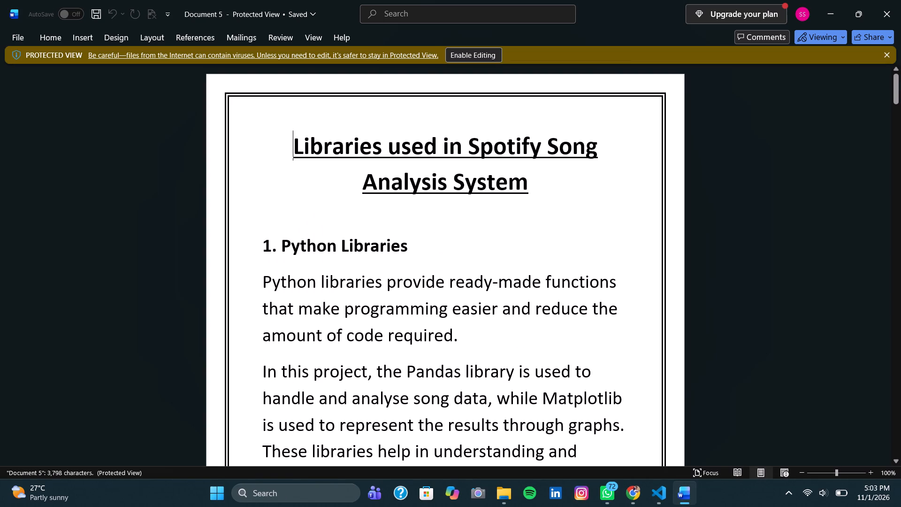
Enable editing for the protected Spotify Song Analysis System libraries document.
scroll(486, 254, "down", 4)
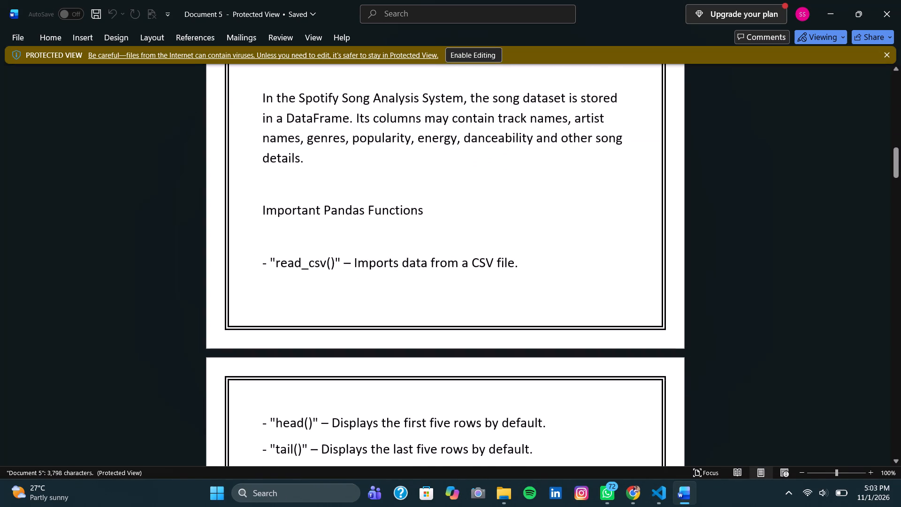
scroll(486, 254, "down", 3, "ctrl")
scroll(486, 254, "up", 9)
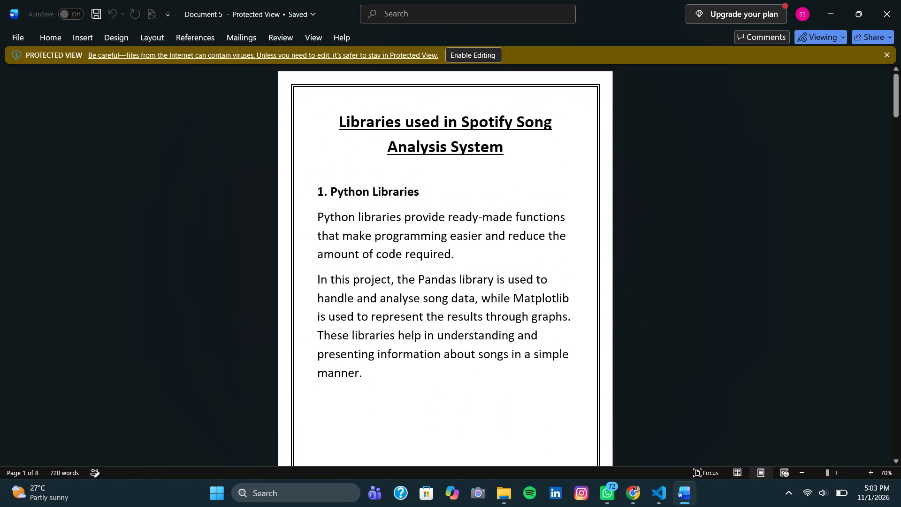
left_click_drag(316, 212, 388, 372)
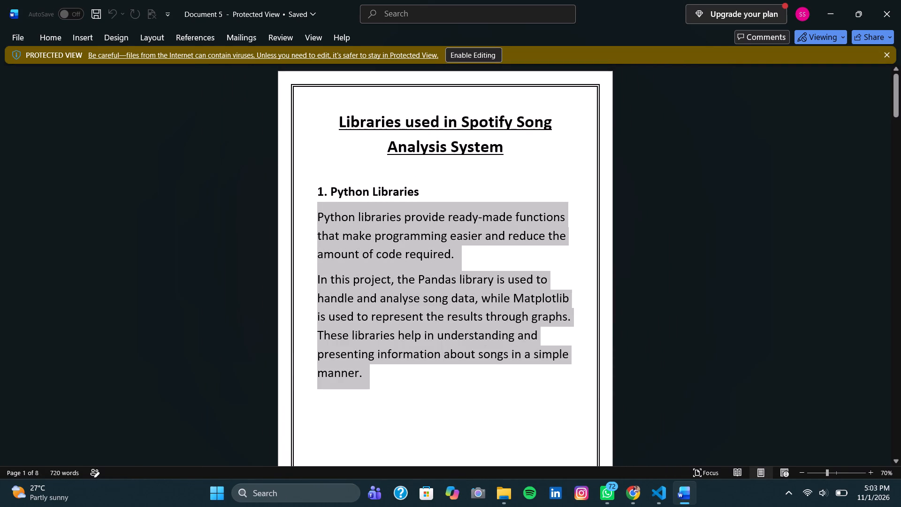
left_click_drag(388, 372, 387, 373)
left_click(460, 57)
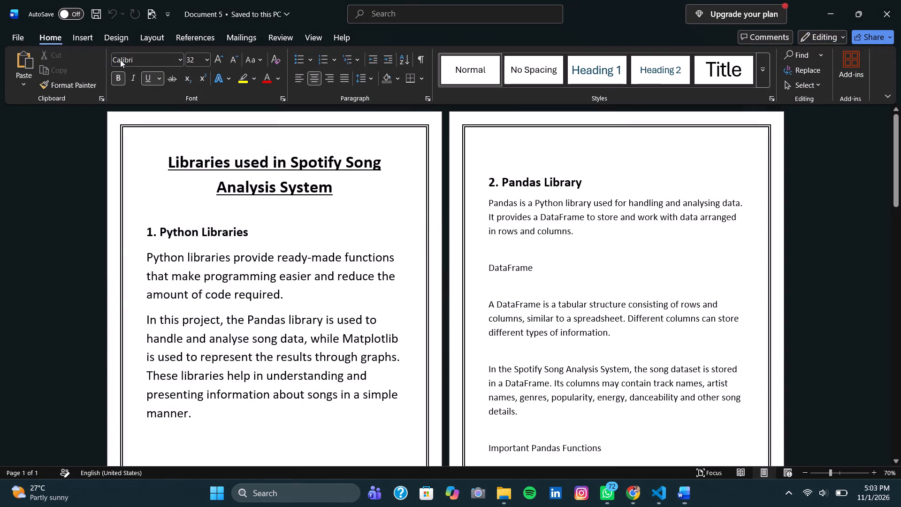
Set the font size of the two body paragraphs under "1. Python Libraries" to 28.
left_click(204, 59)
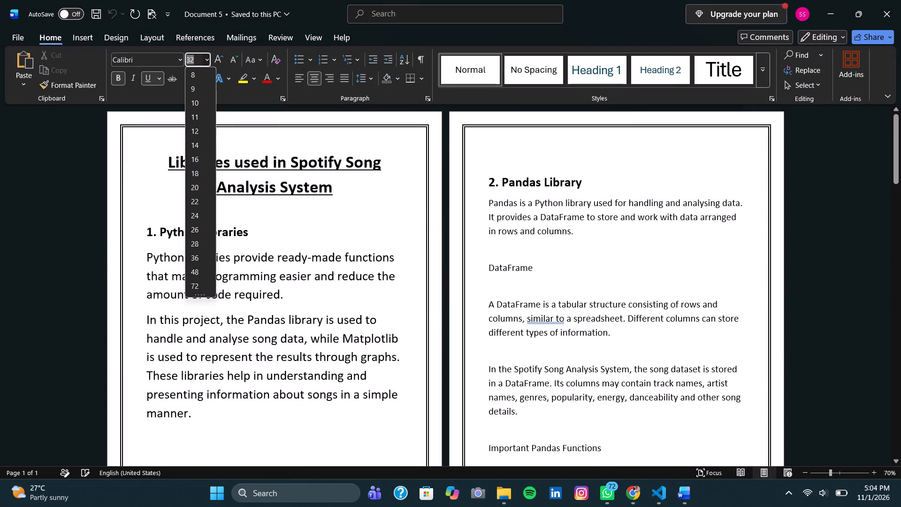
left_click(153, 302)
left_click_drag(147, 260, 214, 450)
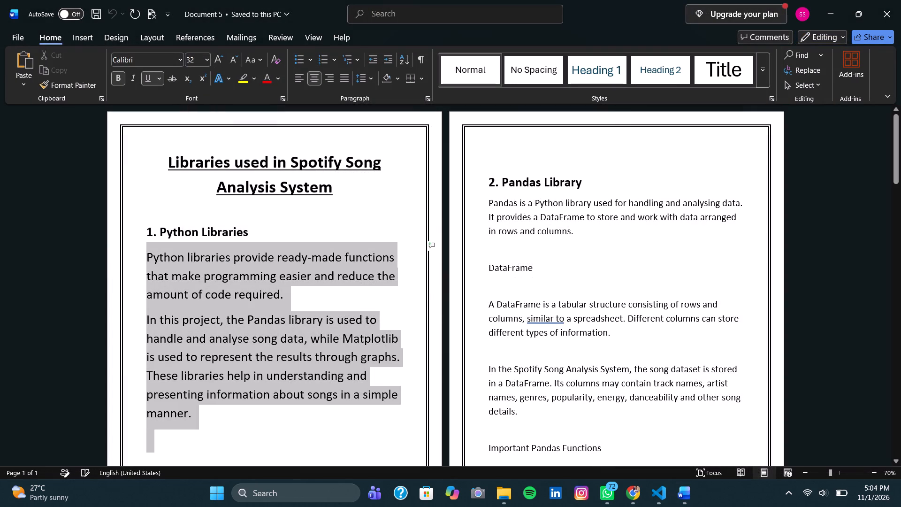
left_click_drag(214, 450, 211, 423)
left_click(209, 64)
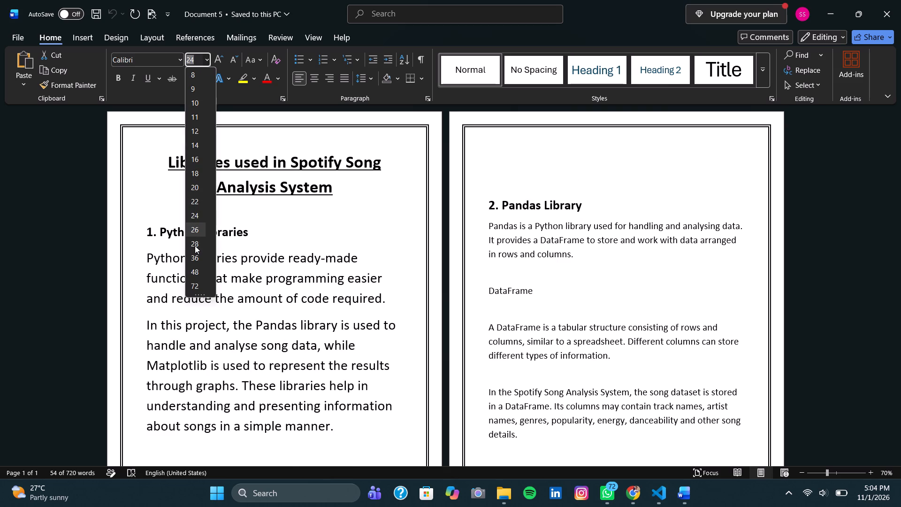
left_click(195, 246)
left_click(326, 209)
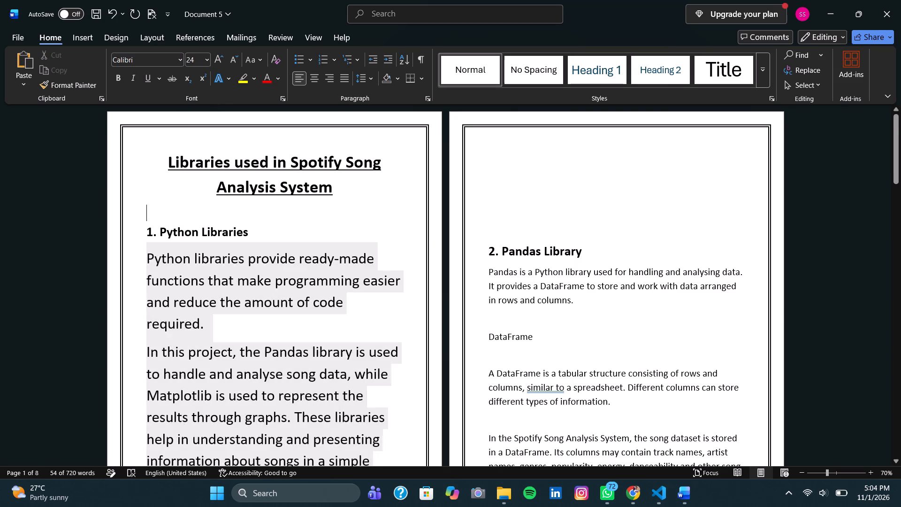
Remove the surplus blank lines above the "2. Pandas Library" heading so it starts at the top of page 2.
scroll(326, 209, "left", 1)
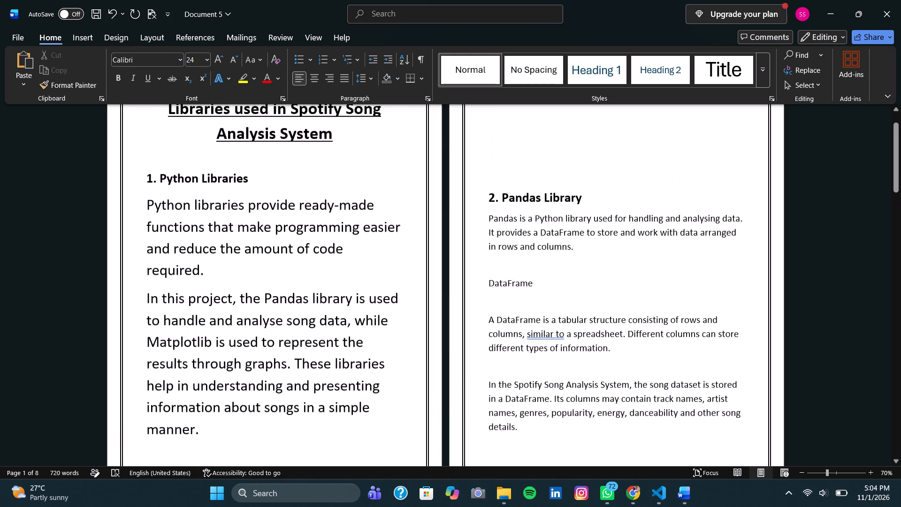
scroll(326, 209, "left", 1)
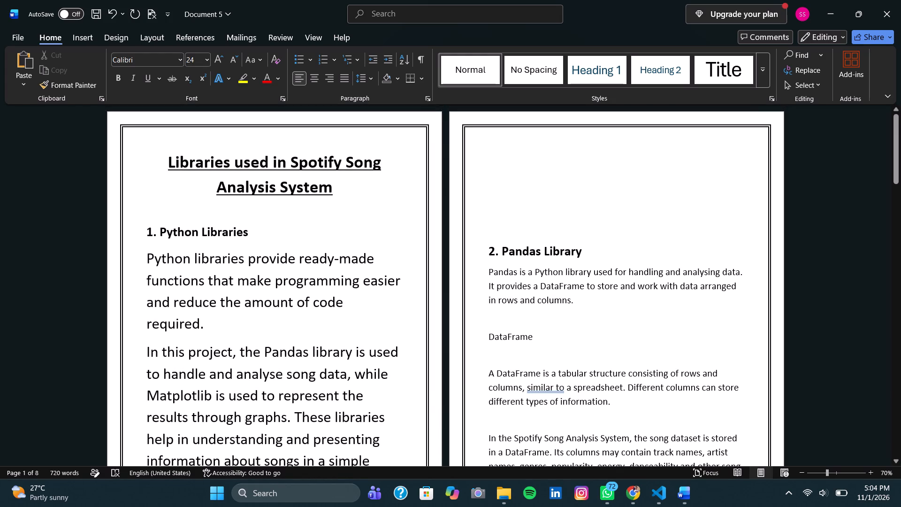
left_click(486, 251)
key("BackSpace")
key("BackSpace")
key("BackSpace")
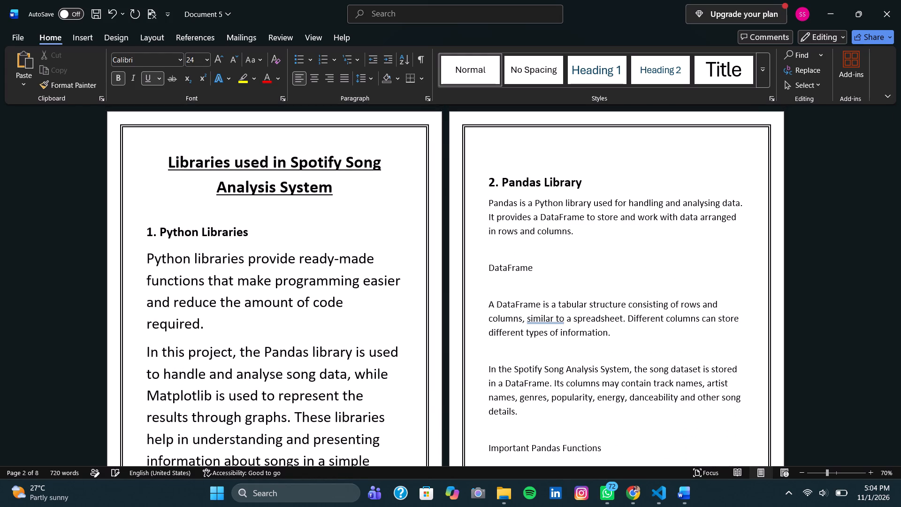
key("BackSpace")
key("BackSpace")
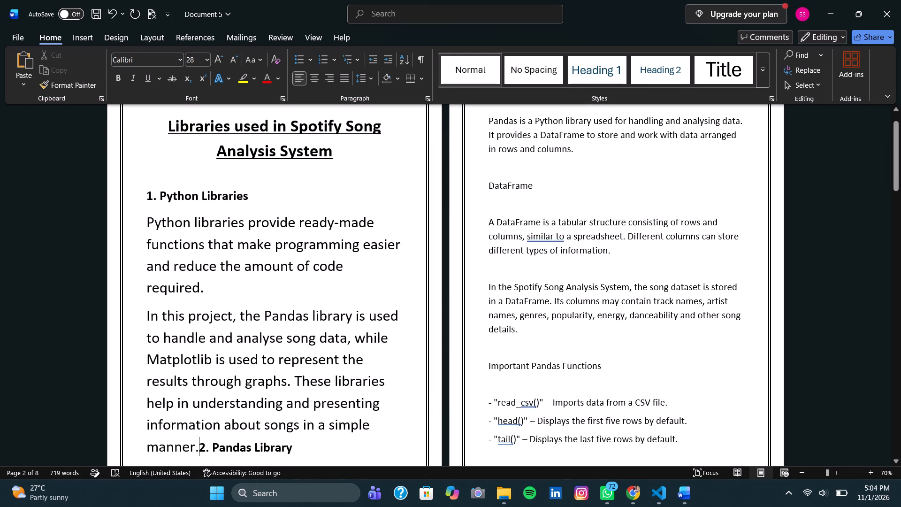
key("Return")
key("Return")
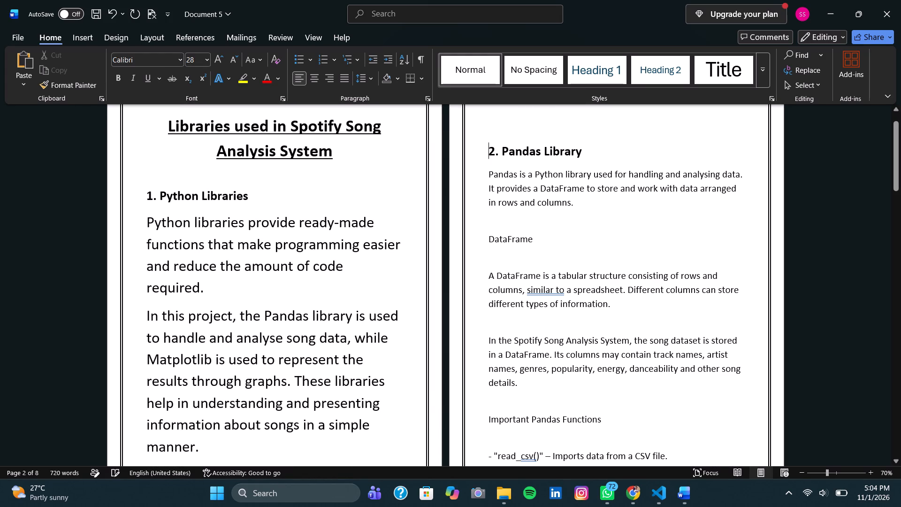
key("BackSpace")
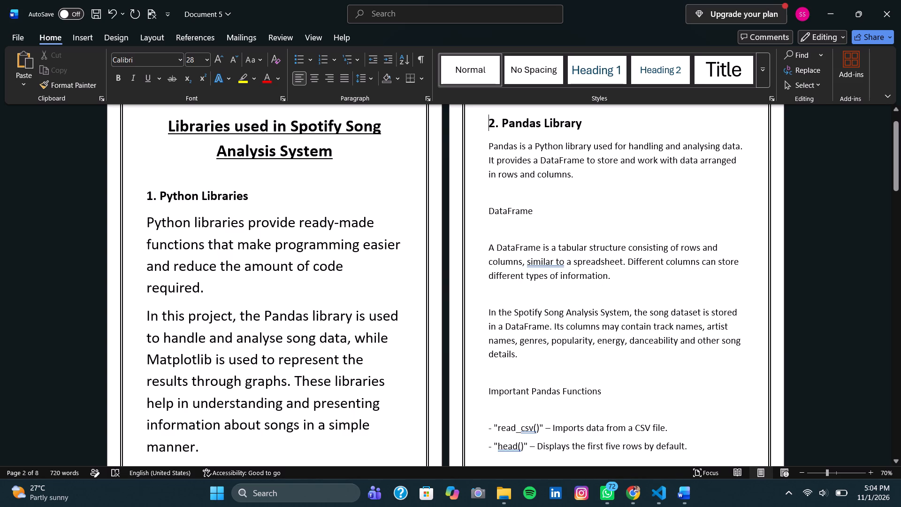
scroll(552, 213, "up", 1)
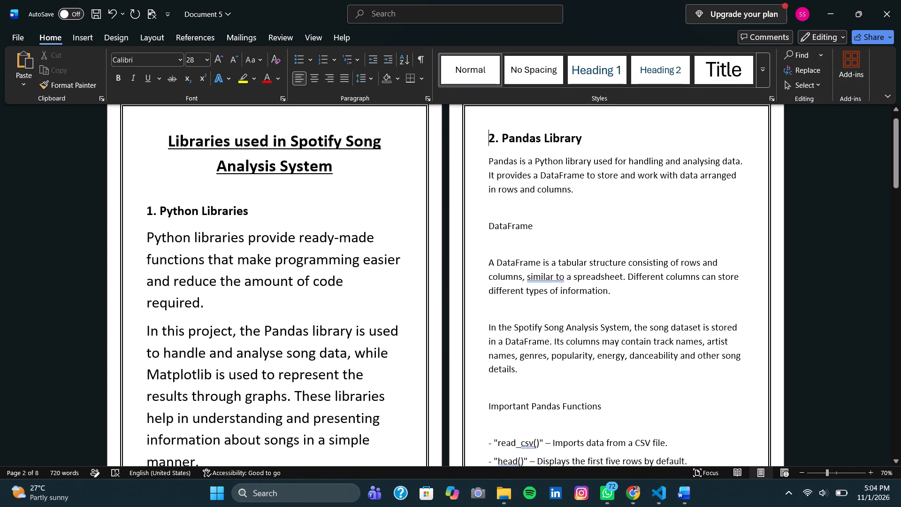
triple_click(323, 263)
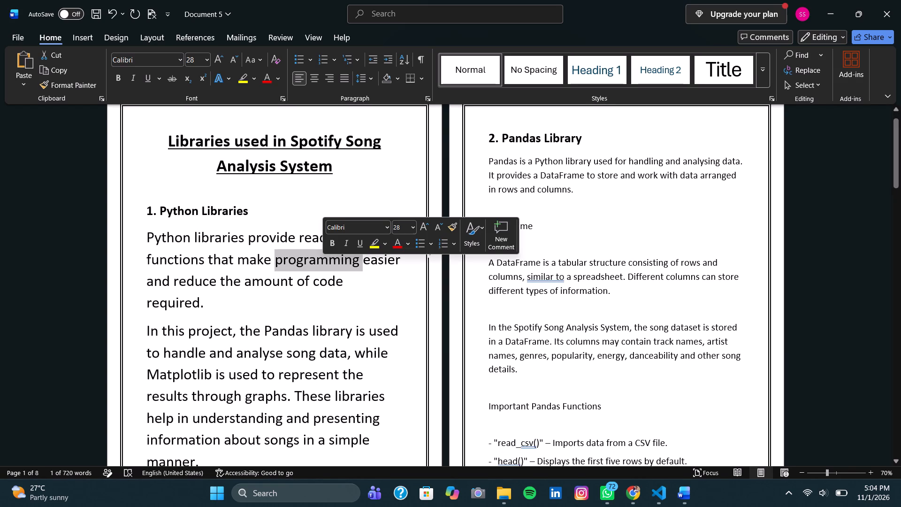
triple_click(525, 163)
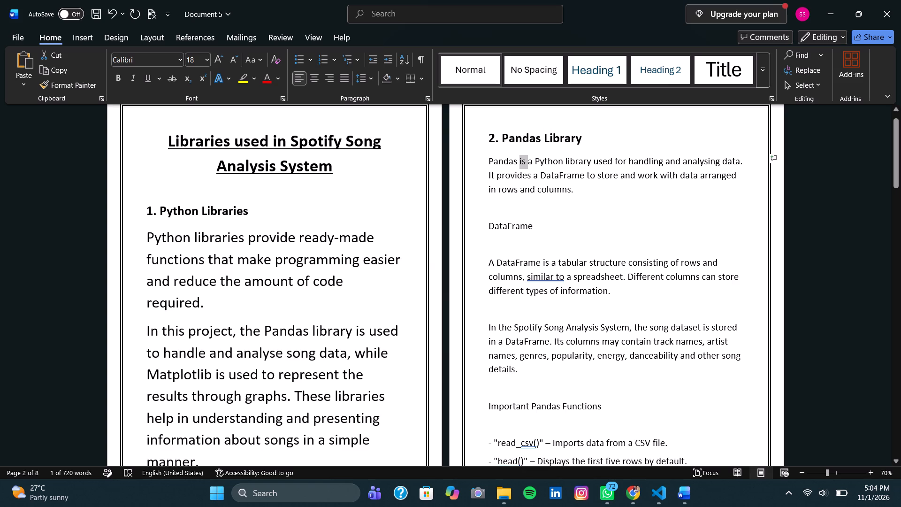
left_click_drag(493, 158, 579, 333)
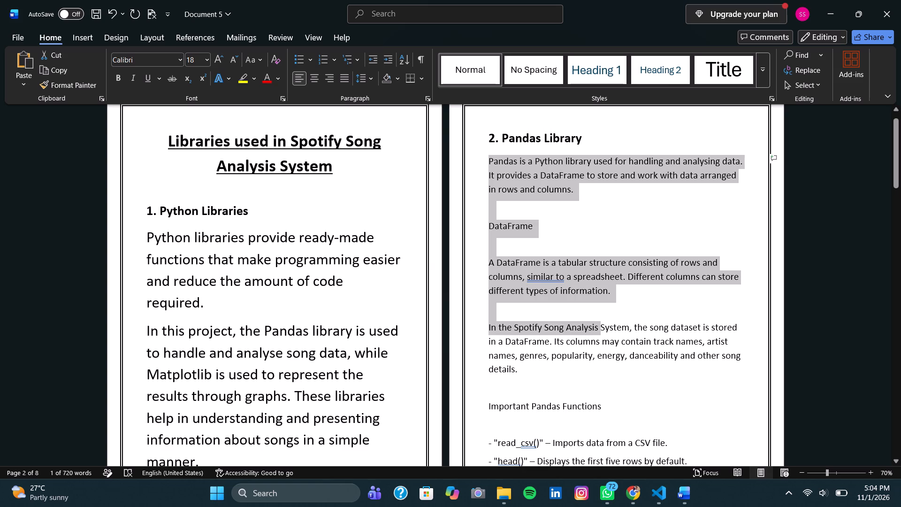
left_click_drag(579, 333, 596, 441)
Insert four blank lines before "Important Pandas Functions" to move that section to the top of page 3.
scroll(596, 441, "down", 1)
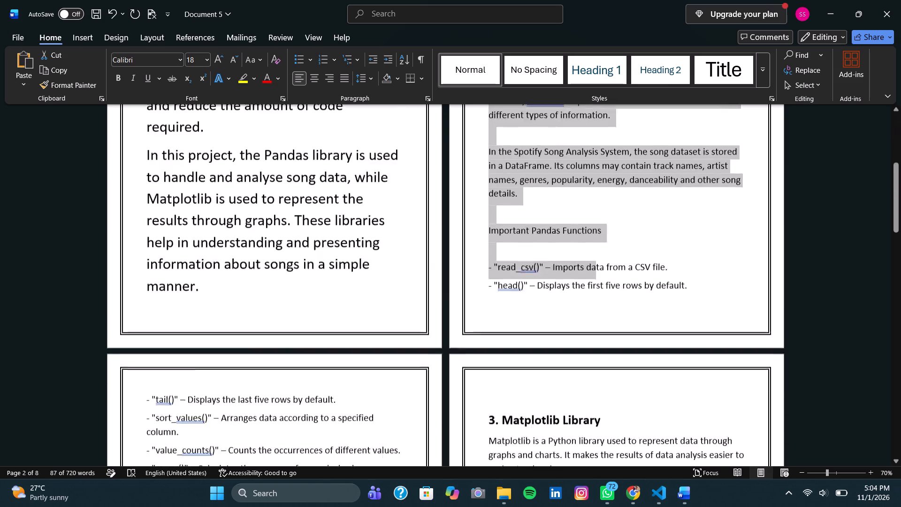
scroll(596, 441, "down", 1)
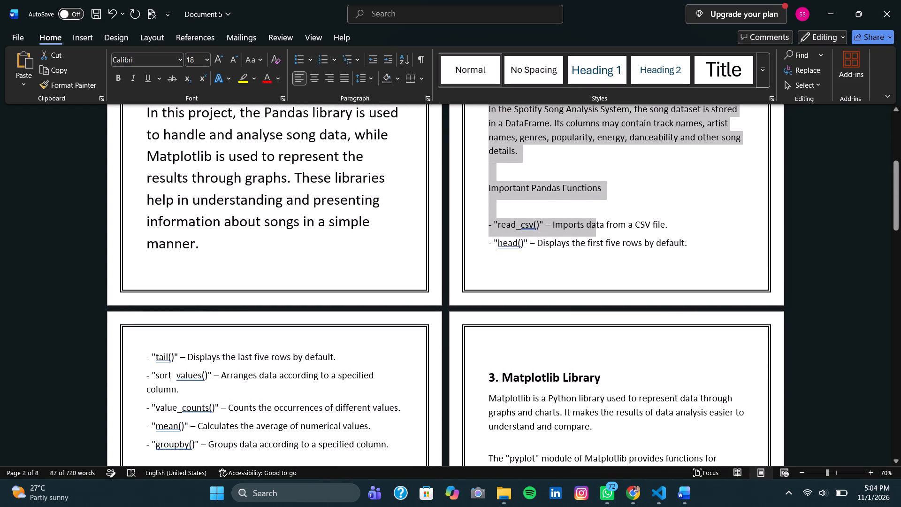
left_click(483, 176)
left_click(486, 189)
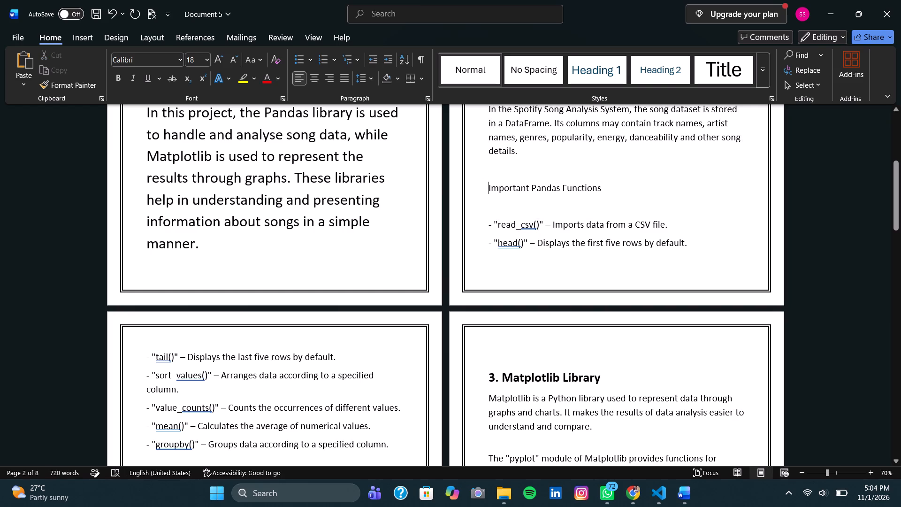
key("Return")
key("Return")
key("Return")
key("Return")
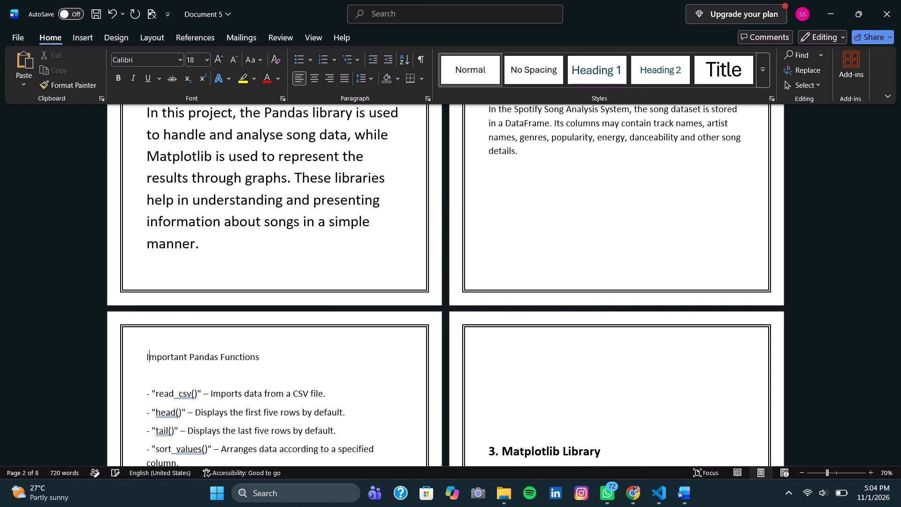
Set the font size of all text under "2. Pandas Library" on page 2 to 22.
scroll(605, 119, "up", 1)
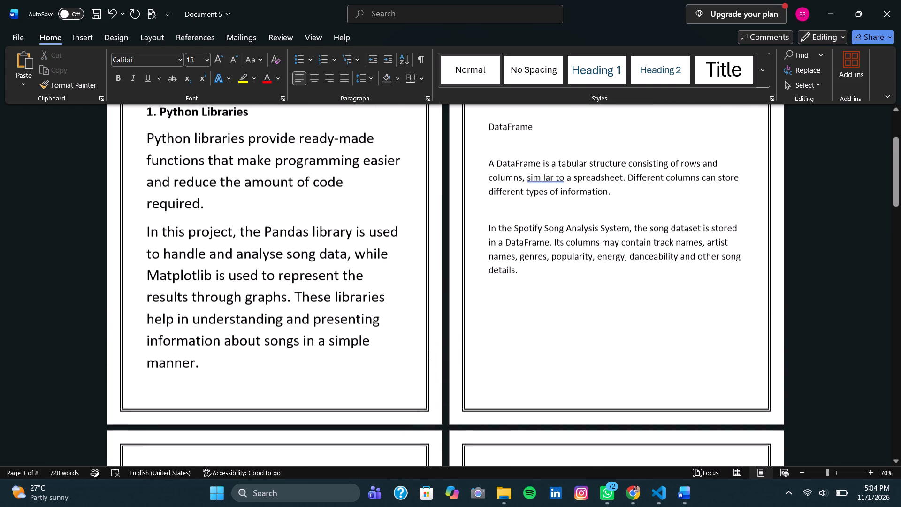
scroll(605, 119, "up", 1)
scroll(503, 171, "up", 1)
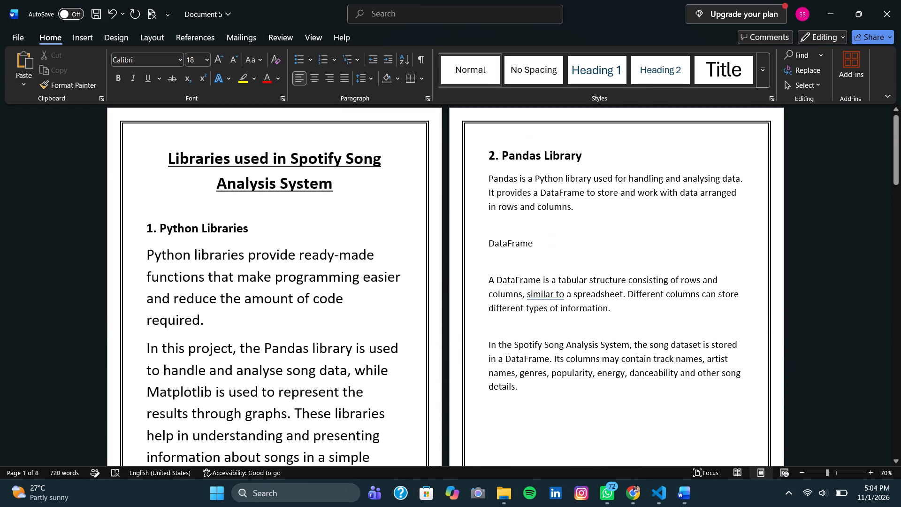
left_click_drag(489, 176, 528, 384)
left_click(205, 59)
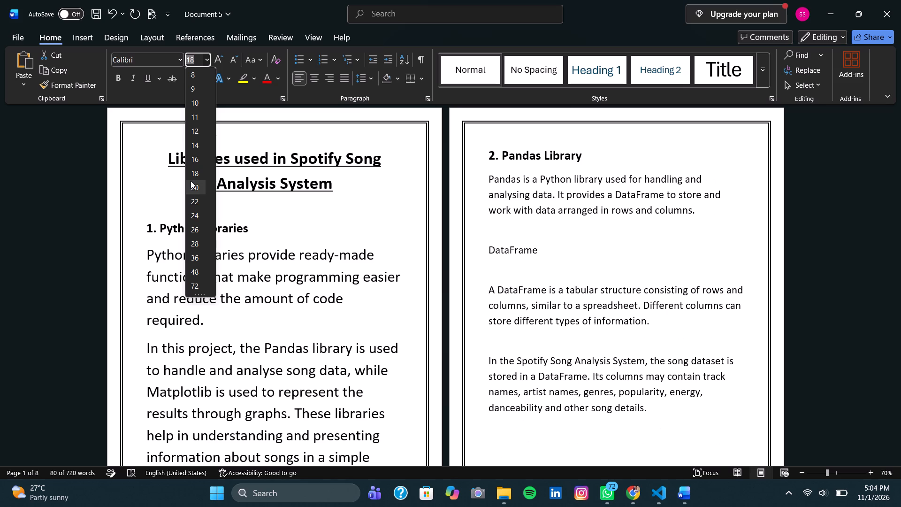
left_click(190, 204)
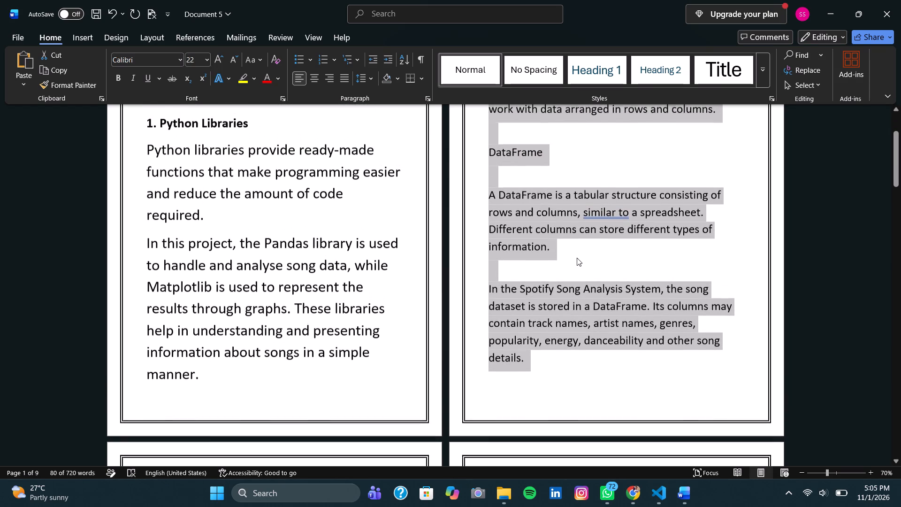
left_click(621, 270)
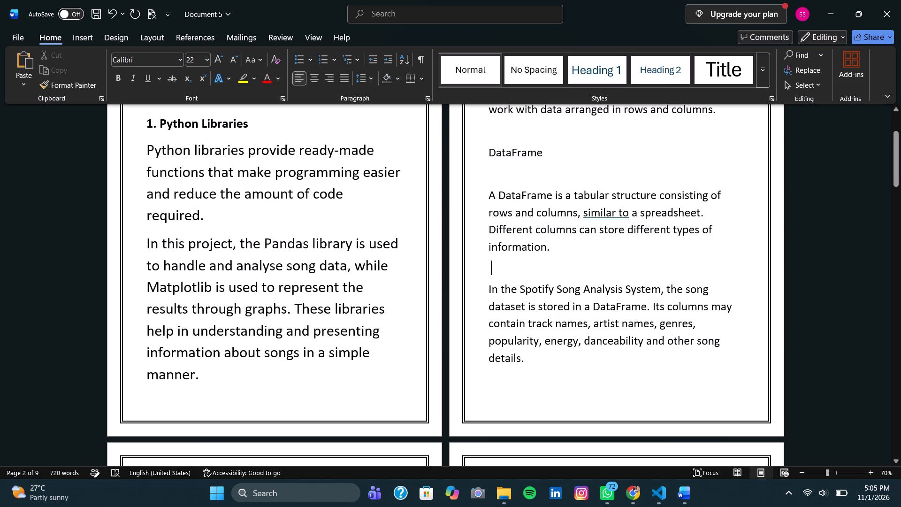
Make the "DataFrame" subheading on page 2 bold with font size 36.
left_click(489, 149)
triple_click(489, 149)
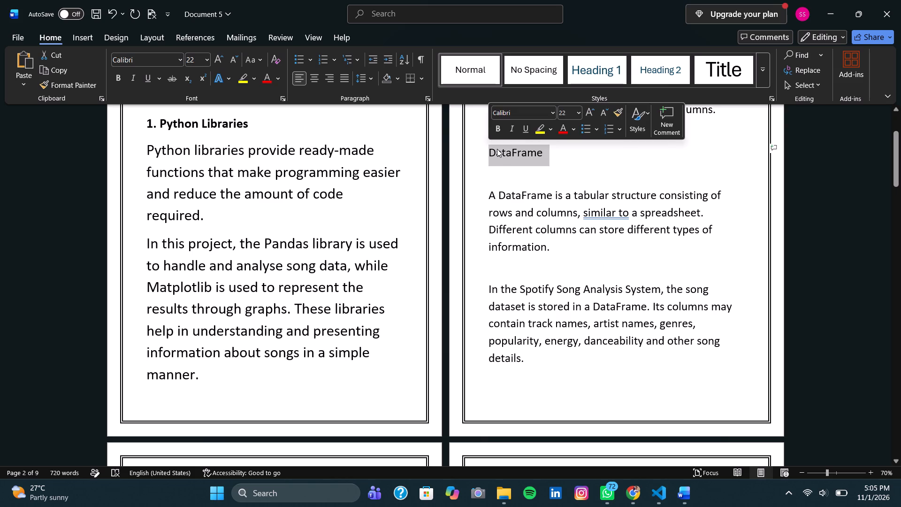
left_click(497, 149)
triple_click(497, 149)
left_click(497, 149)
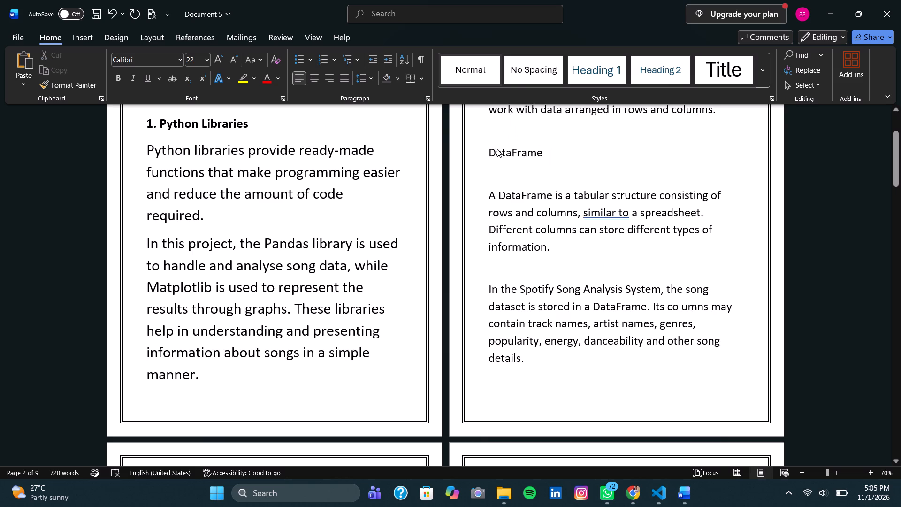
triple_click(497, 149)
left_click(509, 123)
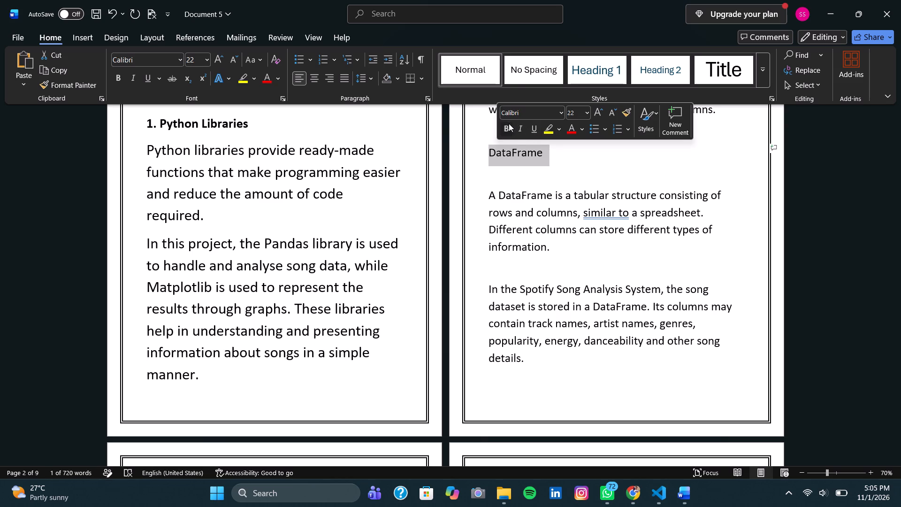
left_click(588, 112)
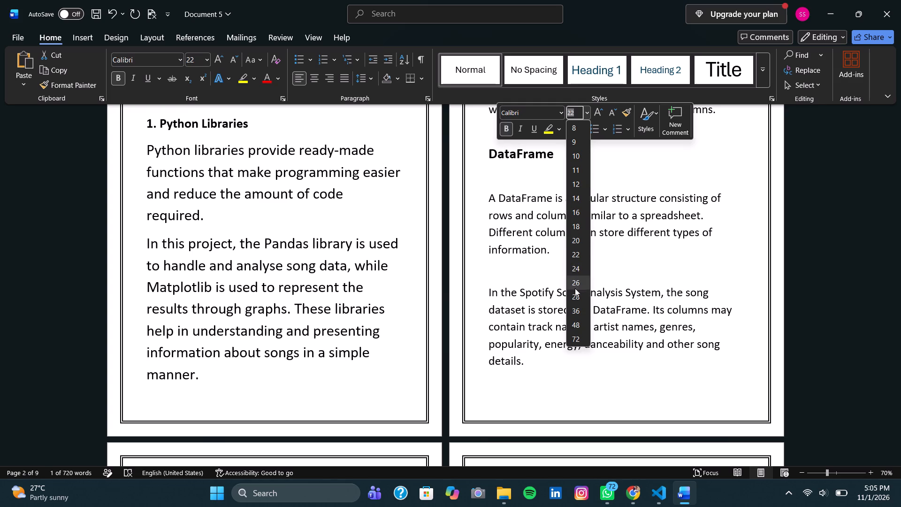
left_click(573, 313)
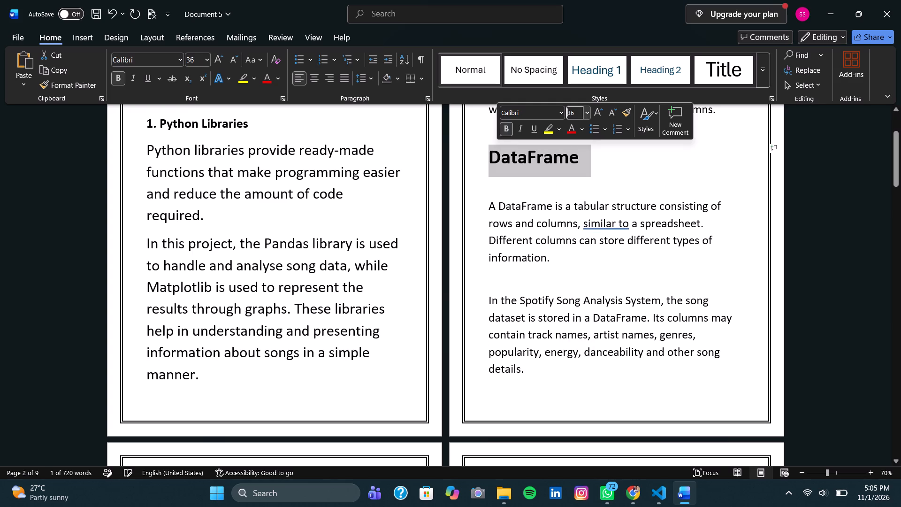
left_click(507, 183)
left_click(485, 156)
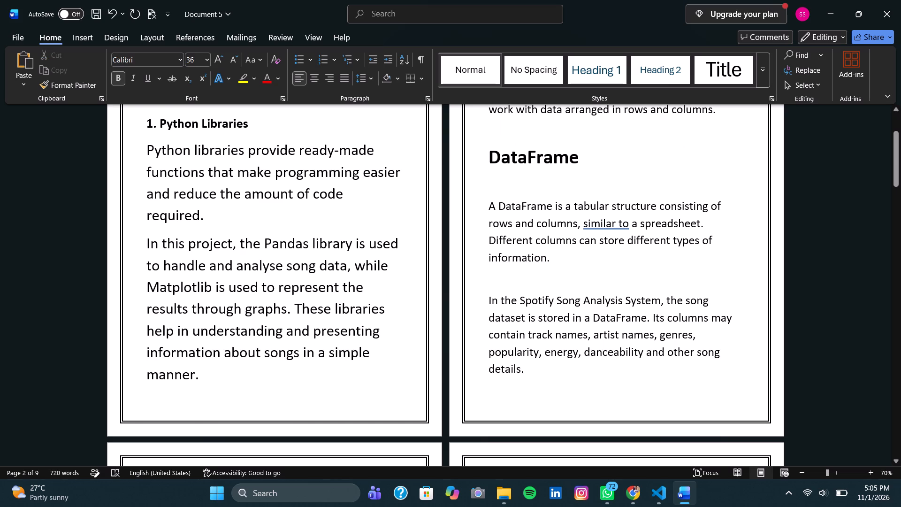
Remove the blank line between the "DataFrame" subheading and the paragraph below it.
left_click(488, 212)
key("BackSpace")
Set the font size of the two paragraphs under the "DataFrame" subheading on page 2 to 26.
left_click_drag(492, 184, 522, 249)
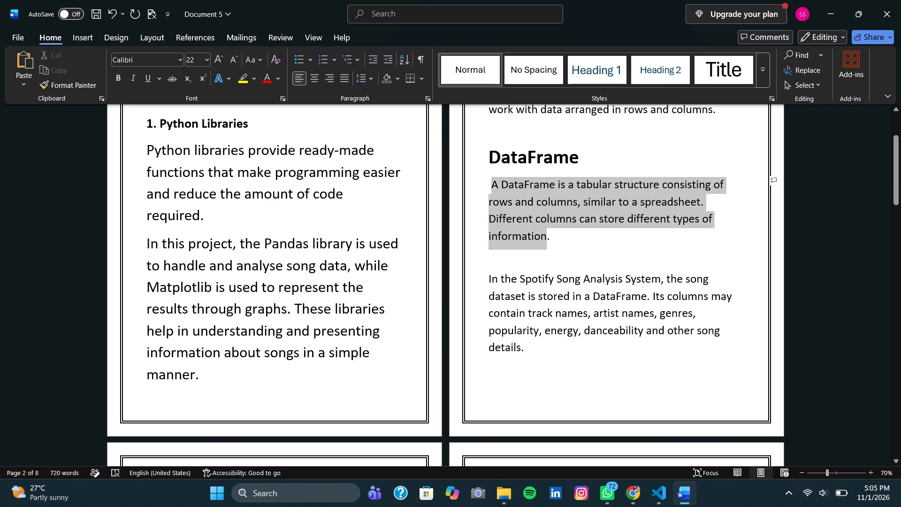
left_click_drag(522, 249, 524, 385)
left_click(524, 385)
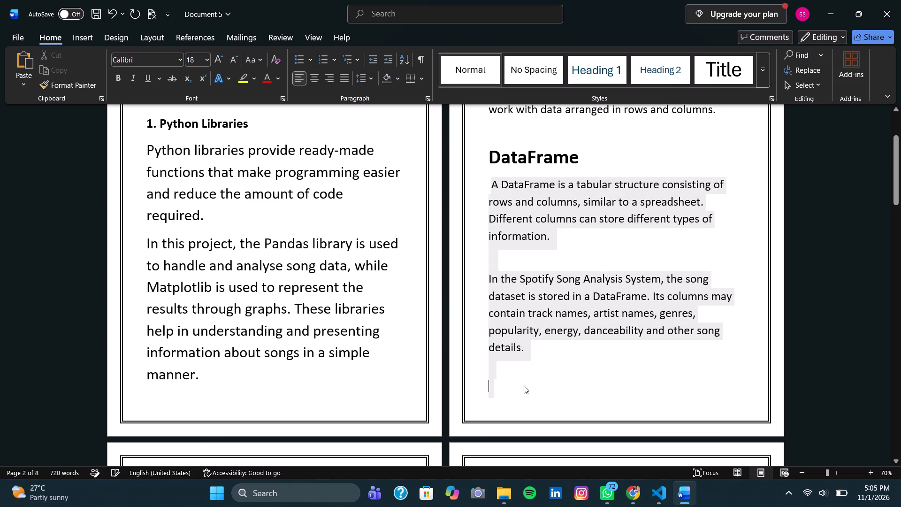
left_click_drag(488, 177, 524, 350)
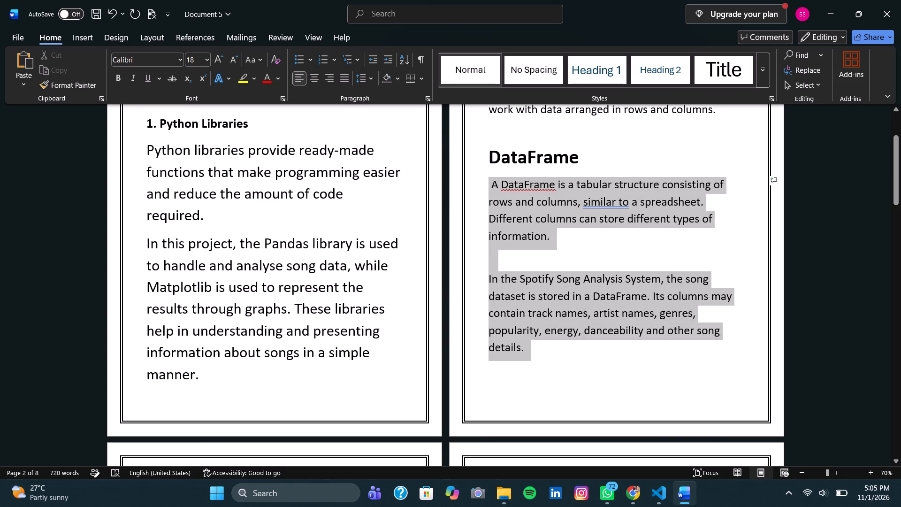
left_click_drag(524, 350, 524, 351)
left_click(616, 315)
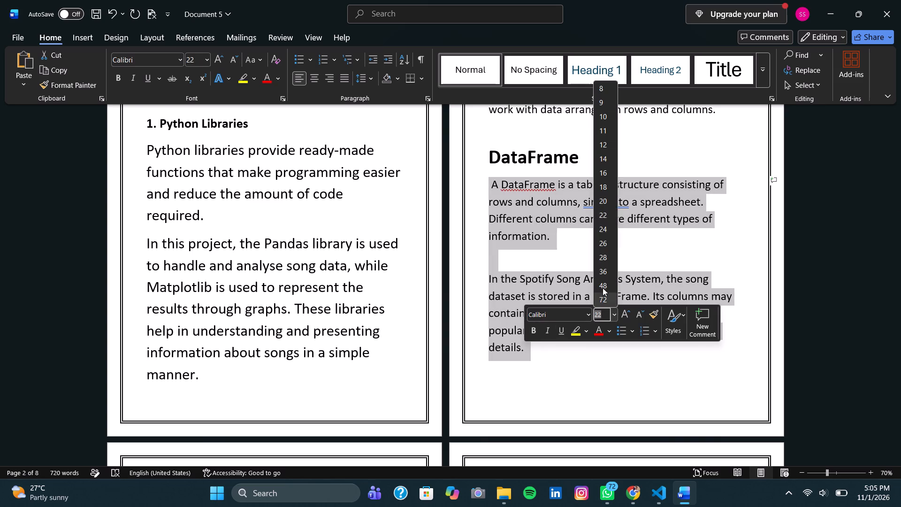
left_click(605, 244)
left_click(697, 245)
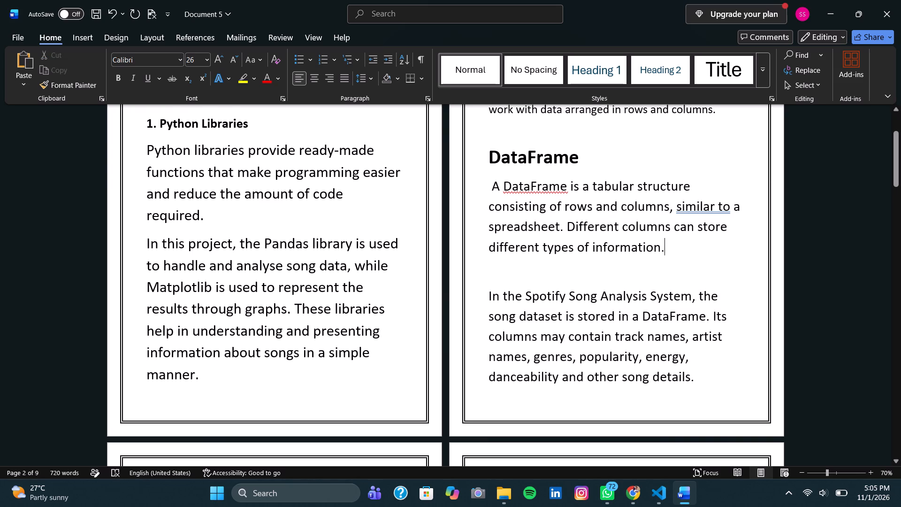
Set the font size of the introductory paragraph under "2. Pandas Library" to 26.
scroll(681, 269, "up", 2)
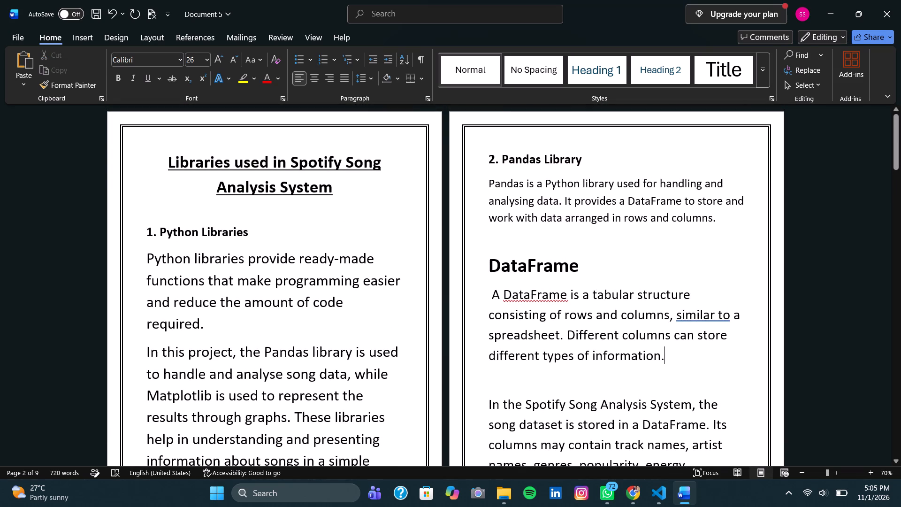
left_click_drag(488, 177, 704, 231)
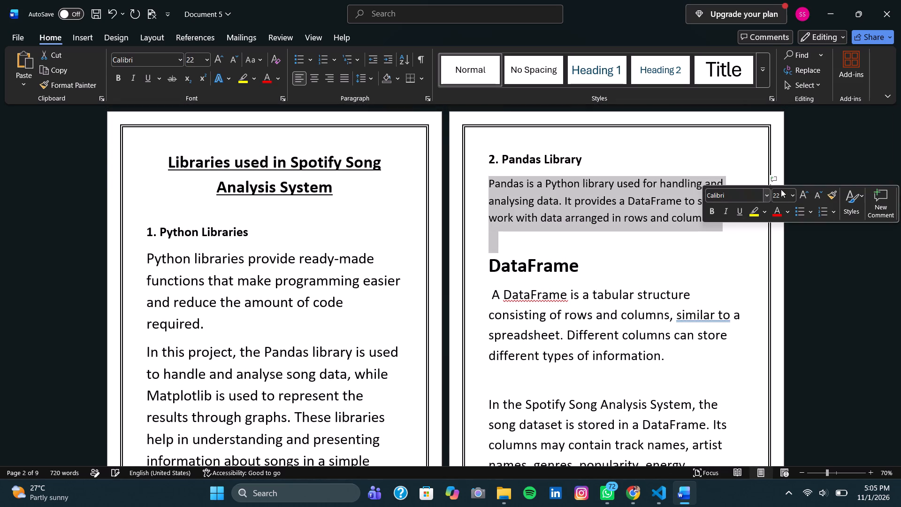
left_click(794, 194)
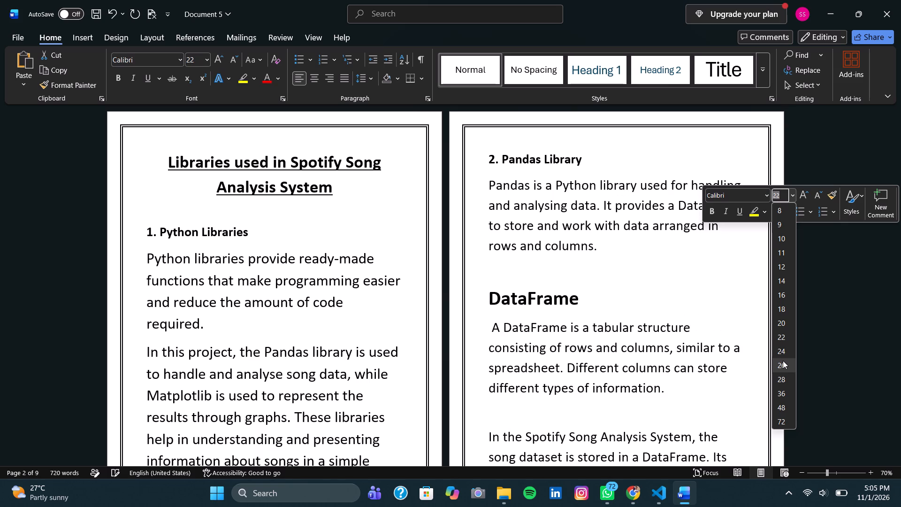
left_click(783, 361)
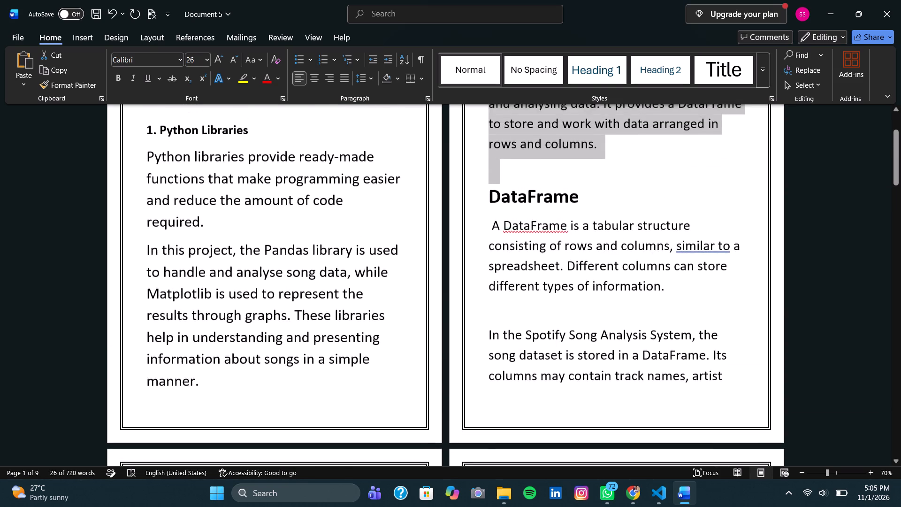
Set the font size of the introductory paragraph under "2. Pandas Library" to 24.
scroll(696, 339, "up", 1)
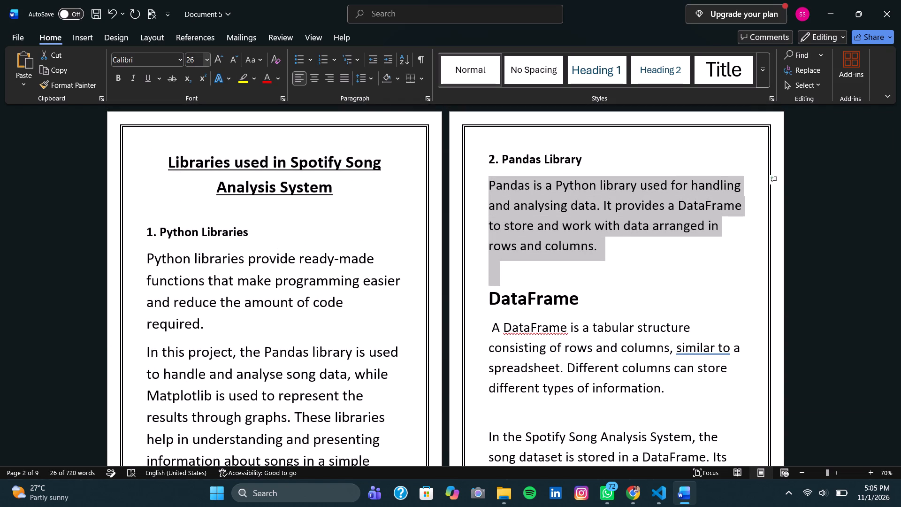
left_click(207, 59)
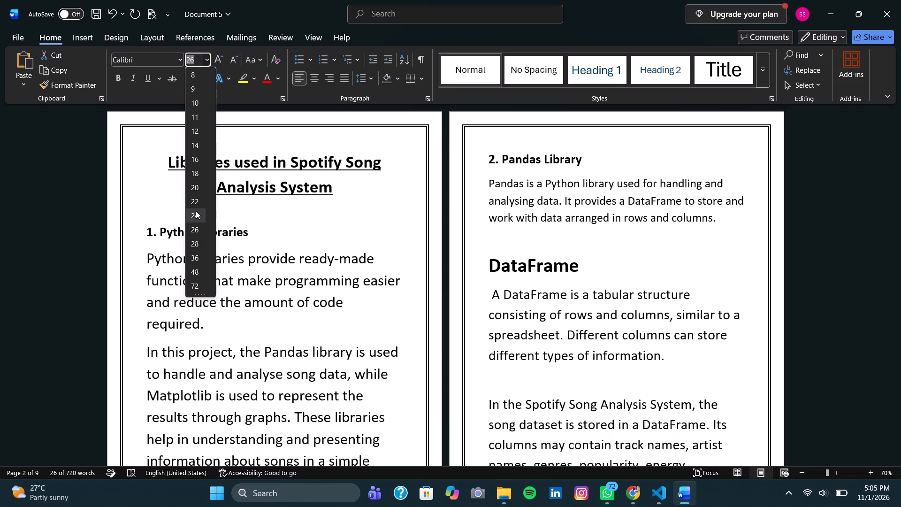
left_click(196, 211)
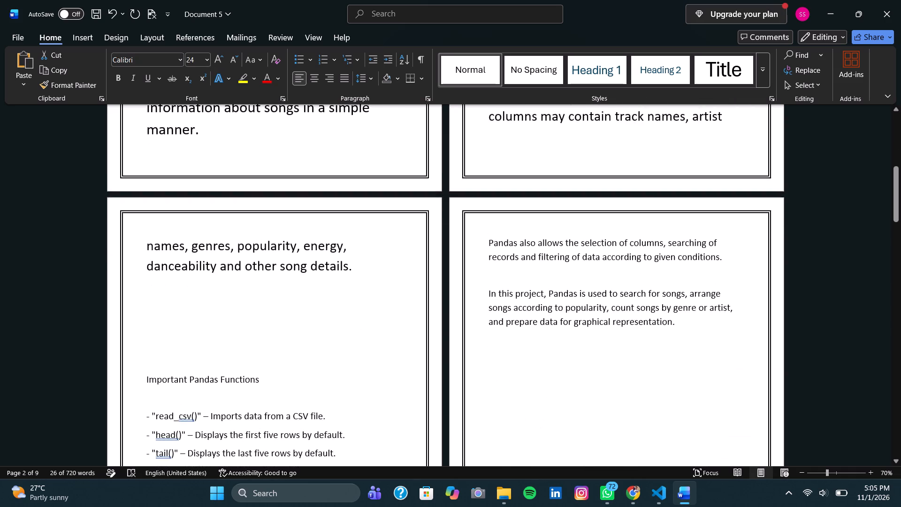
Compare the "2. Pandas Library" and "DataFrame" headings and set the "DataFrame" subheading's font size to 28.
scroll(377, 273, "up", 1)
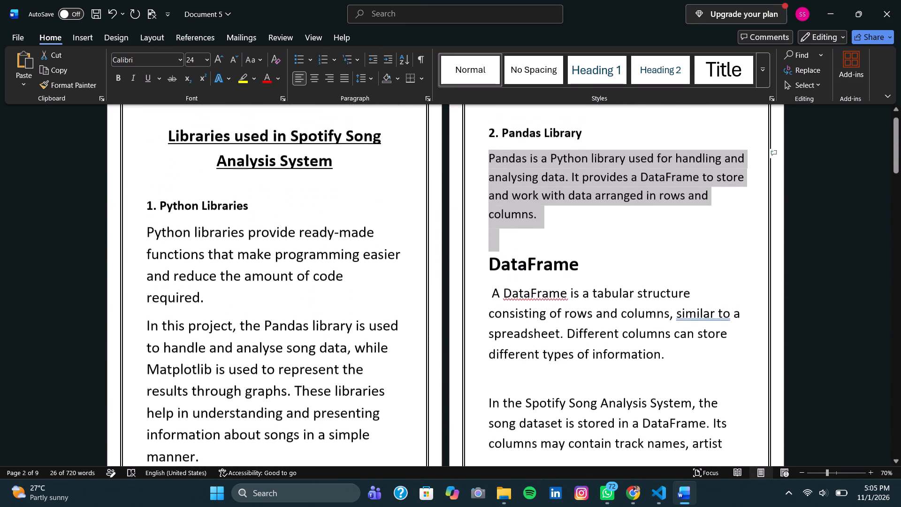
left_click_drag(484, 136, 586, 128)
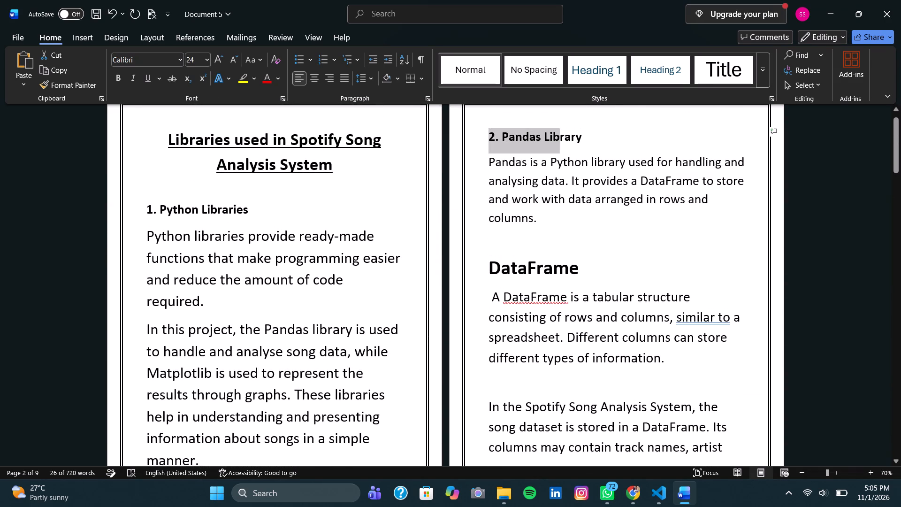
left_click_drag(586, 128, 598, 129)
left_click_drag(491, 269, 609, 270)
triple_click(519, 134)
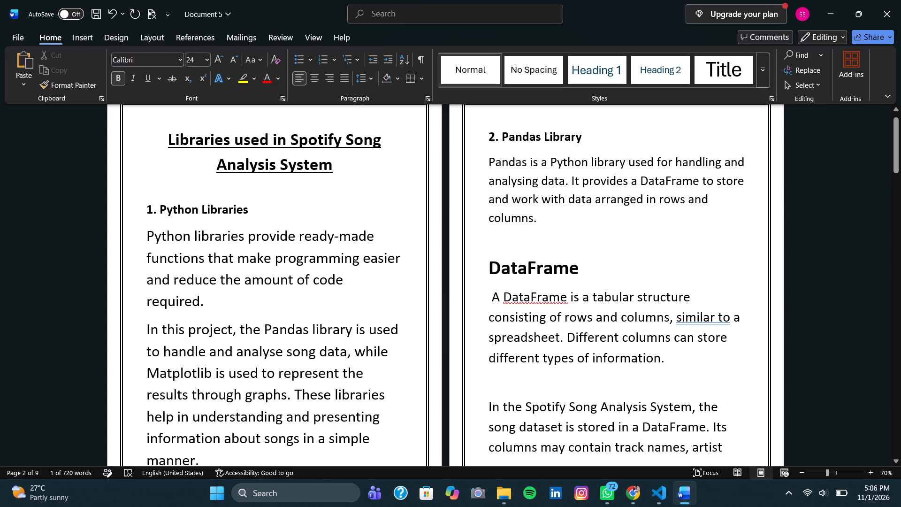
double_click(519, 134)
triple_click(519, 134)
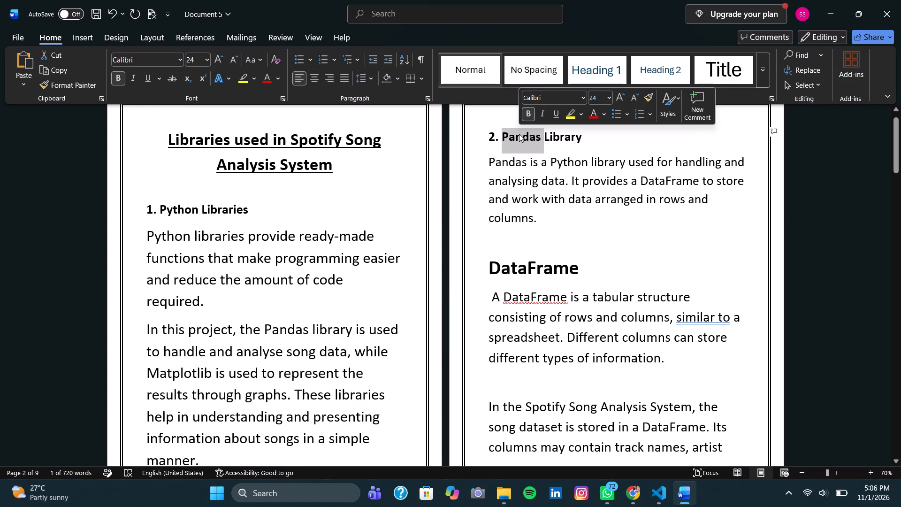
left_click_drag(521, 257, 524, 272)
triple_click(524, 272)
double_click(524, 272)
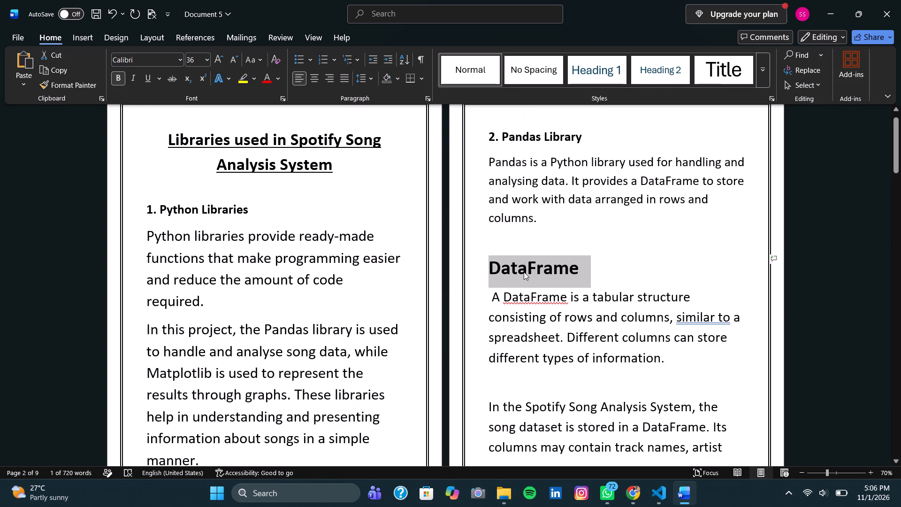
triple_click(524, 272)
left_click(524, 272)
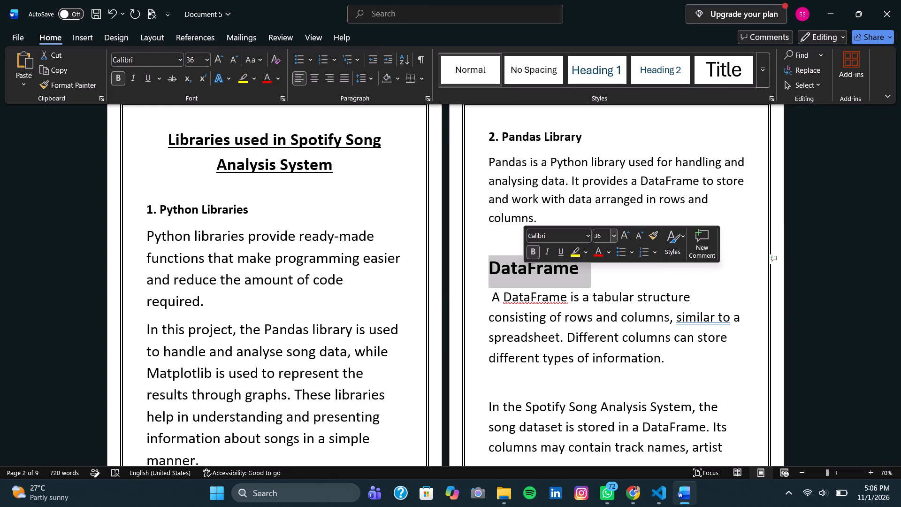
left_click(615, 238)
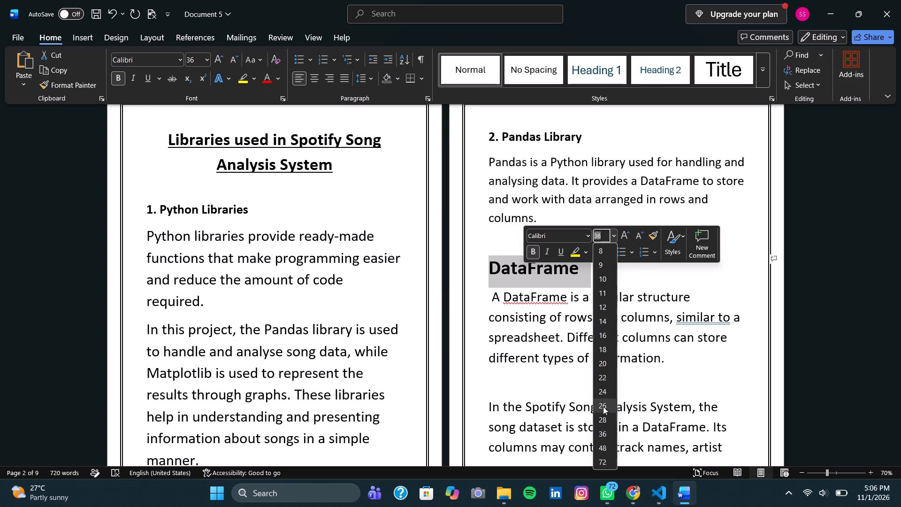
left_click(603, 419)
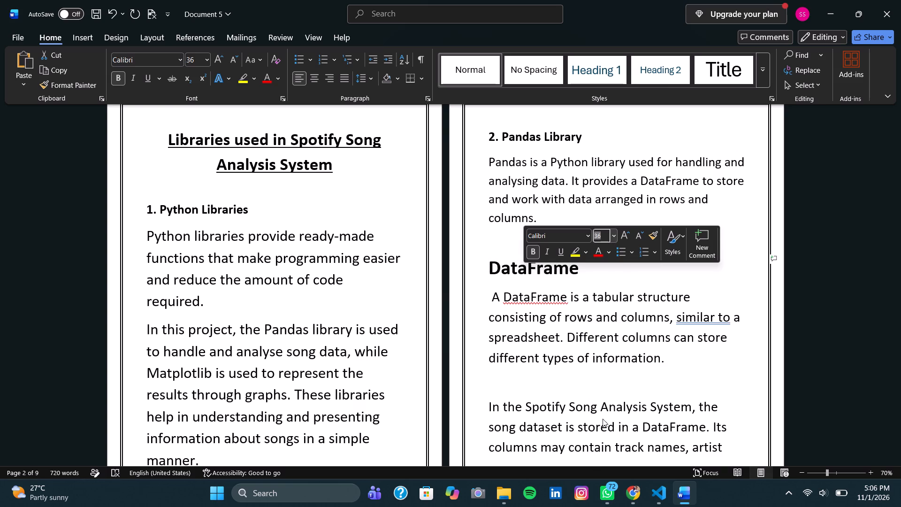
Remove the blank line between the two paragraphs under the "DataFrame" subheading.
left_click(561, 391)
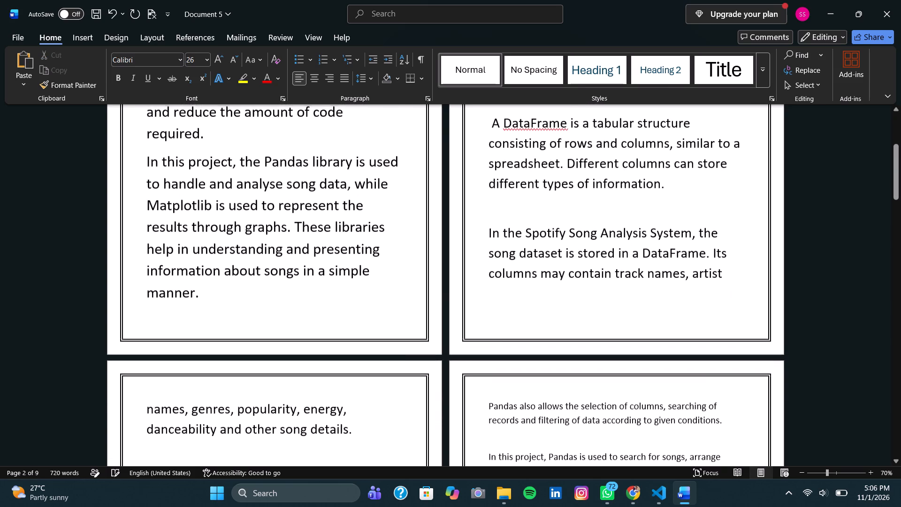
scroll(561, 391, "up", 1)
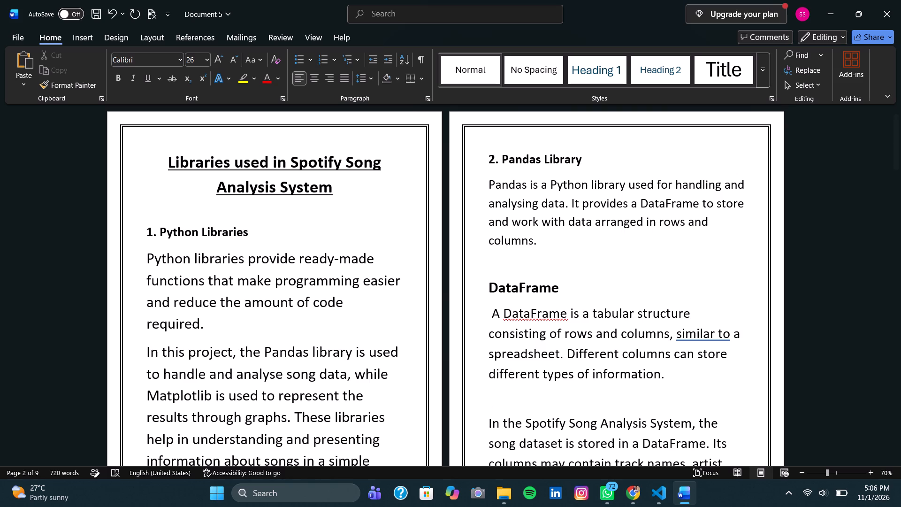
scroll(535, 204, "down", 1)
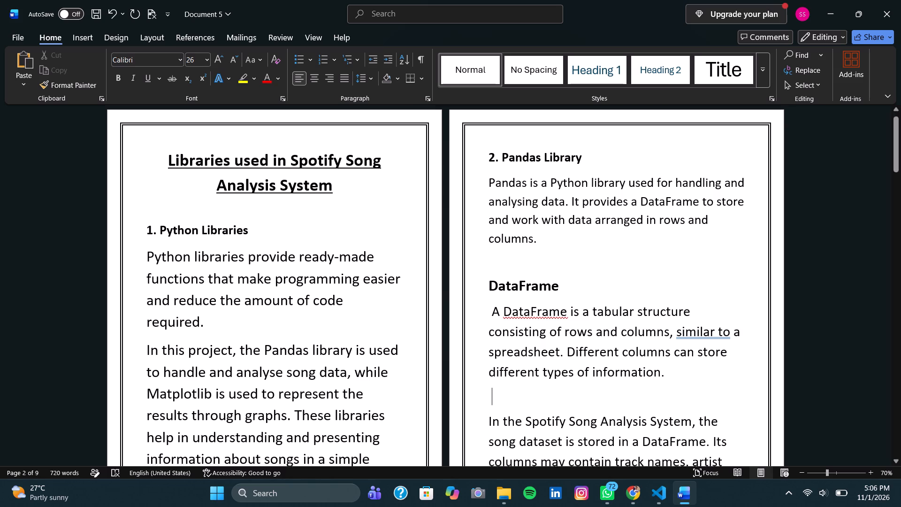
scroll(535, 204, "down", 1)
key("BackSpace")
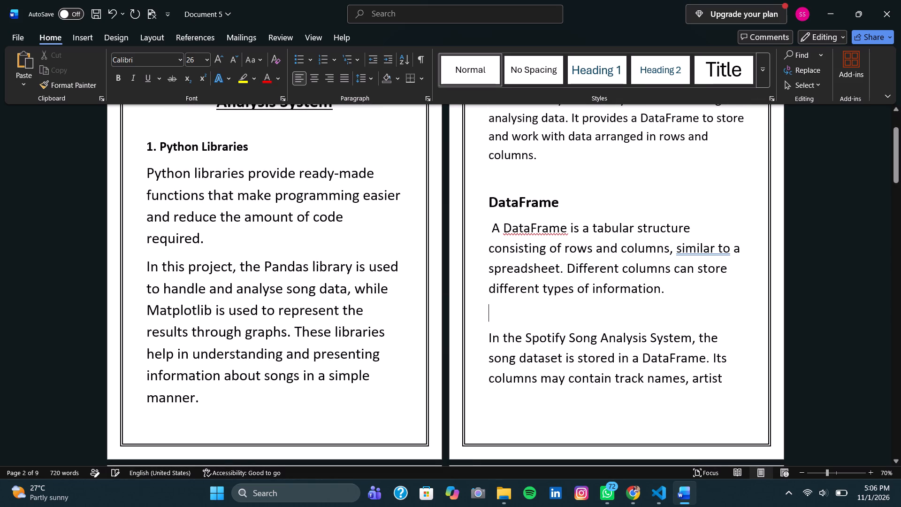
key("BackSpace")
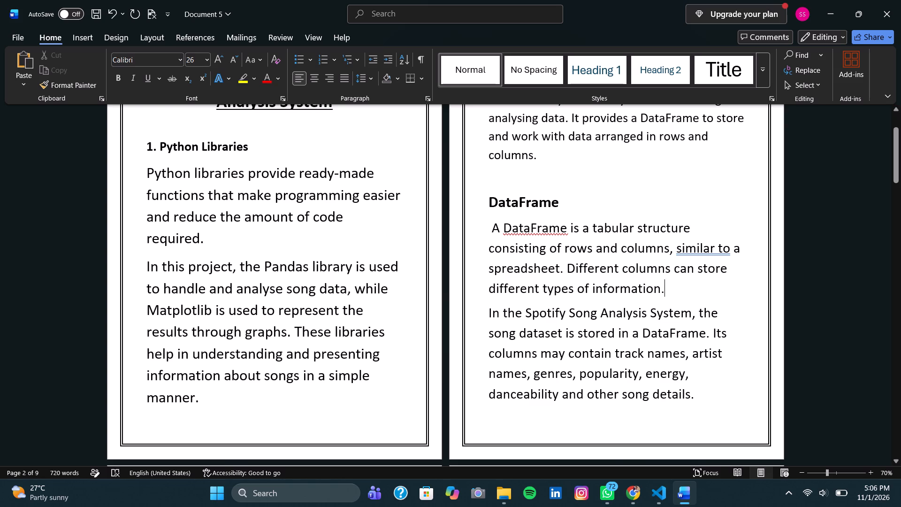
Set the font size of the "2. Pandas Library" heading on page 2 to 28.
scroll(570, 327, "down", 1)
scroll(570, 327, "up", 1)
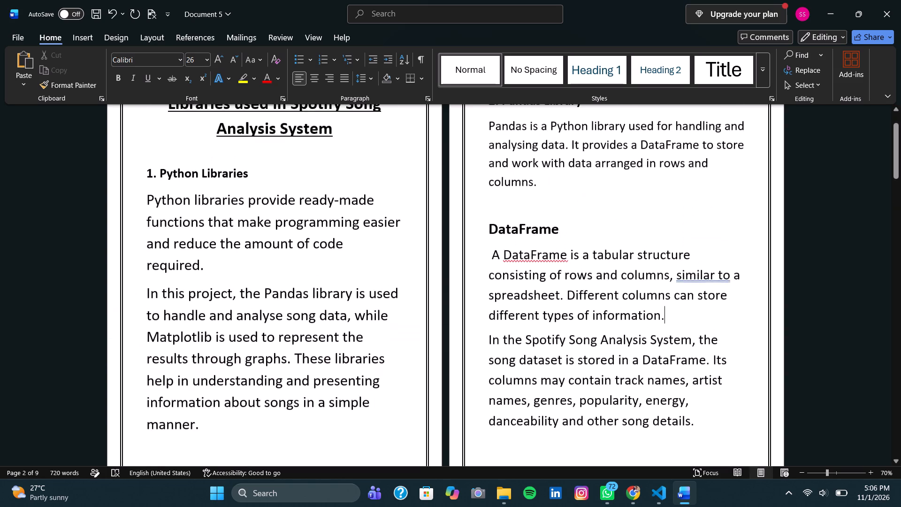
scroll(570, 327, "up", 1)
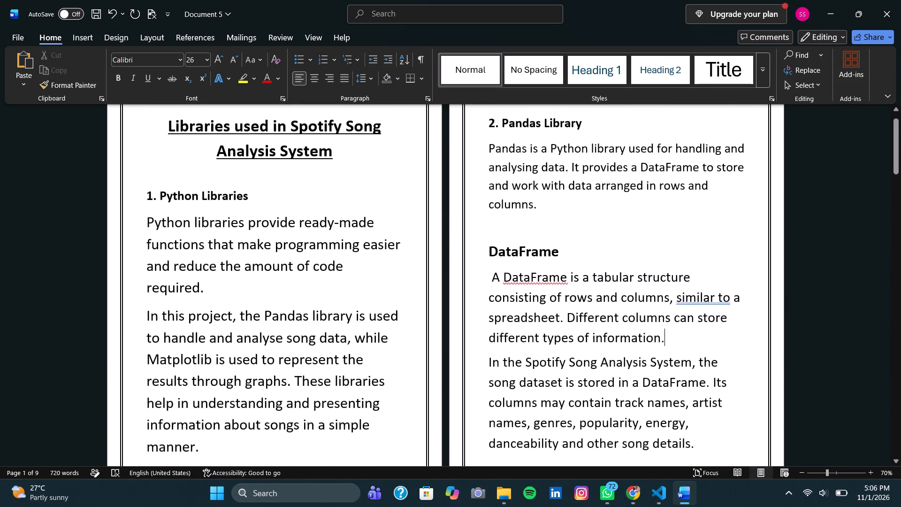
scroll(570, 327, "up", 1)
left_click_drag(488, 159, 563, 163)
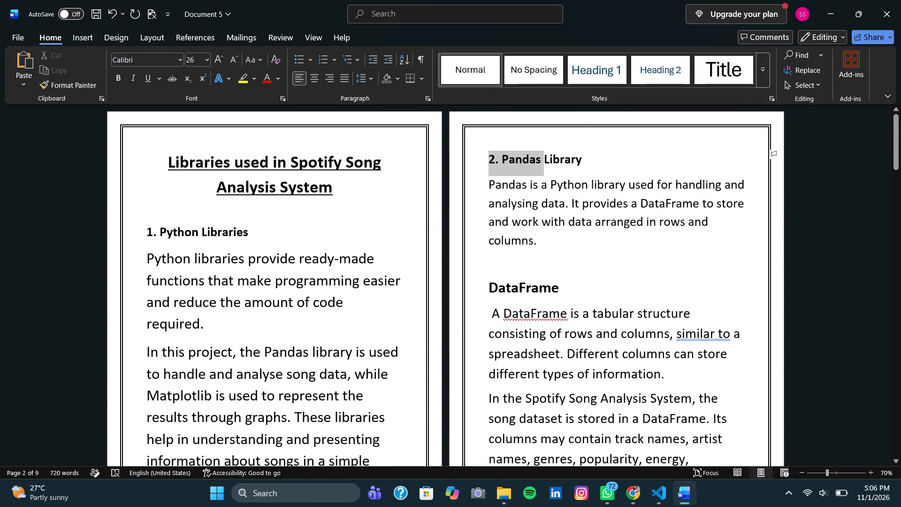
left_click_drag(563, 163, 588, 164)
triple_click(676, 130)
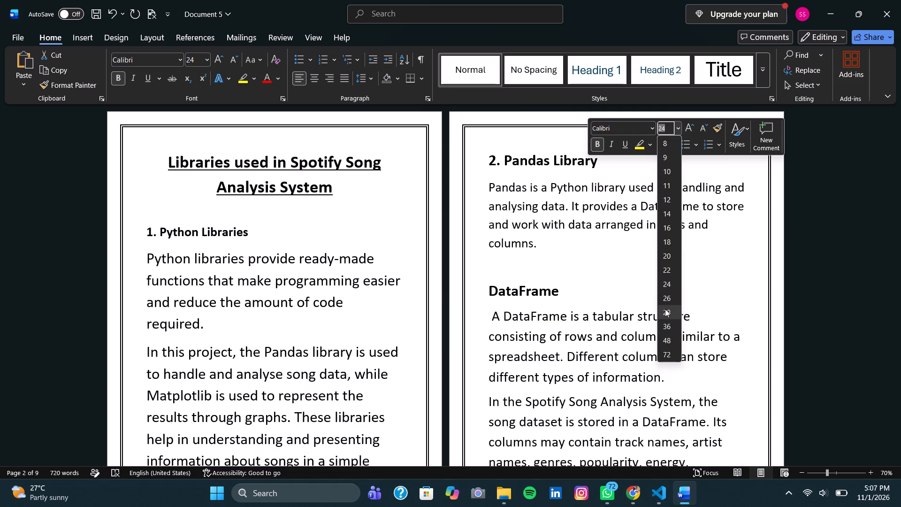
left_click(665, 309)
scroll(665, 309, "down", 2)
scroll(665, 309, "up", 1)
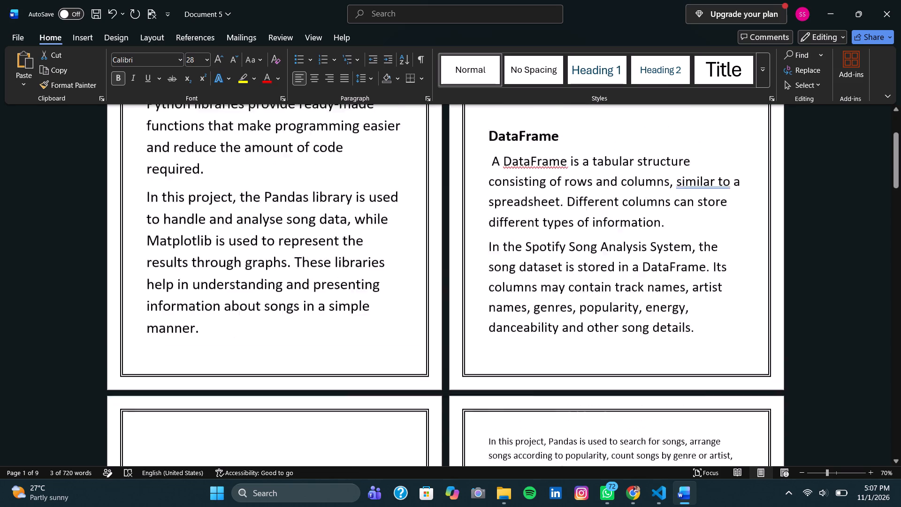
scroll(665, 309, "up", 2)
left_click(618, 218)
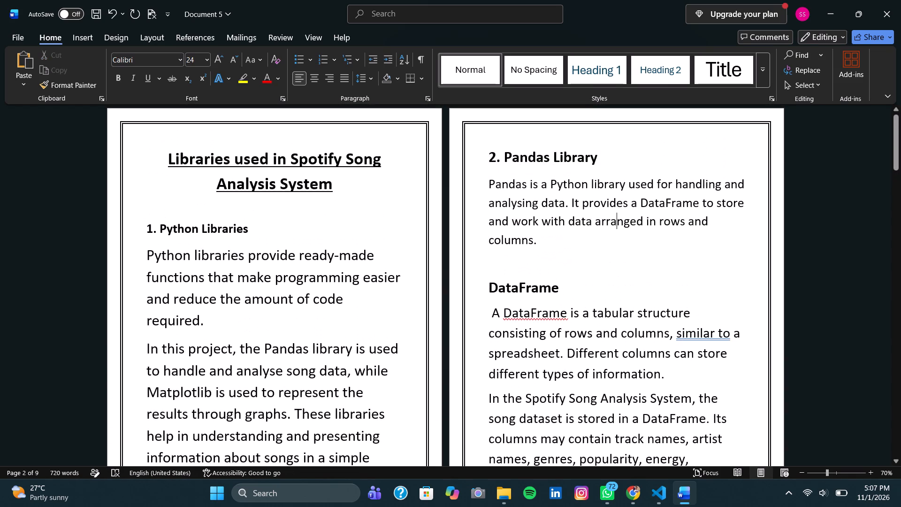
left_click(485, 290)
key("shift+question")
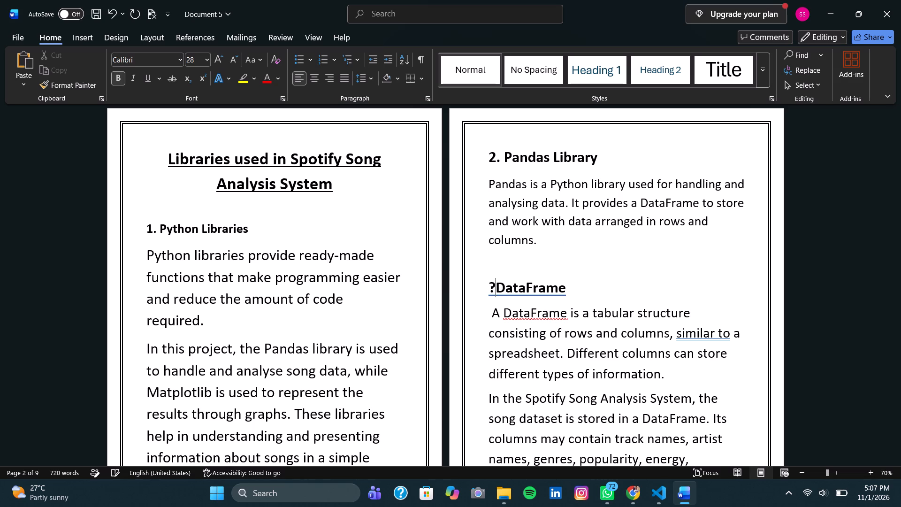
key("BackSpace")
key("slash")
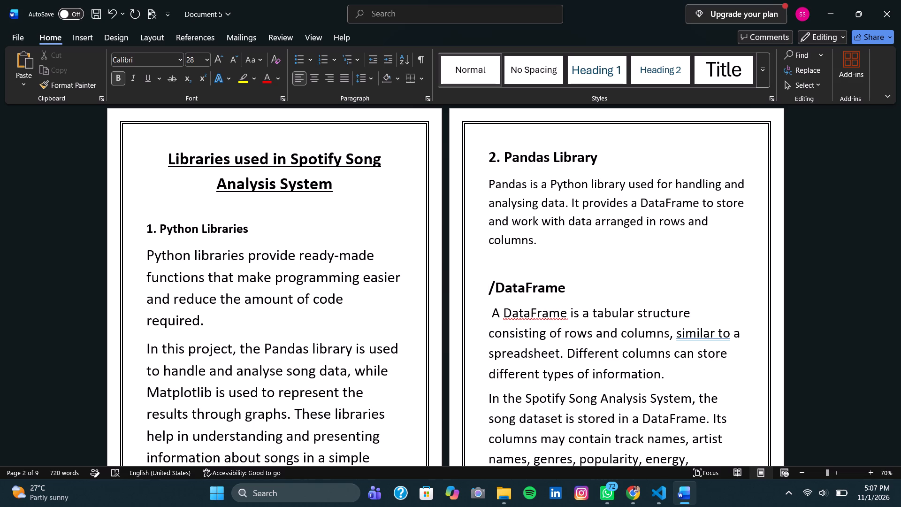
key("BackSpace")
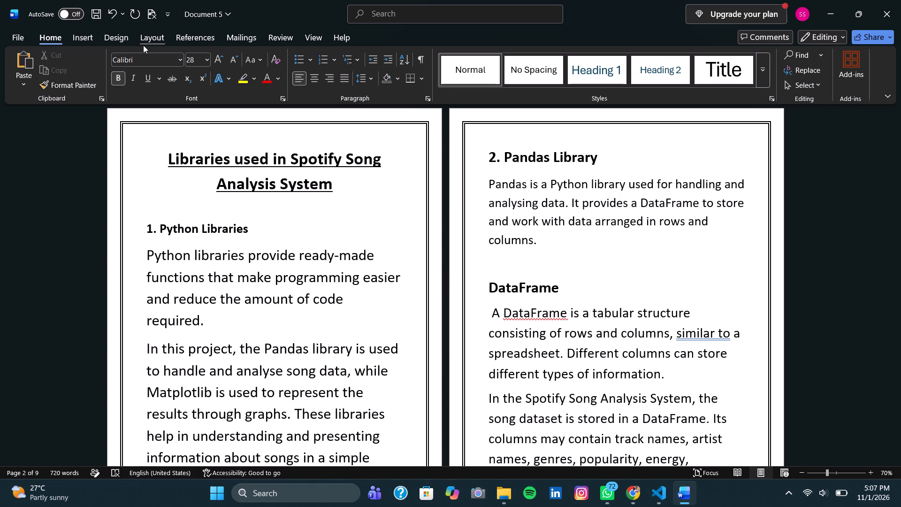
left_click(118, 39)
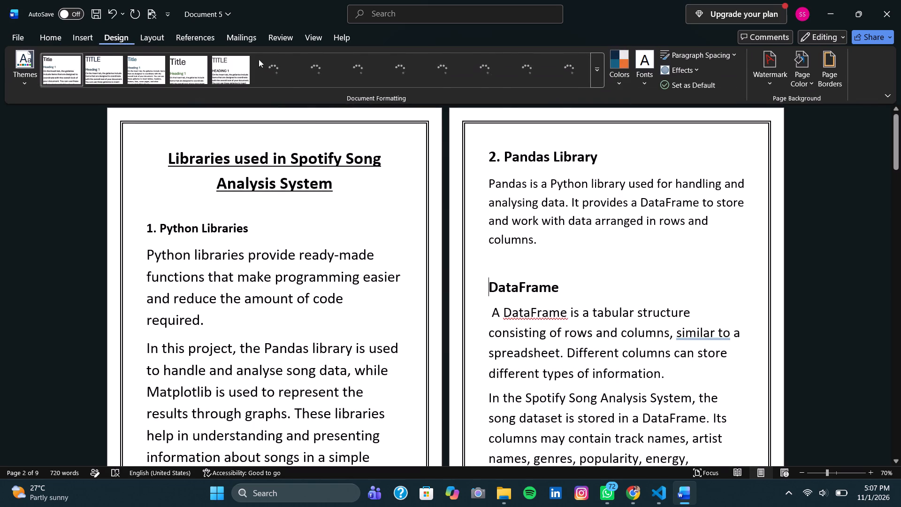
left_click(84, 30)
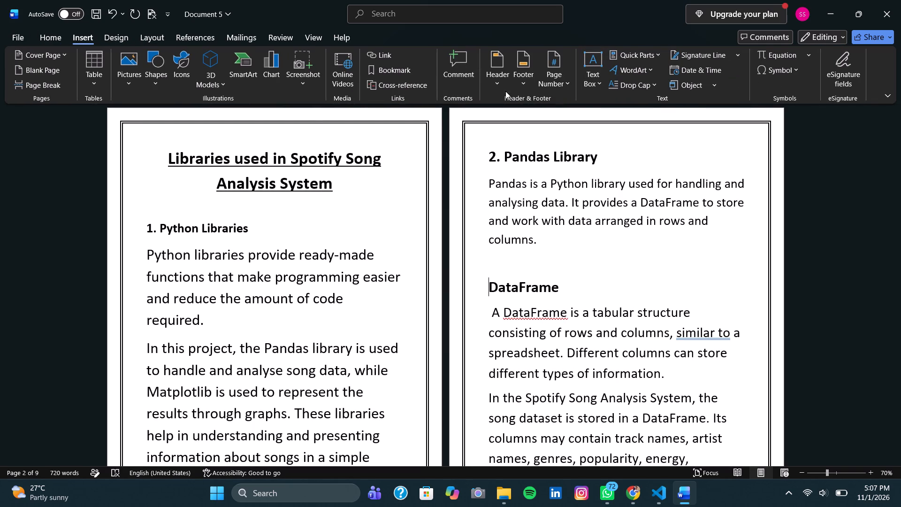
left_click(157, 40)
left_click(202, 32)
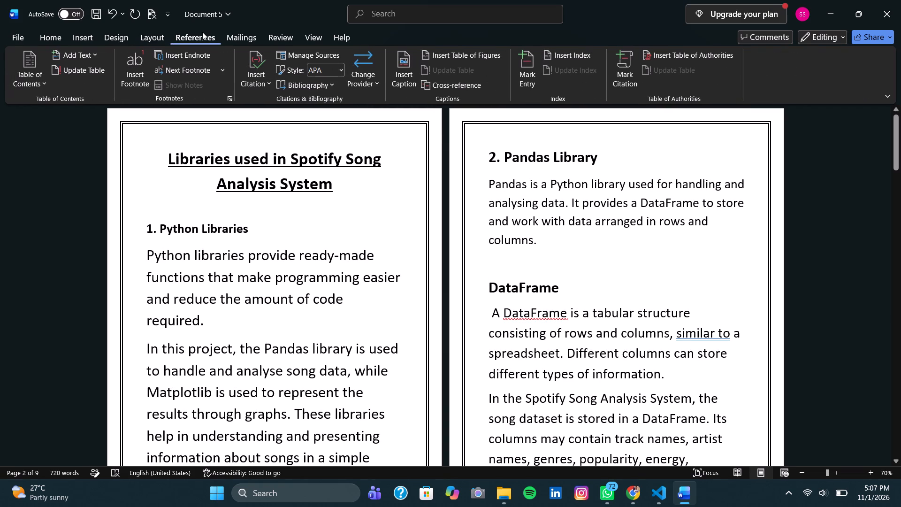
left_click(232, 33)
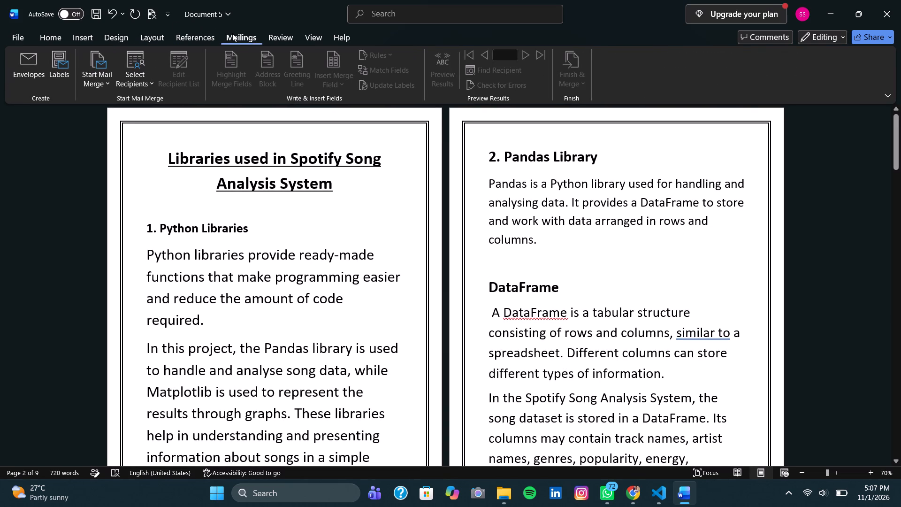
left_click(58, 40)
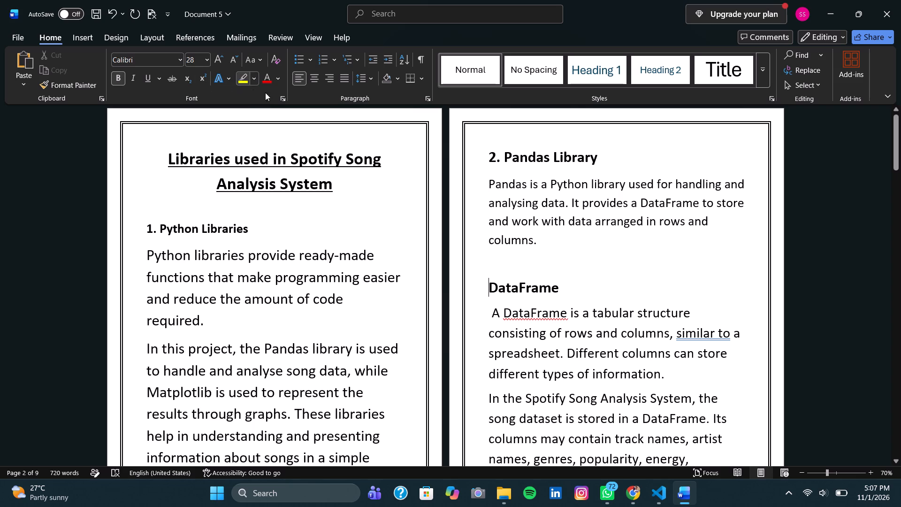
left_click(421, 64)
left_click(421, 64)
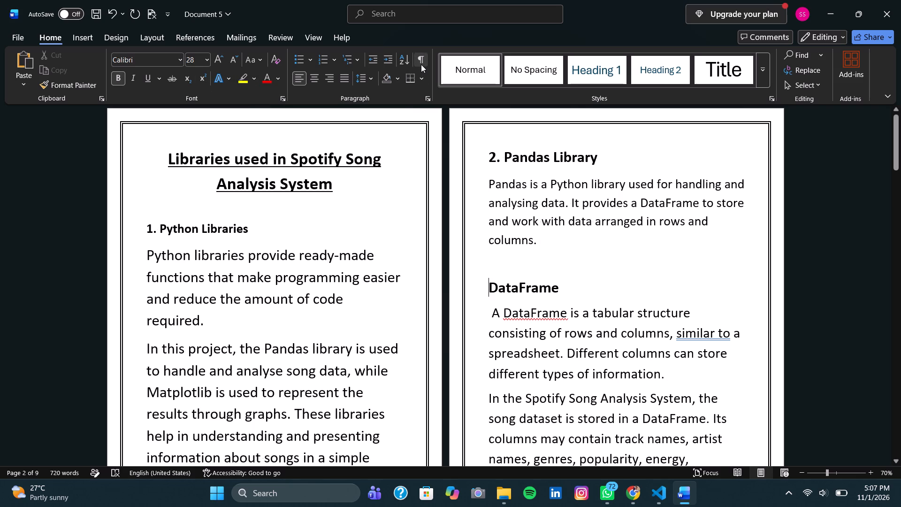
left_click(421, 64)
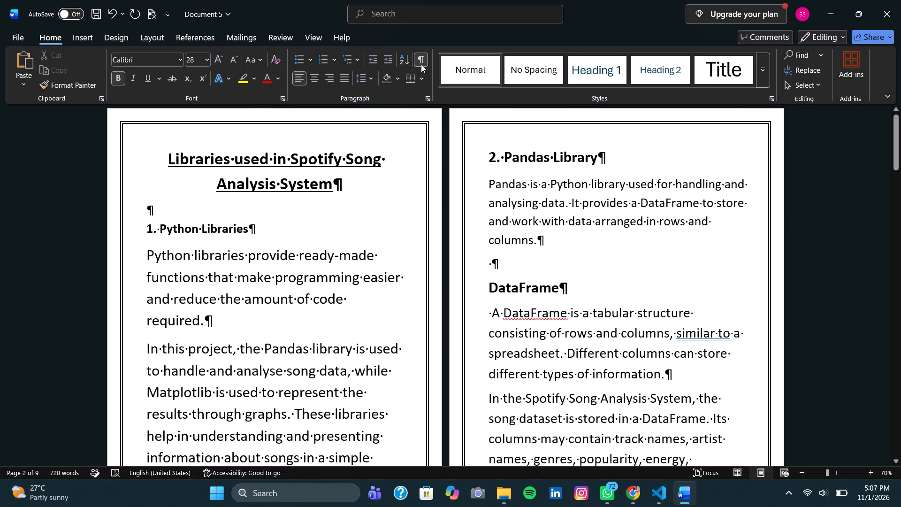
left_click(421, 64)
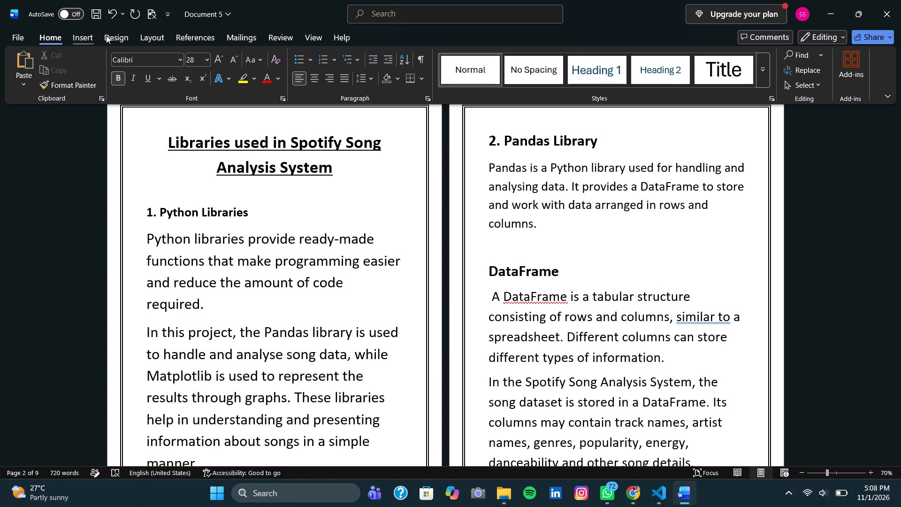
Insert a right arrow symbol (→) followed by a space before the "DataFrame" subheading on page 2.
left_click(86, 42)
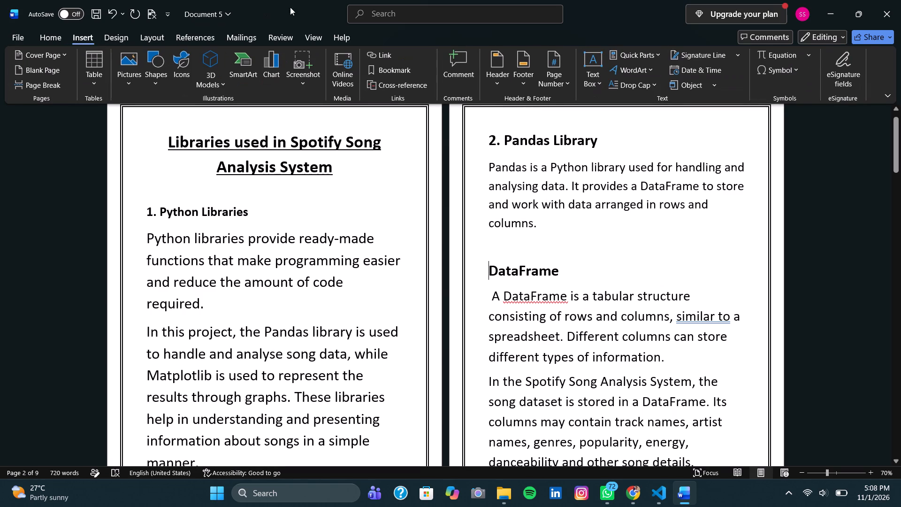
left_click(635, 59)
left_click(772, 161)
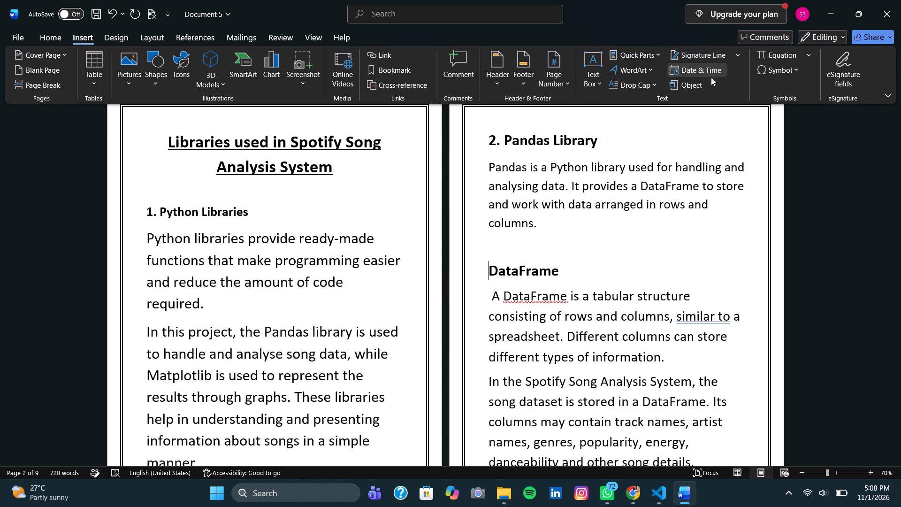
left_click(778, 72)
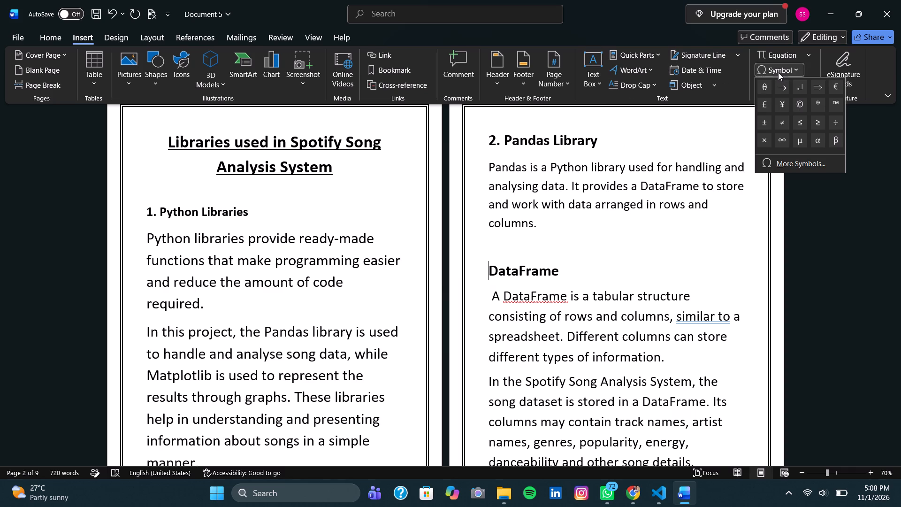
left_click(781, 88)
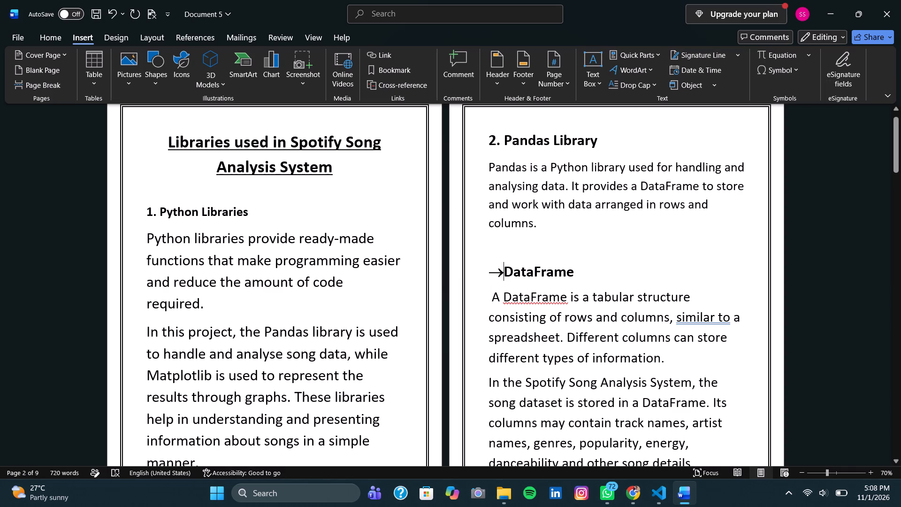
key("space")
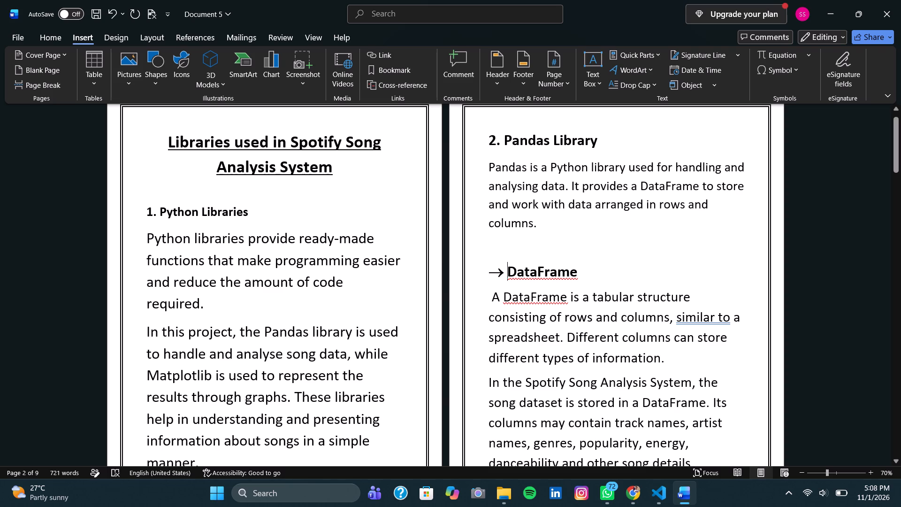
left_click(594, 269)
Set the font size from the "Important Pandas Functions" heading through the paragraph ending "according to given conditions." to 24.
scroll(594, 269, "down", 1)
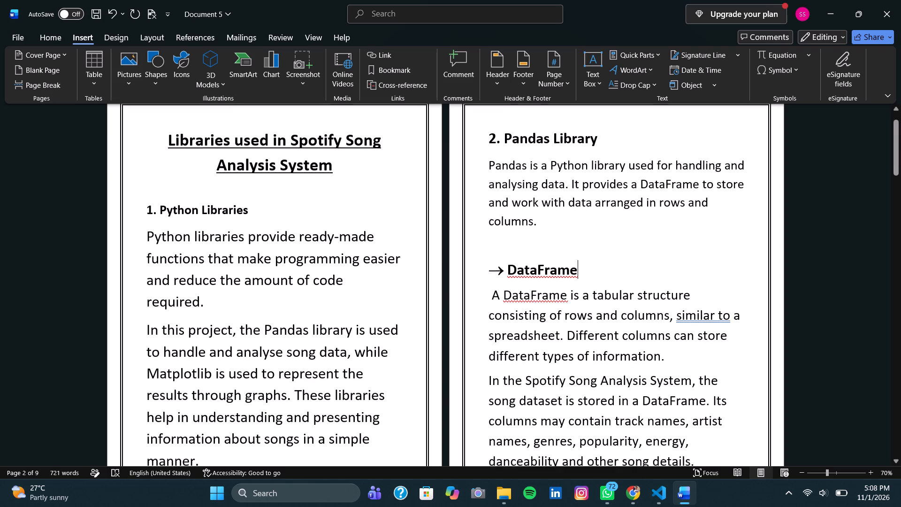
scroll(594, 269, "down", 2)
right_click(594, 269)
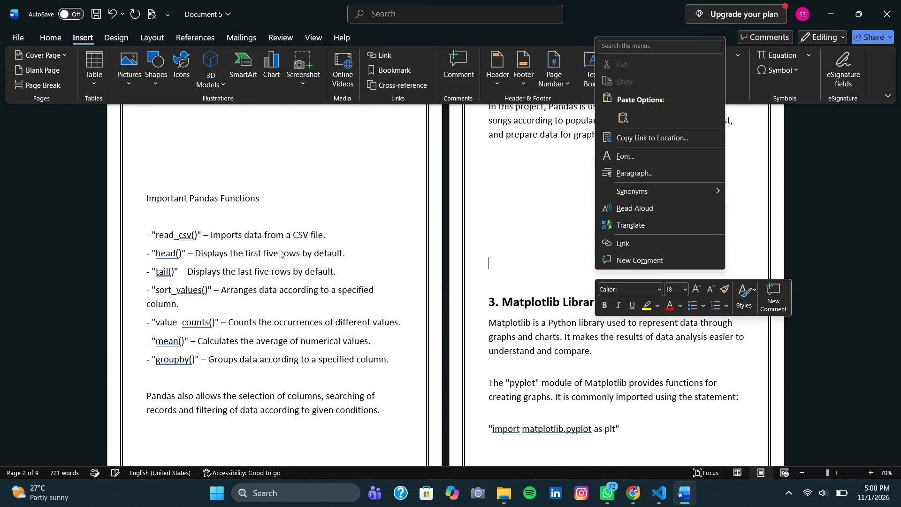
left_click(146, 198)
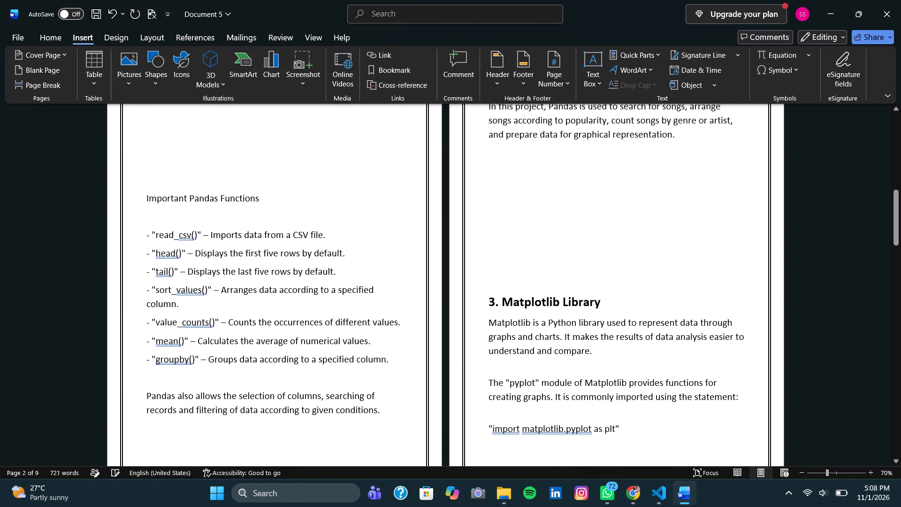
left_click_drag(148, 198, 330, 404)
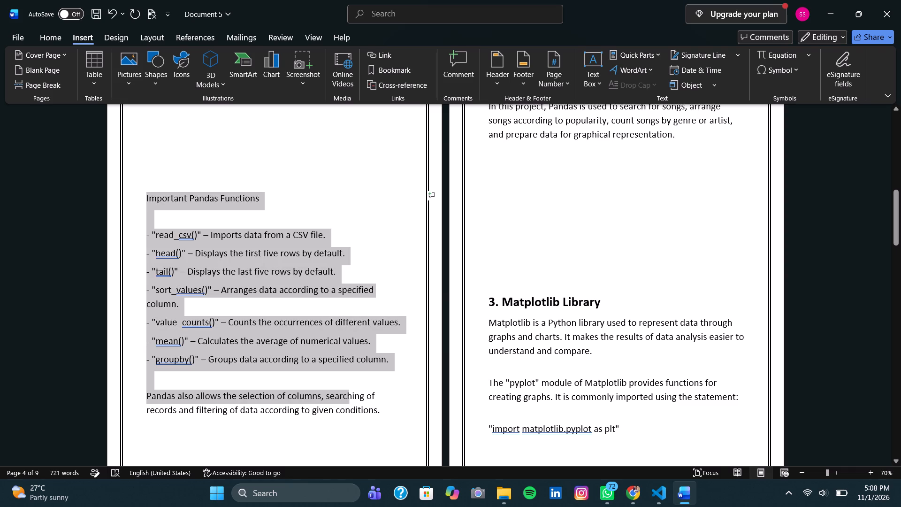
left_click_drag(330, 404, 359, 454)
scroll(359, 454, "up", 1)
scroll(359, 454, "down", 1)
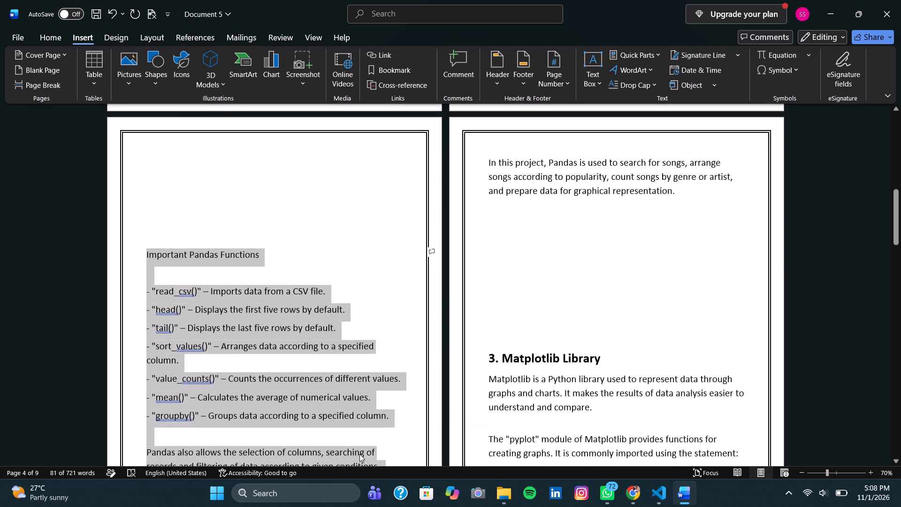
scroll(359, 454, "down", 1)
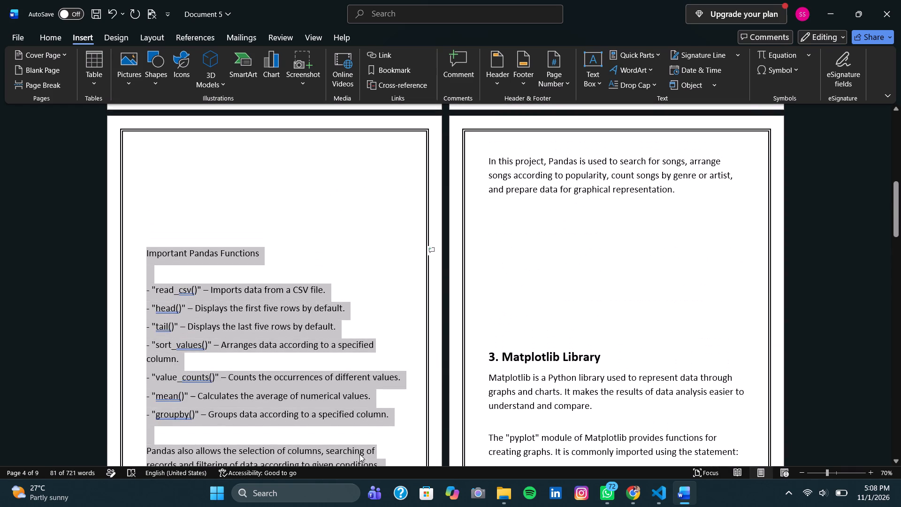
scroll(359, 454, "down", 2)
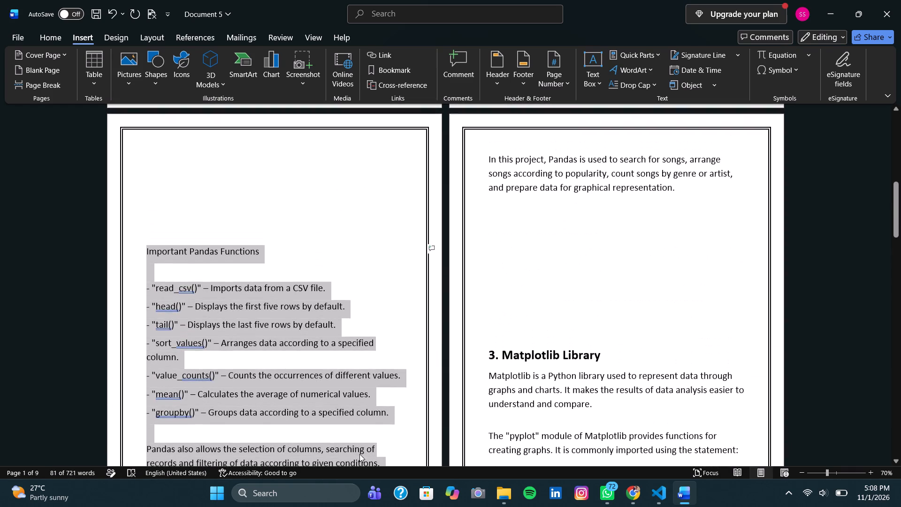
scroll(359, 454, "down", 1)
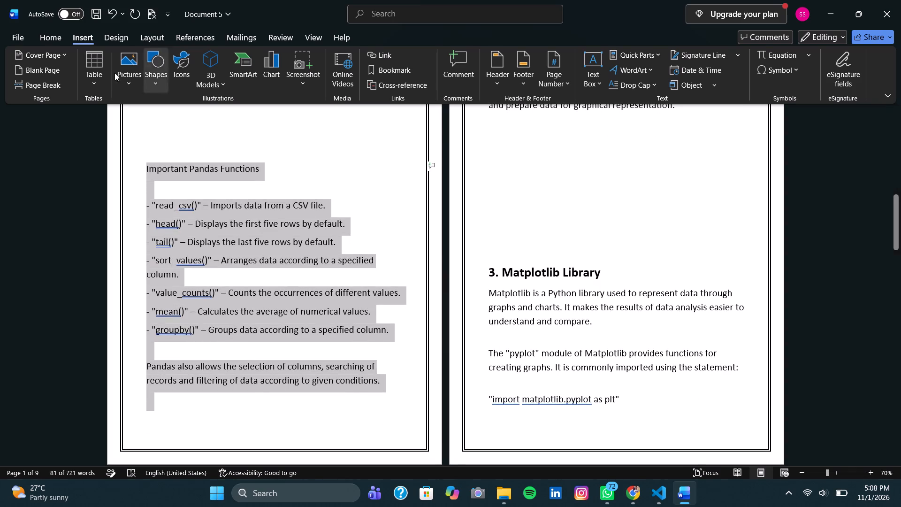
left_click(63, 33)
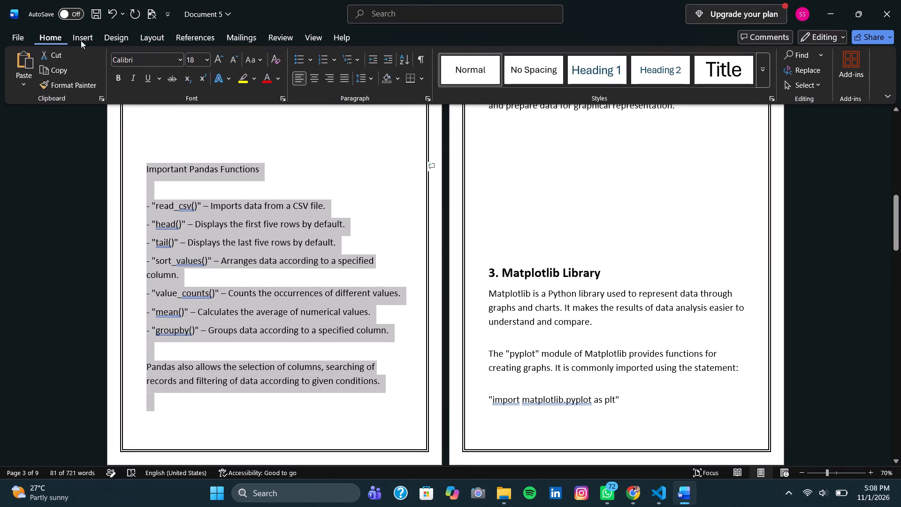
left_click(207, 61)
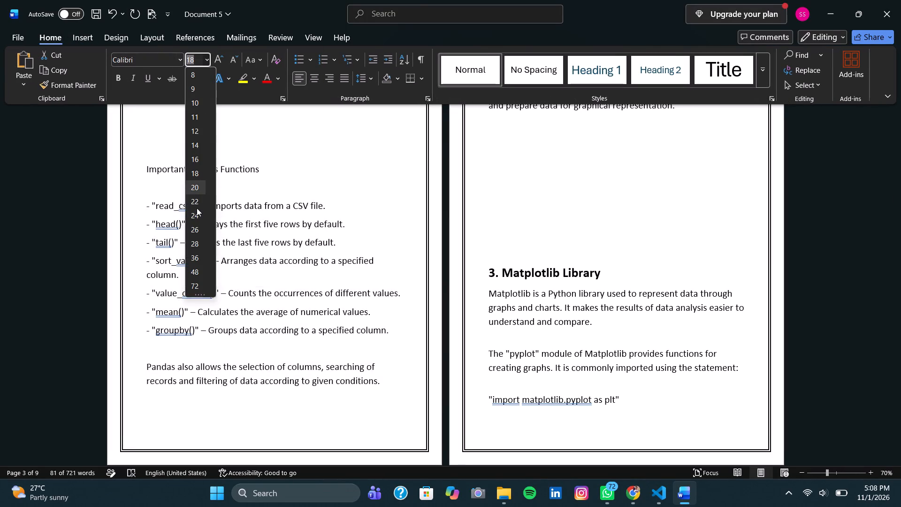
left_click(196, 211)
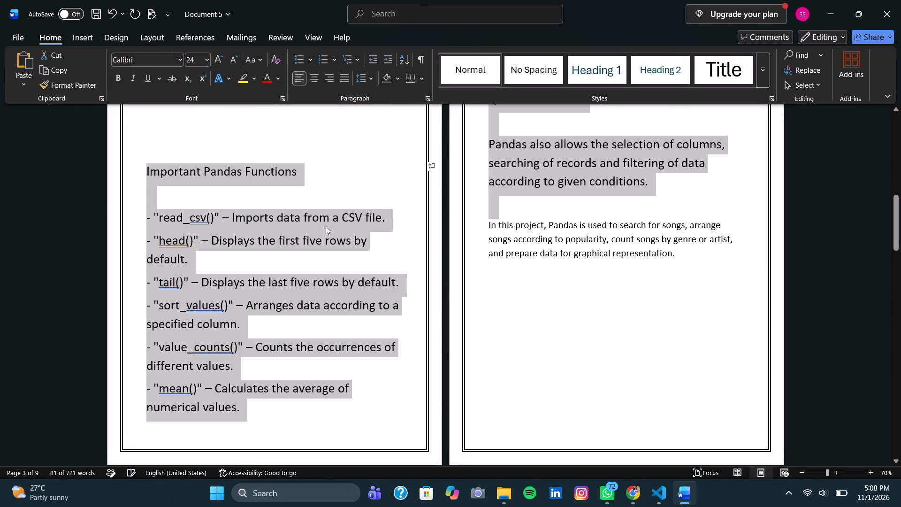
left_click(405, 225)
Remove the blank lines above "Important Pandas Functions", keeping the heading as its own paragraph directly after the DataFrame text.
scroll(405, 225, "up", 1)
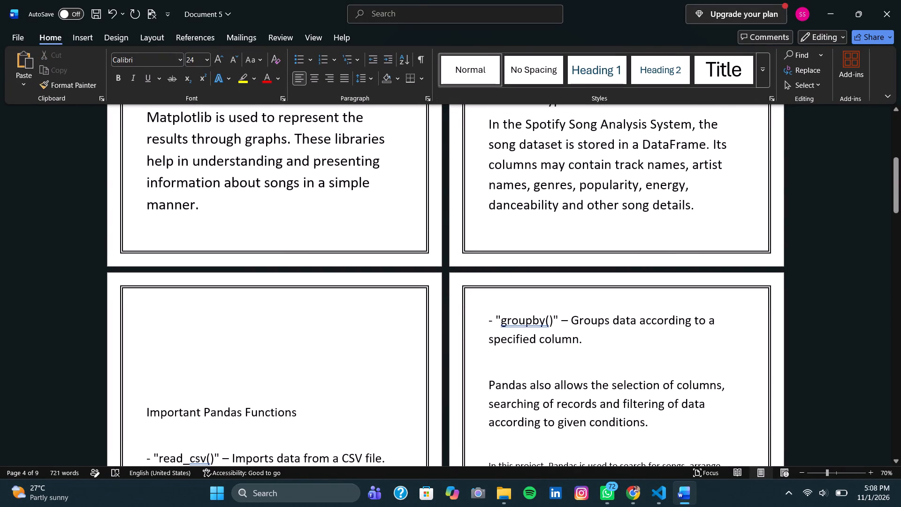
left_click(147, 408)
key("BackSpace")
key("BackSpace")
key("BackSpace")
key("BackSpace")
key("BackSpace")
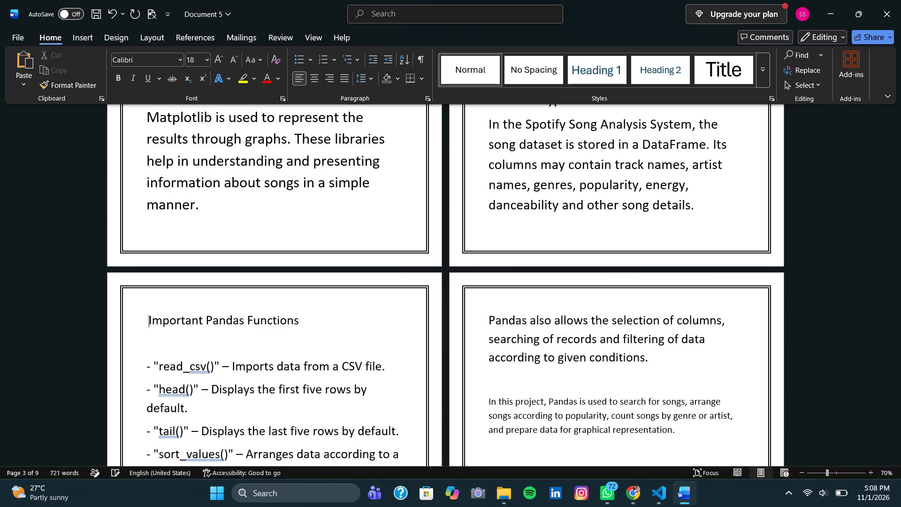
key("BackSpace")
key("BackSpace")
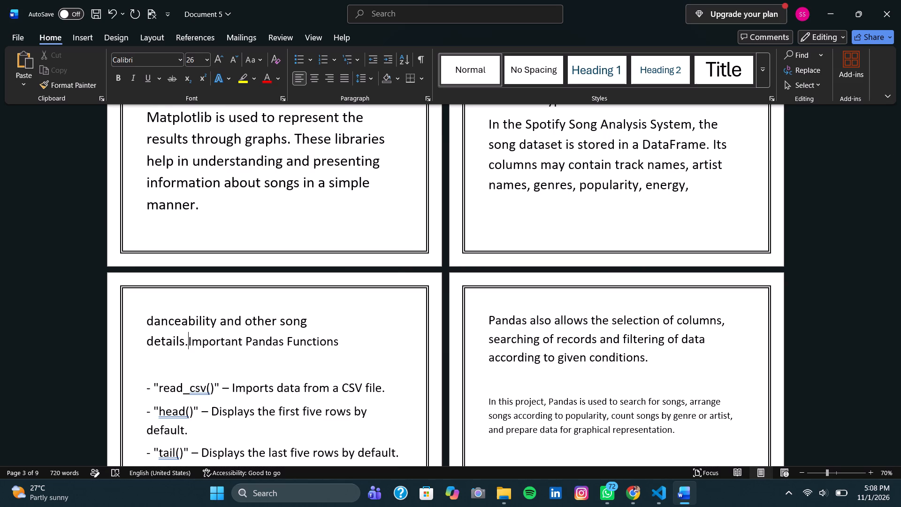
key("Return")
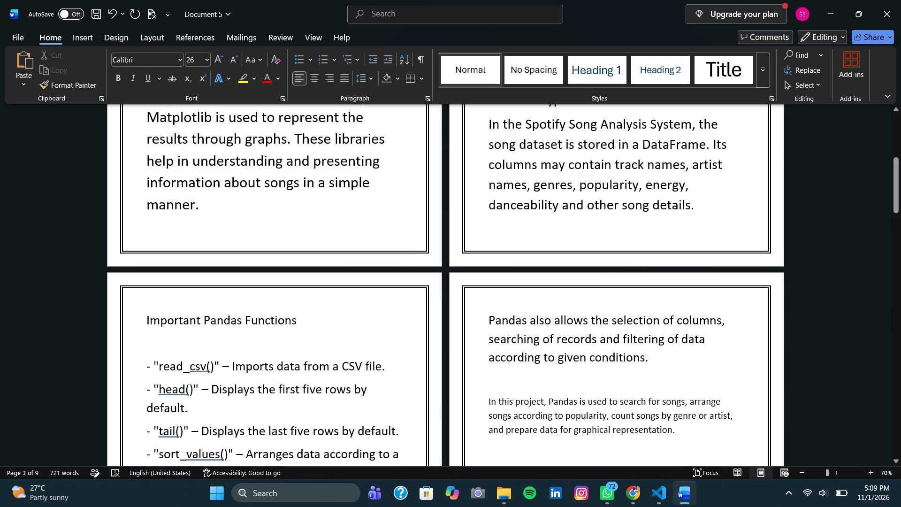
Remove the blank line between the "Important Pandas Functions" heading and the "read_csv()" list item.
scroll(298, 423, "down", 2)
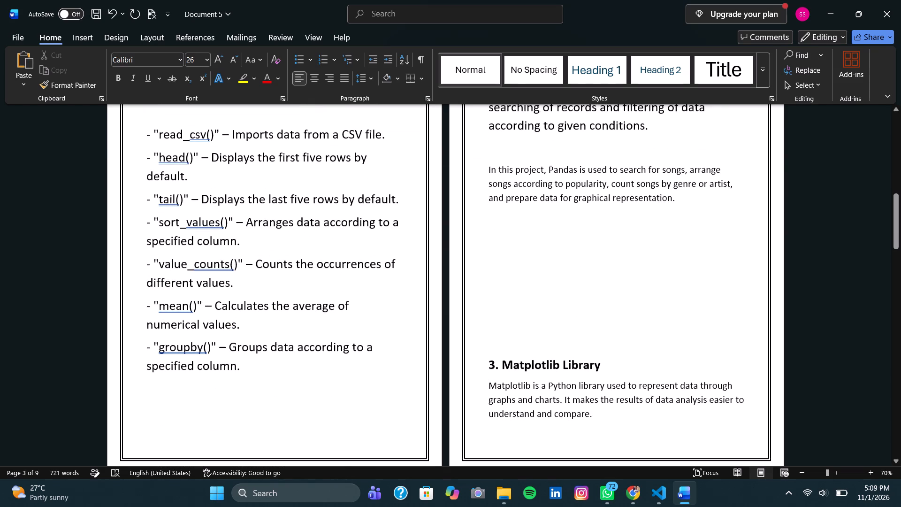
left_click(143, 135)
key("BackSpace")
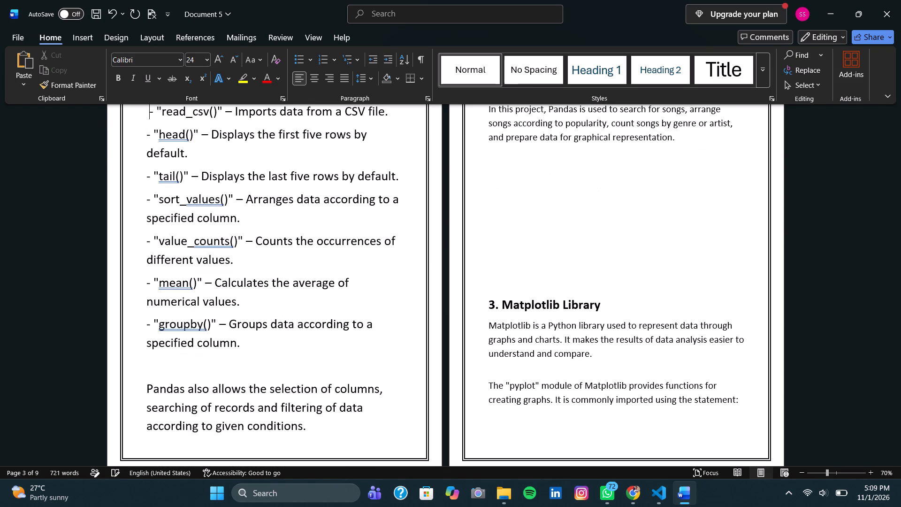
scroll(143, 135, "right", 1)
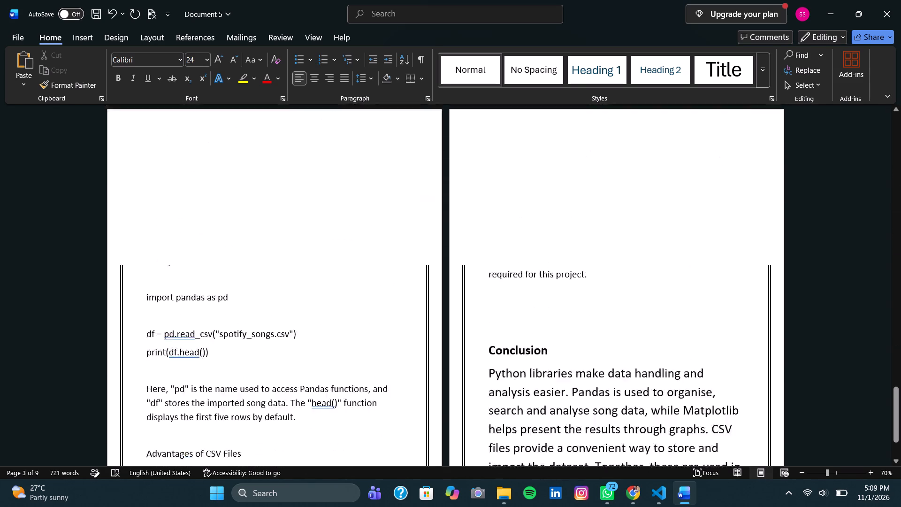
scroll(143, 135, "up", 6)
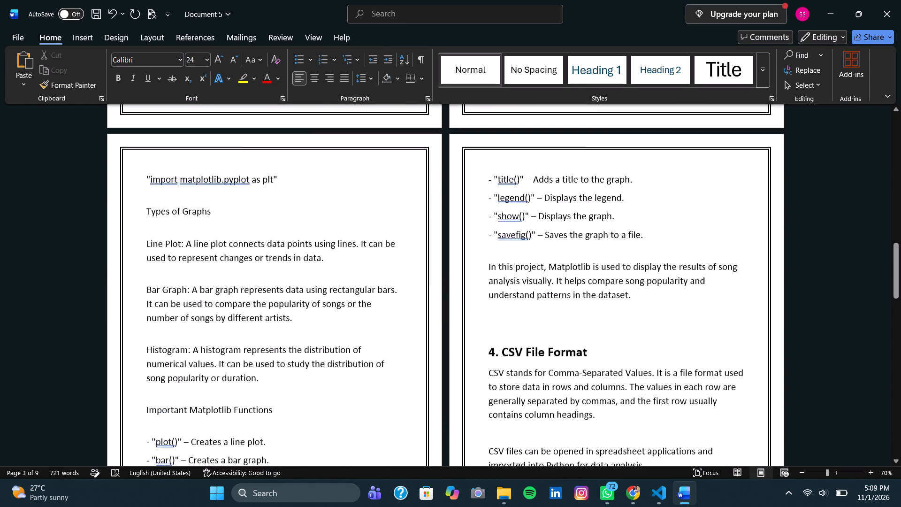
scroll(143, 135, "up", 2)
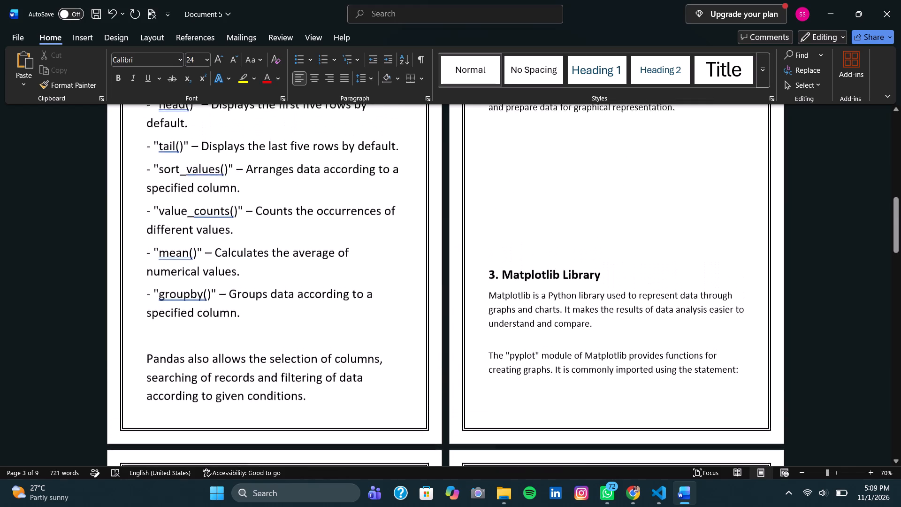
Set the font size of the function list under "Important Pandas Functions", from "read_csv()" through "groupby()", to 22.
scroll(143, 135, "up", 1)
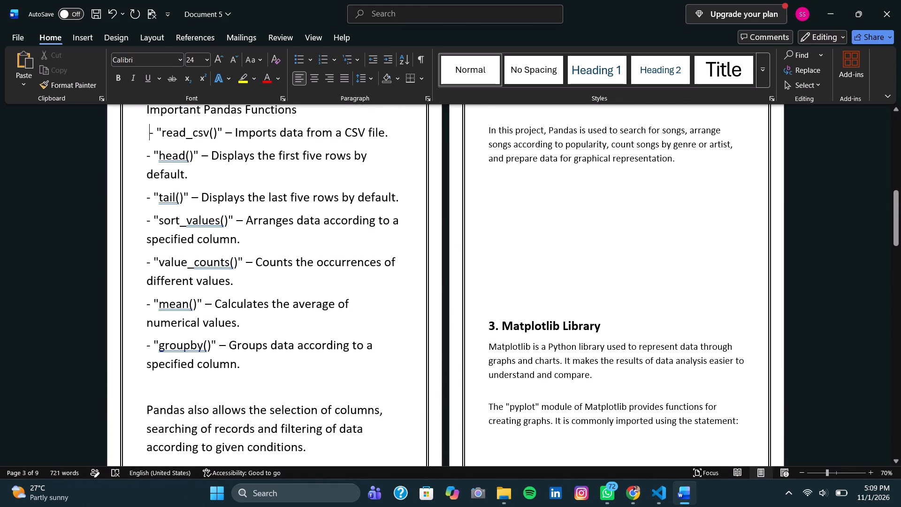
left_click_drag(238, 369, 168, 193)
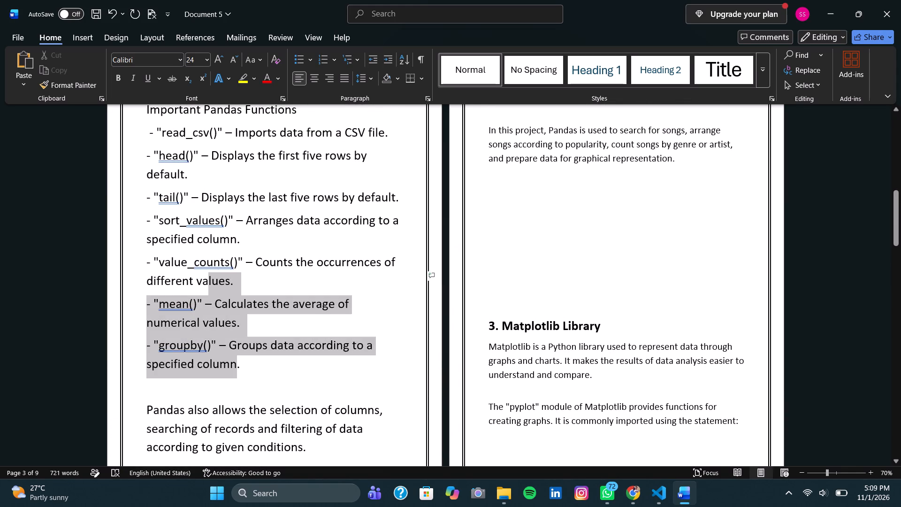
left_click_drag(168, 193, 148, 134)
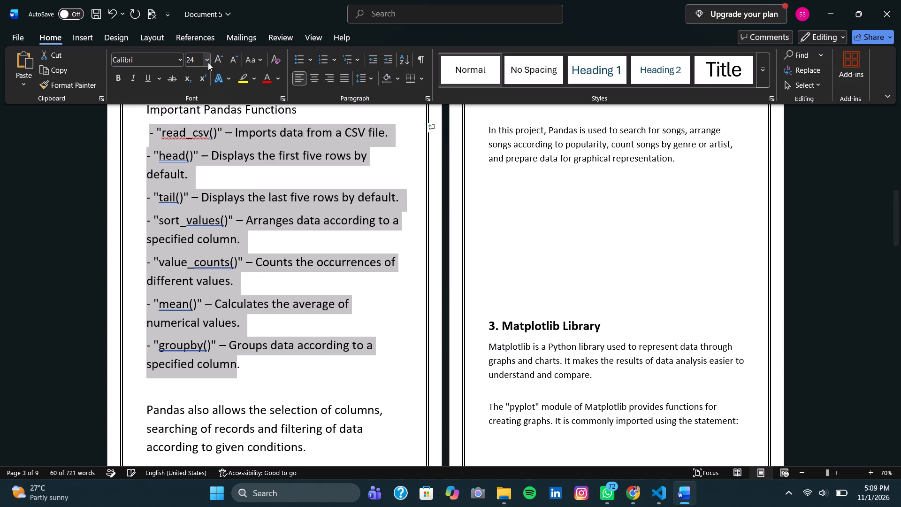
left_click(206, 59)
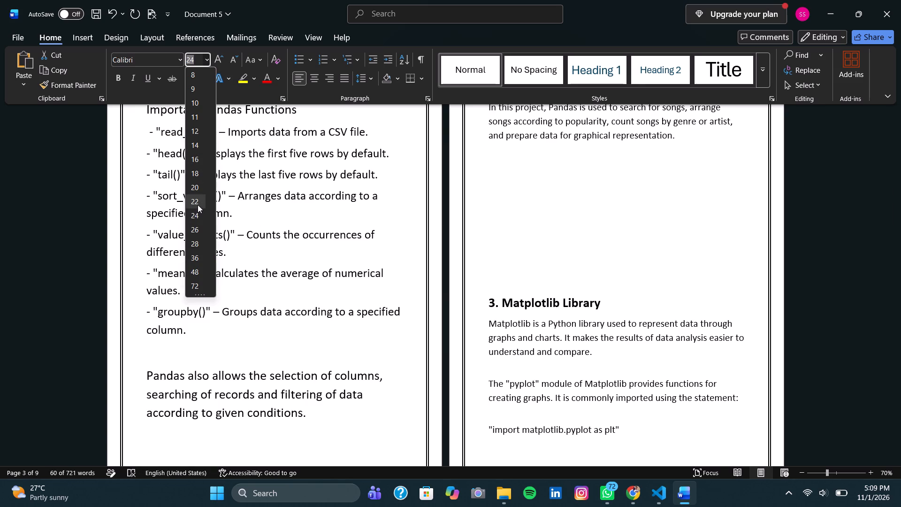
left_click(198, 205)
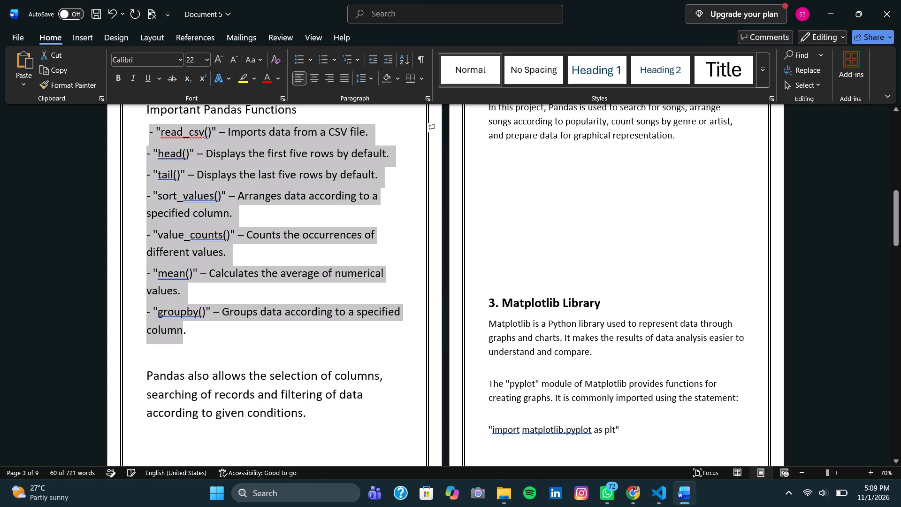
left_click(115, 186)
left_click(144, 221)
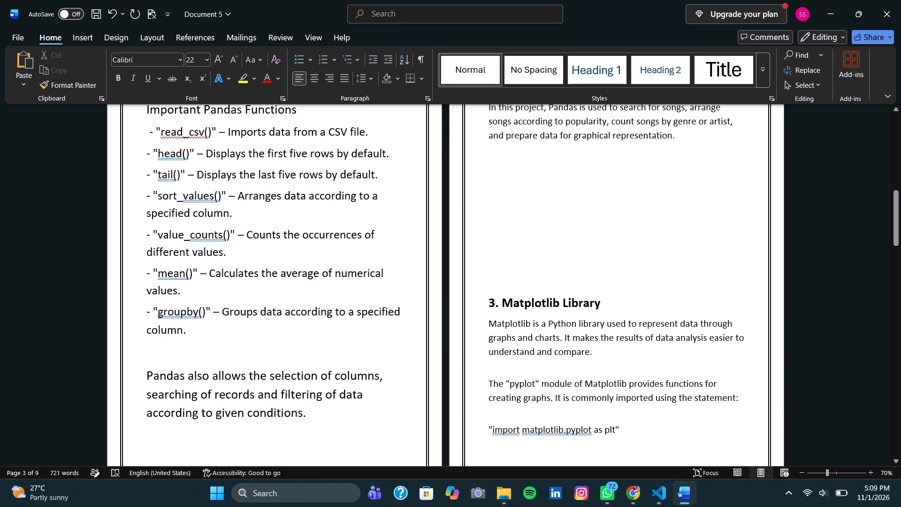
Make the "Important Pandas Functions" heading bold at font size 26.
triple_click(154, 113)
left_click(154, 113)
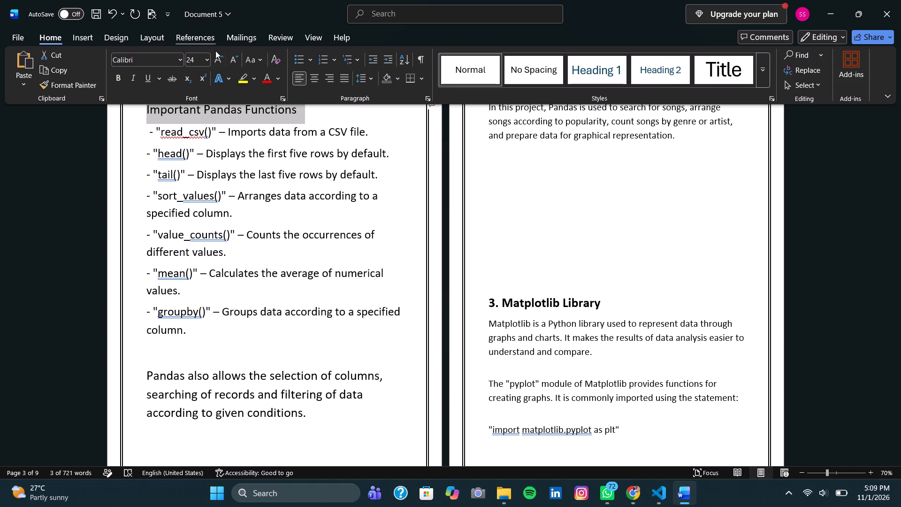
left_click(209, 57)
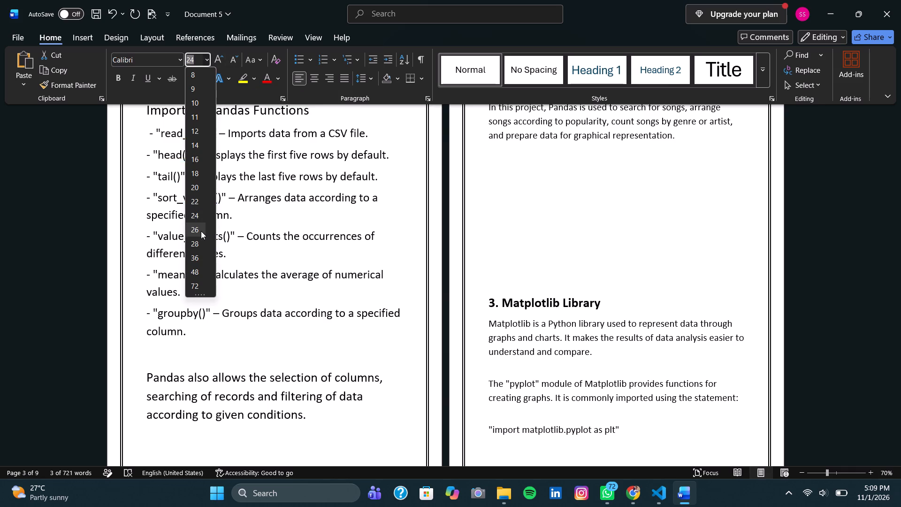
left_click(201, 231)
left_click(118, 77)
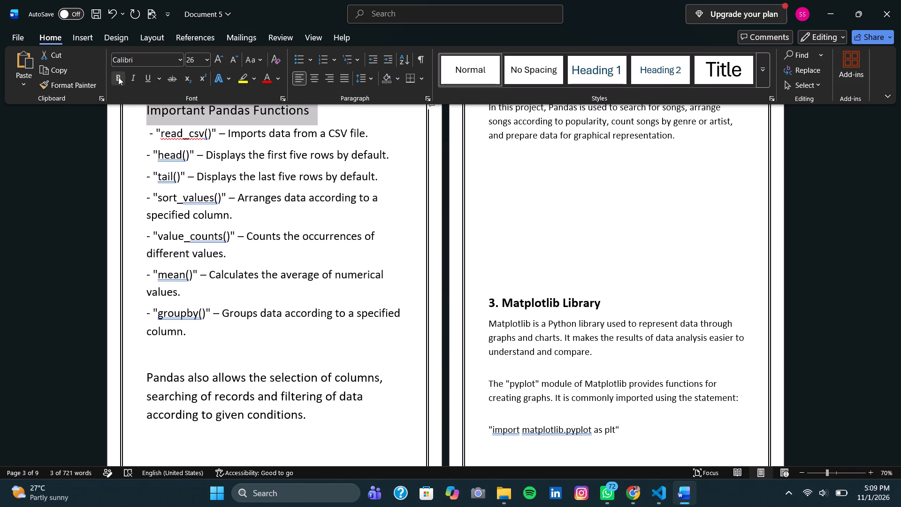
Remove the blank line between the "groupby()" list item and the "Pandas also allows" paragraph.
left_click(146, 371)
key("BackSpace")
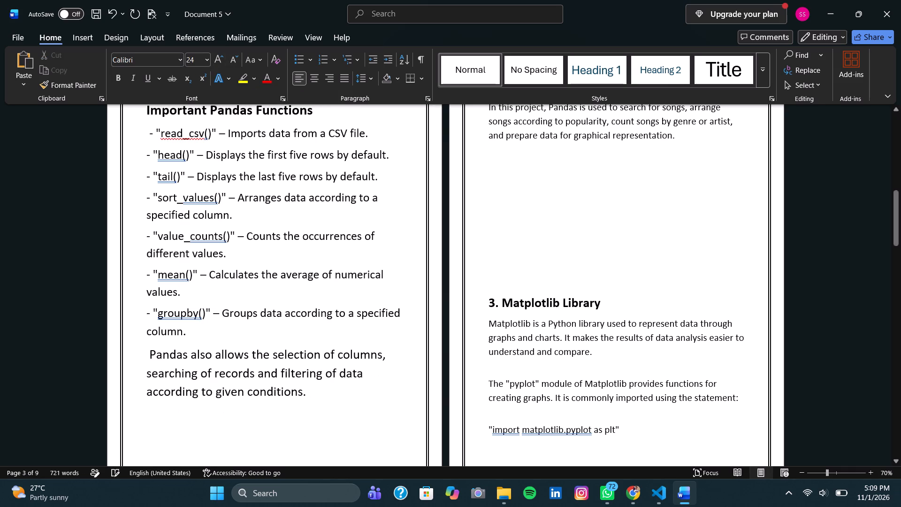
Remove the blank lines after "according to given conditions." so the "In this project, Pandas is used" paragraph follows directly.
left_click(348, 438)
scroll(348, 438, "down", 1)
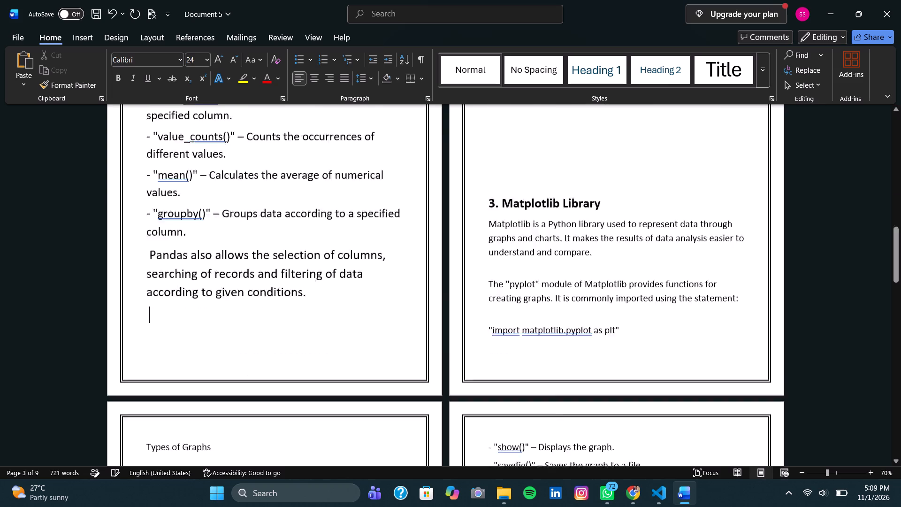
scroll(348, 438, "down", 1)
scroll(265, 136, "up", 1)
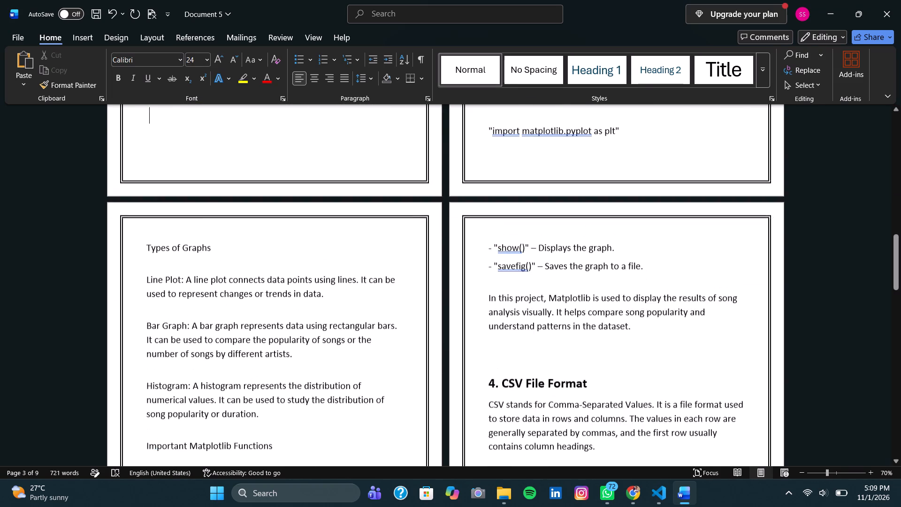
scroll(265, 136, "up", 1)
left_click(359, 223)
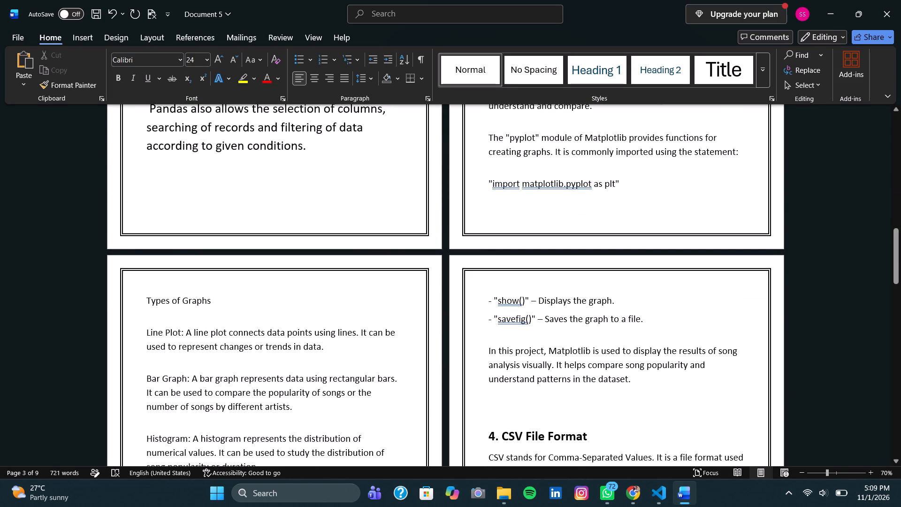
key("BackSpace")
key("BackSpace")
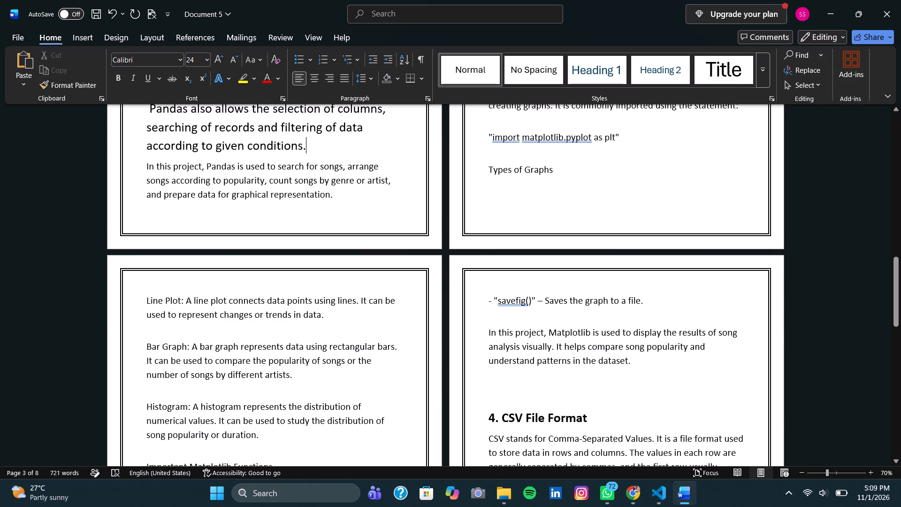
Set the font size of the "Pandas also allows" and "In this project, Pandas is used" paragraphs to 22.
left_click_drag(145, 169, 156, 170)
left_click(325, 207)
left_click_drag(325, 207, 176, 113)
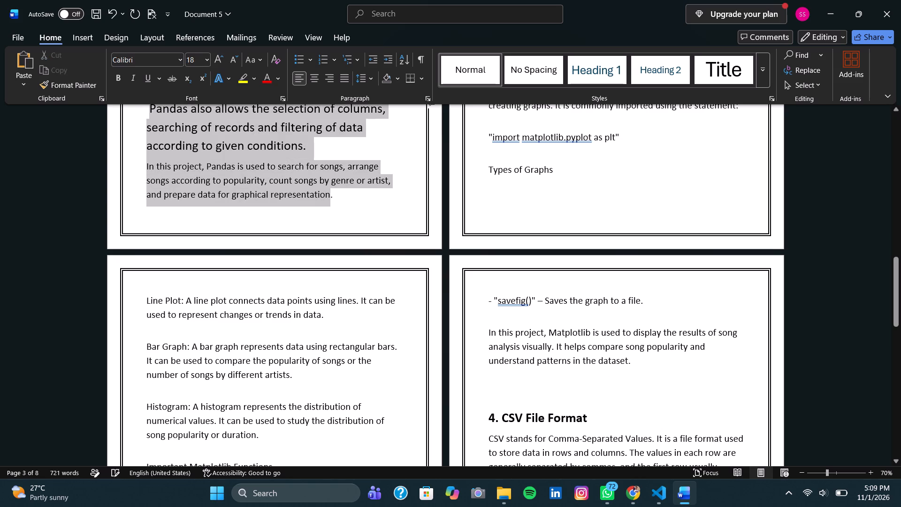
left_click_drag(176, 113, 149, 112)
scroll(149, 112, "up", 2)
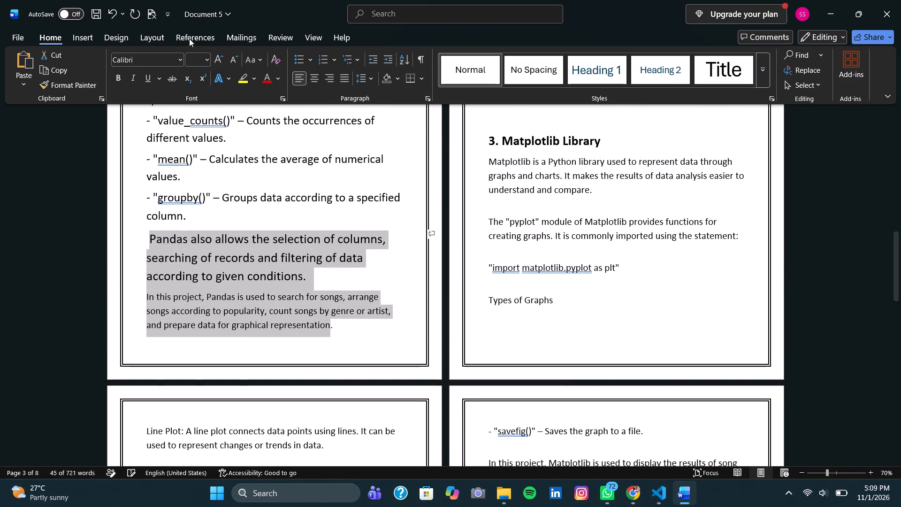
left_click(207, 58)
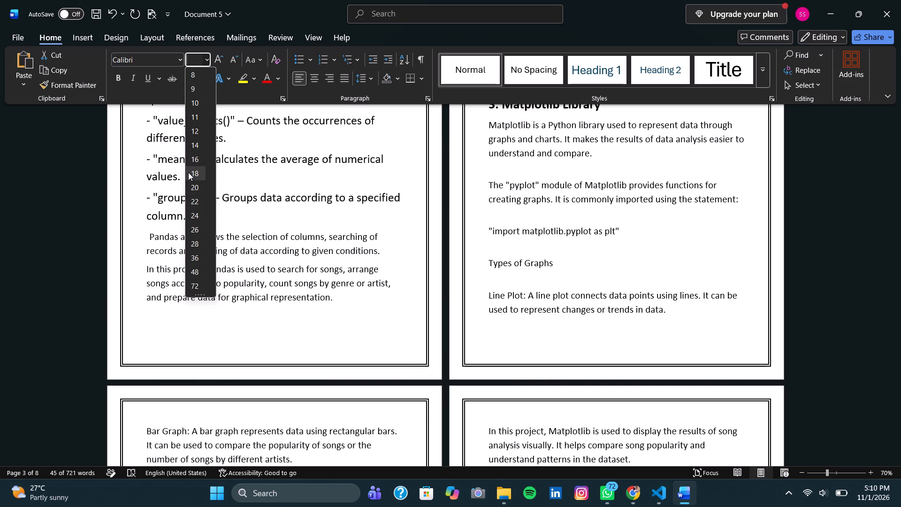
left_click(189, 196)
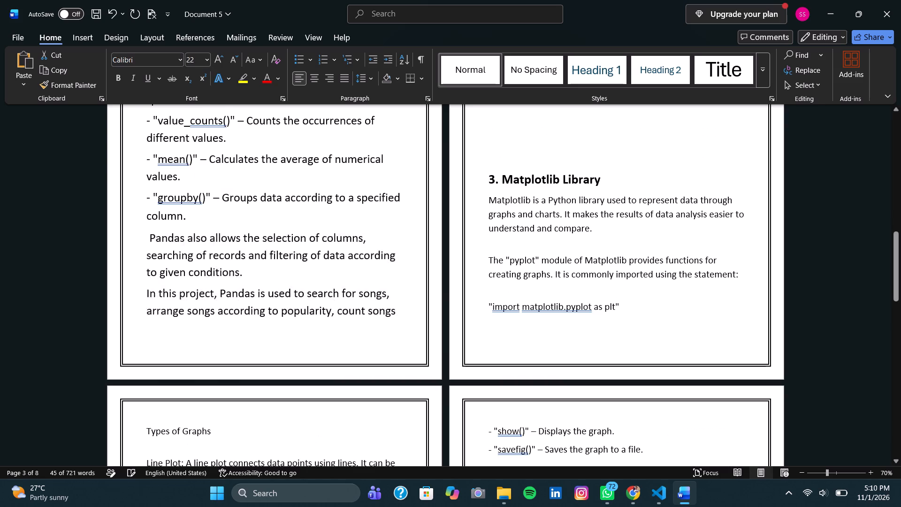
Look through the remaining pages to the end of the document and back to check the layout.
scroll(351, 225, "up", 2)
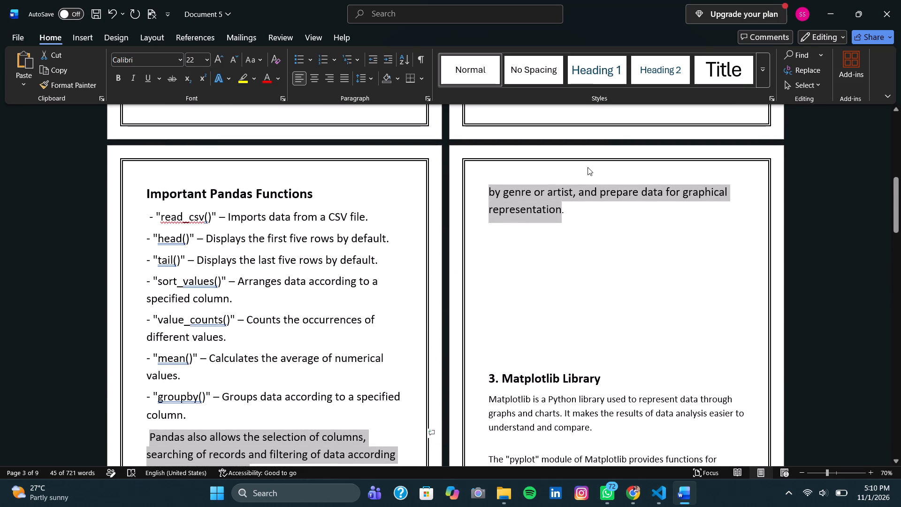
left_click(588, 245)
scroll(452, 300, "down", 1)
scroll(317, 350, "up", 1)
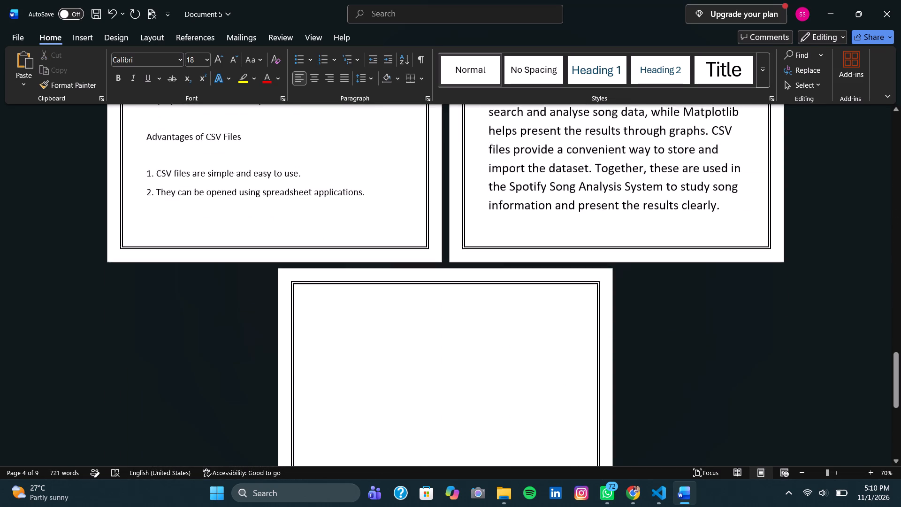
scroll(317, 350, "up", 5)
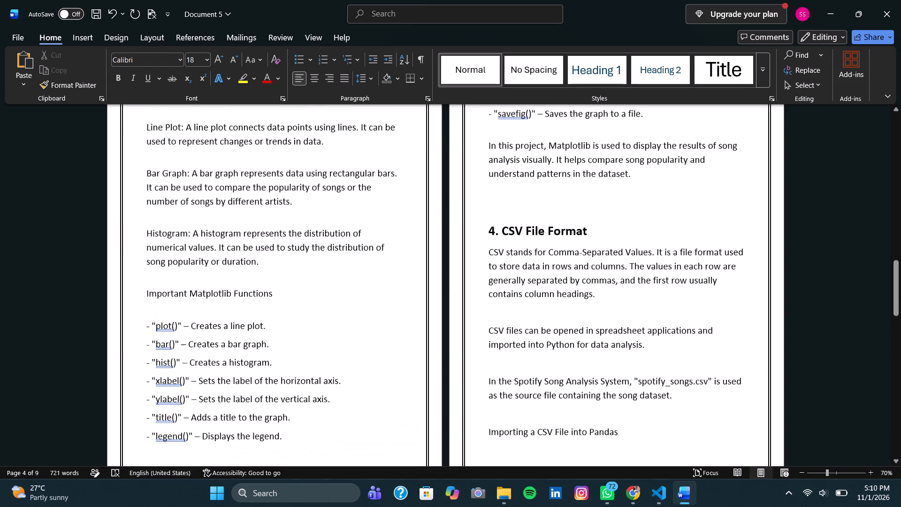
scroll(317, 350, "up", 3)
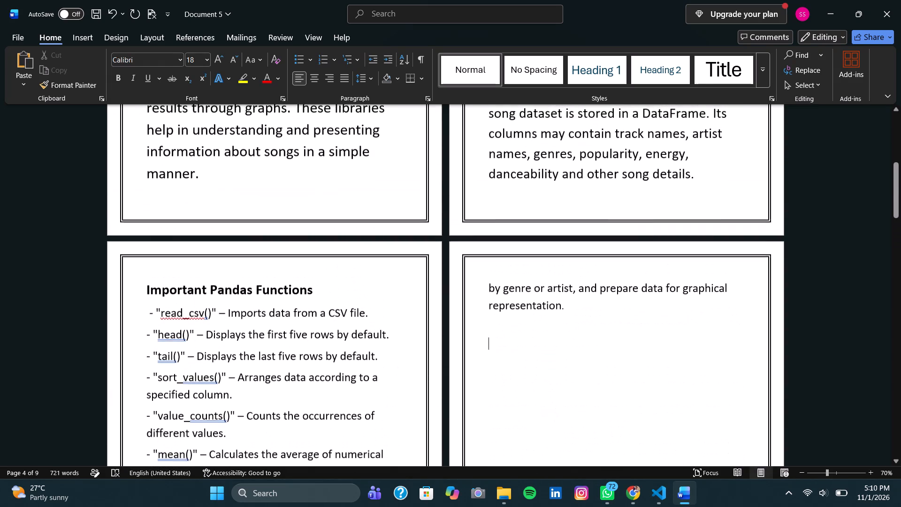
Insert a blank line after the "groupby()" list item, before the "Pandas also allows" paragraph.
scroll(317, 350, "down", 1)
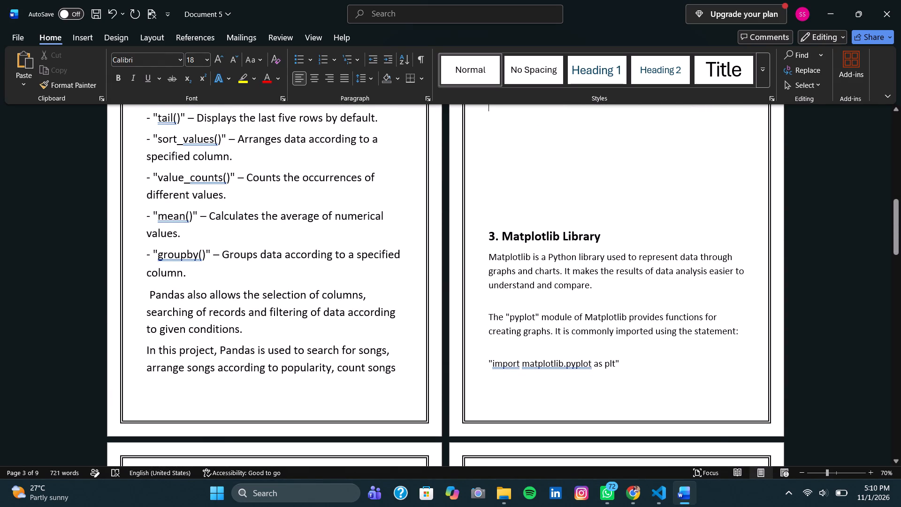
left_click(185, 270)
key("Return")
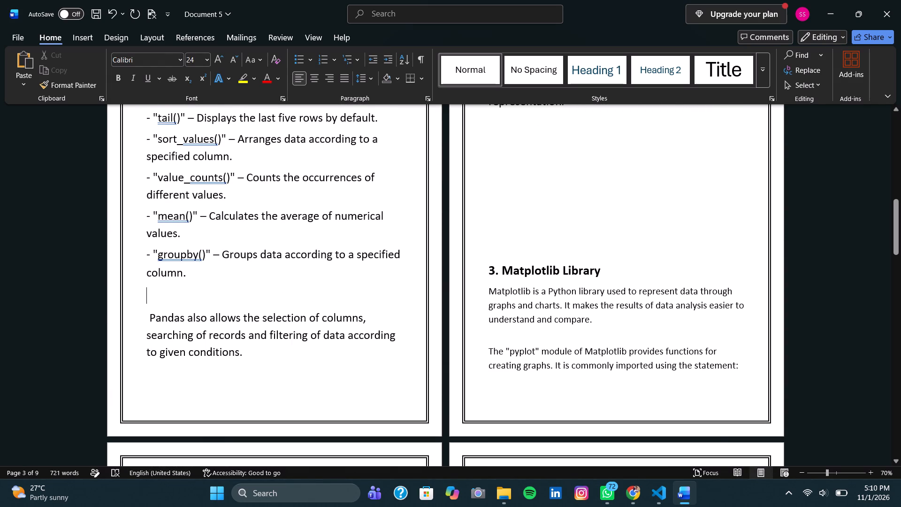
Set the font size of the paragraph "Pandas also allows the selection of columns" to 24.
left_click_drag(150, 315, 237, 359)
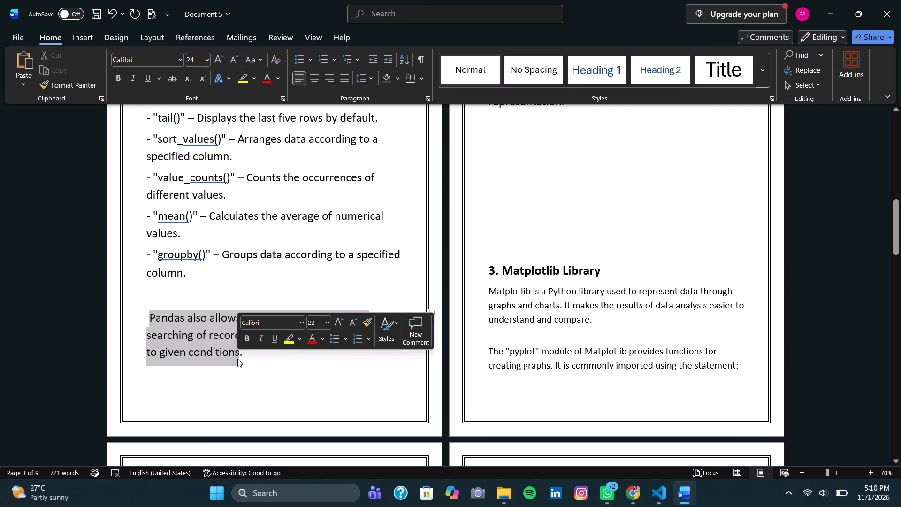
left_click(331, 322)
left_click(330, 322)
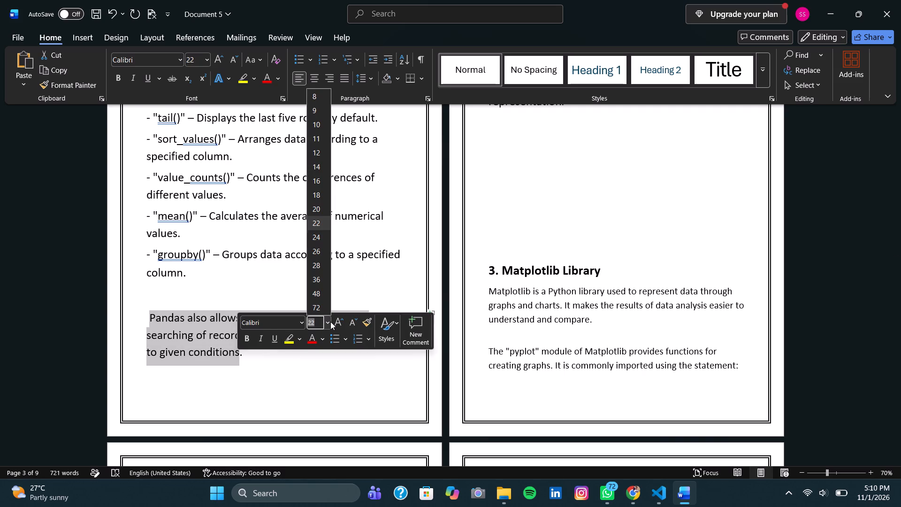
left_click(317, 239)
Set the font size of the "In this project, Pandas is used to search for songs" paragraph on page 4 to 24.
left_click(470, 250)
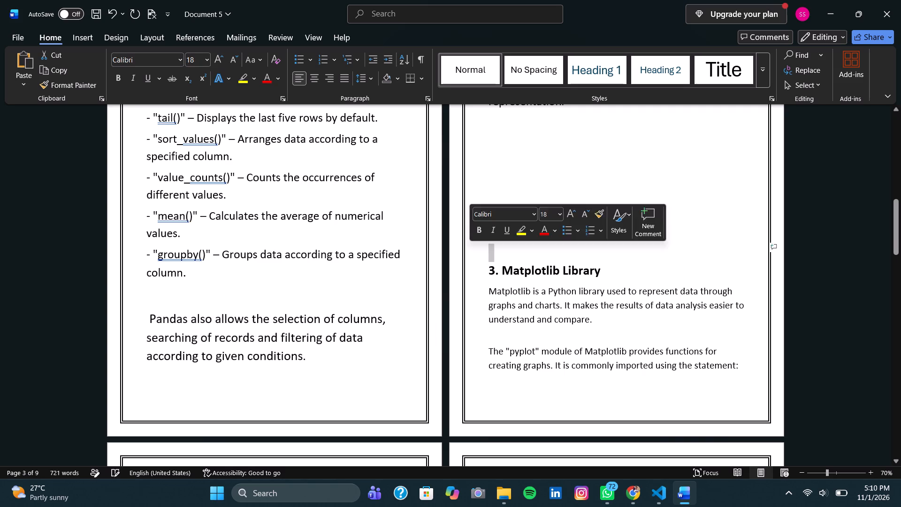
scroll(470, 250, "up", 2)
left_click_drag(485, 230, 572, 279)
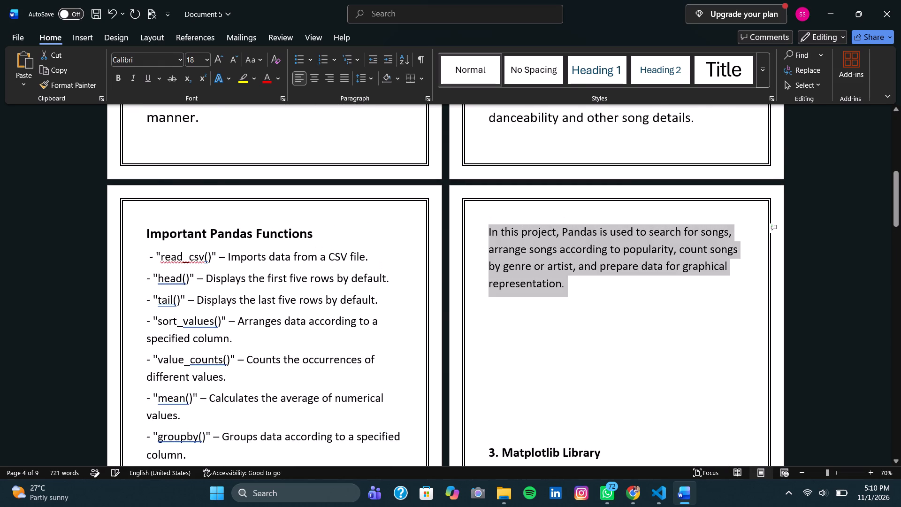
left_click_drag(572, 279, 574, 281)
left_click(666, 245)
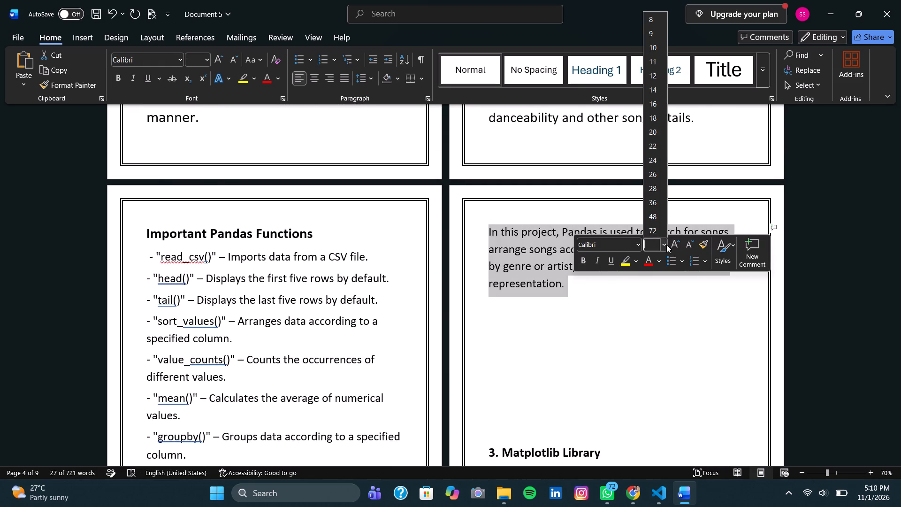
left_click(651, 159)
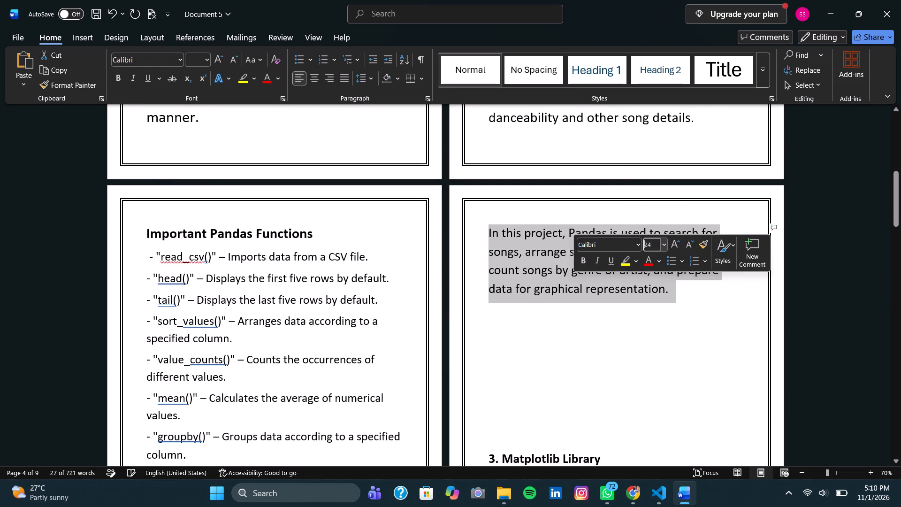
left_click(558, 366)
Remove the extra blank lines above the "3. Matplotlib Library" heading, leaving one blank line after the Pandas paragraph.
scroll(558, 366, "down", 1)
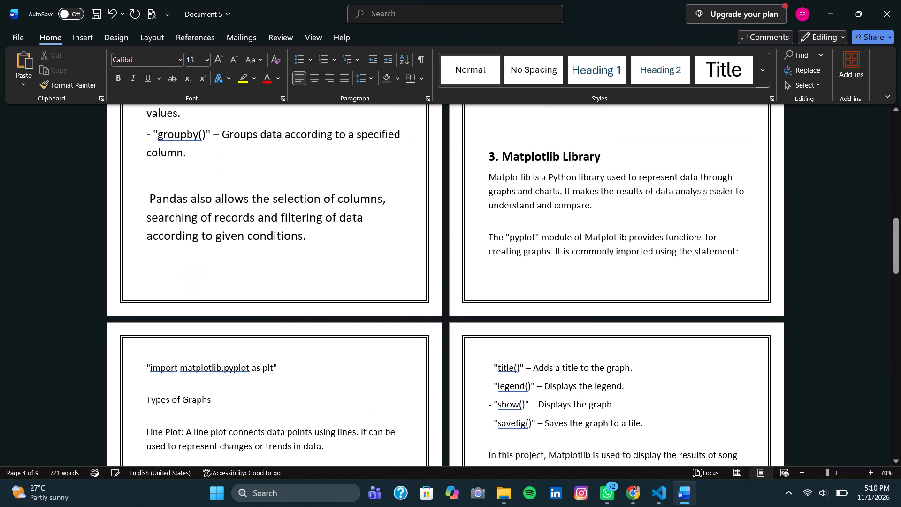
left_click(488, 151)
key("BackSpace")
key("BackSpace")
key("BackSpace")
key("BackSpace")
key("BackSpace")
key("BackSpace")
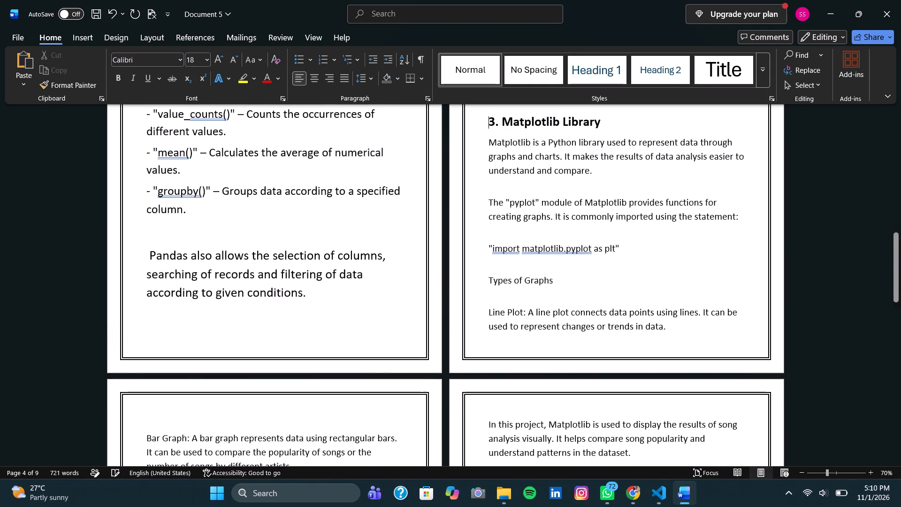
key("BackSpace")
Set the text under the "3. Matplotlib Library" heading, through the "import matplotlib.pyplot as plt" line, to font size 24.
scroll(499, 159, "up", 1)
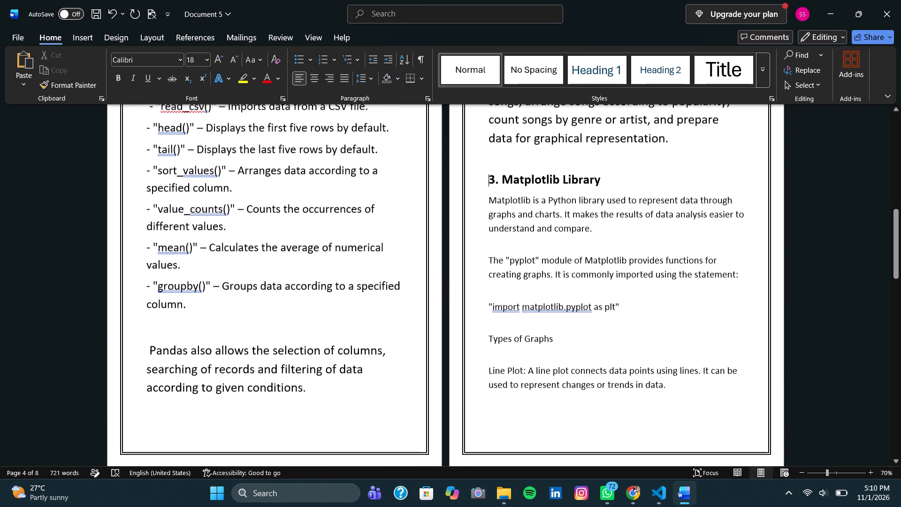
scroll(499, 160, "up", 1)
triple_click(486, 231)
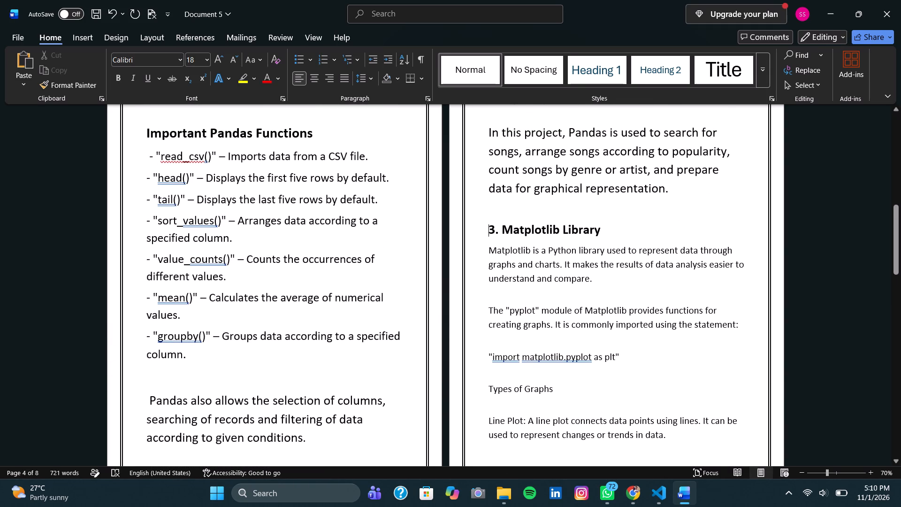
left_click(486, 231)
left_click(507, 253)
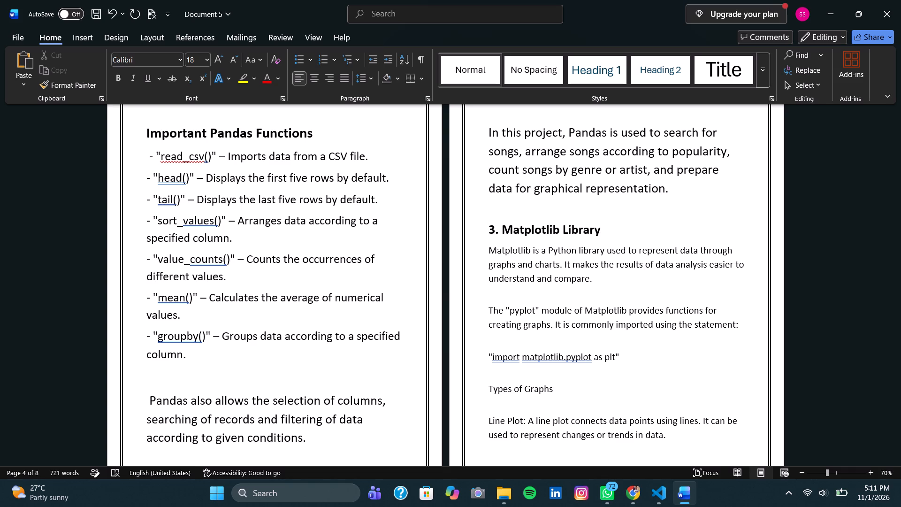
left_click_drag(490, 246, 583, 417)
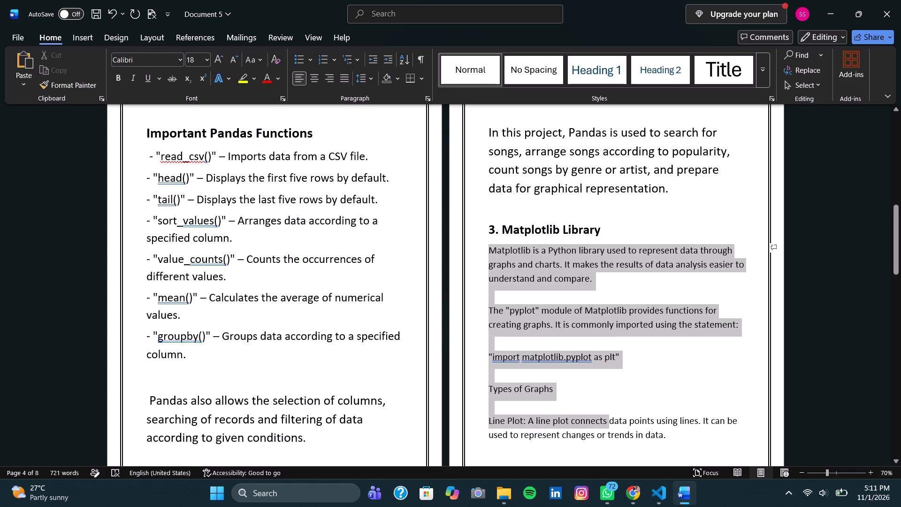
left_click_drag(583, 417, 650, 367)
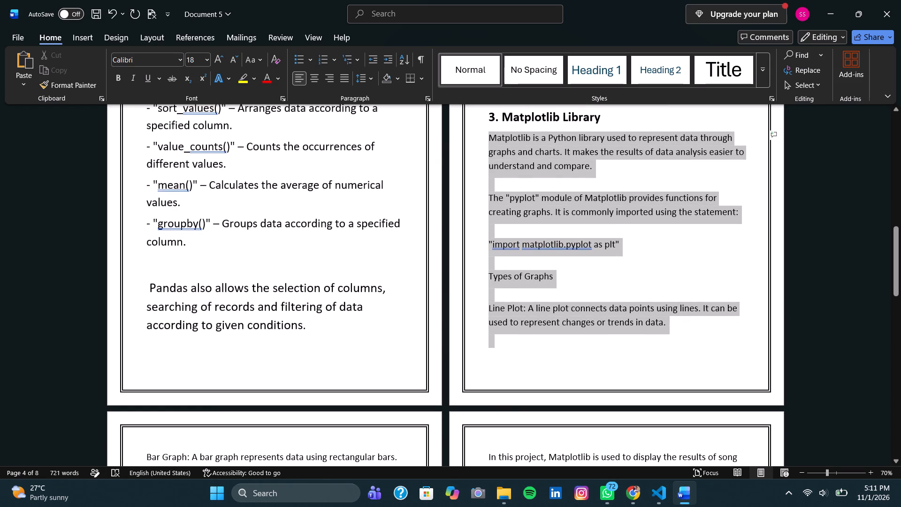
left_click_drag(650, 367, 653, 346)
left_click_drag(653, 346, 620, 248)
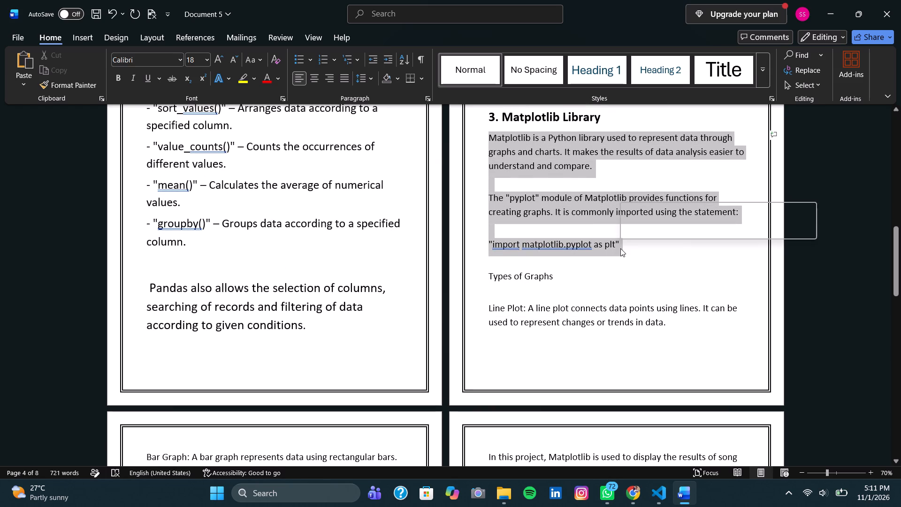
left_click(710, 212)
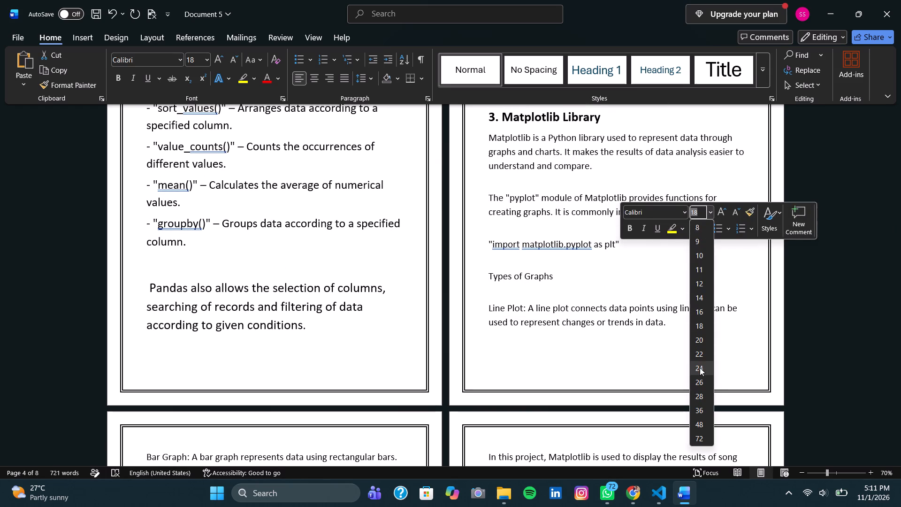
left_click(700, 368)
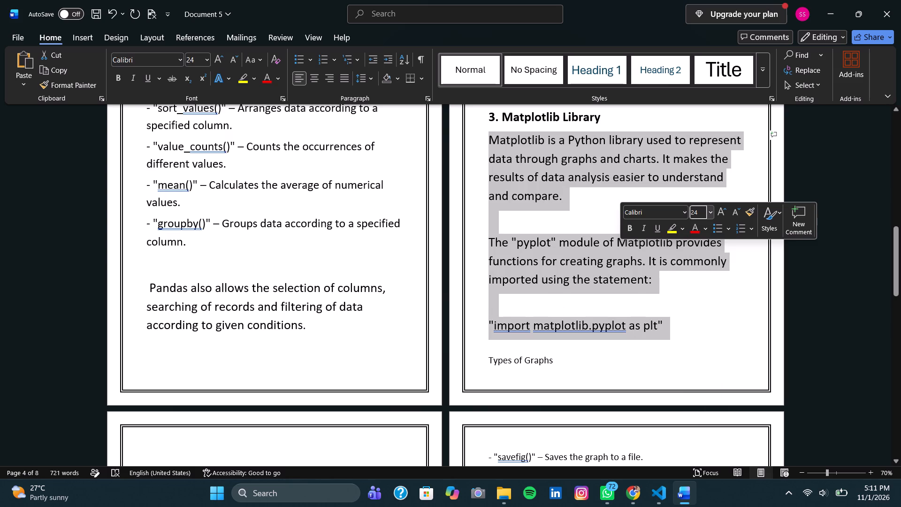
left_click(479, 313)
left_click(484, 247)
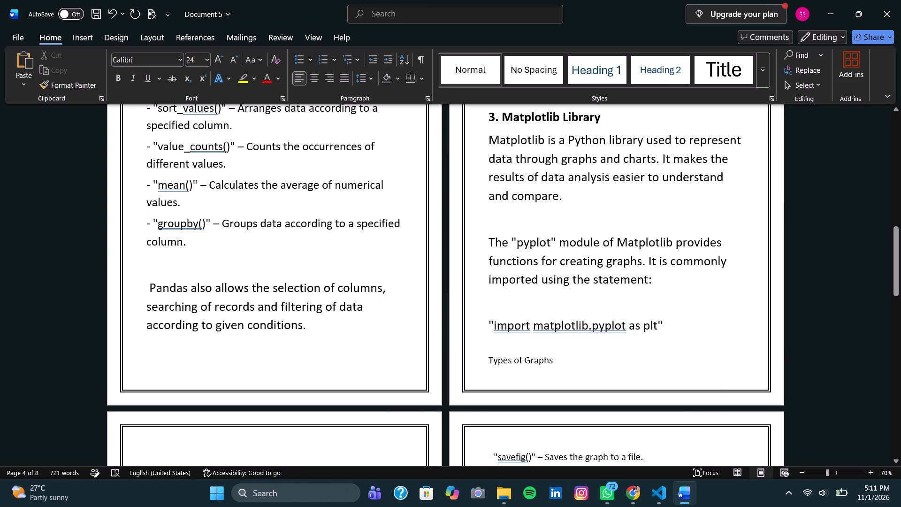
Set the font size of the "3. Matplotlib Library" heading to 36.
left_click_drag(484, 116, 631, 110)
scroll(611, 189, "up", 1)
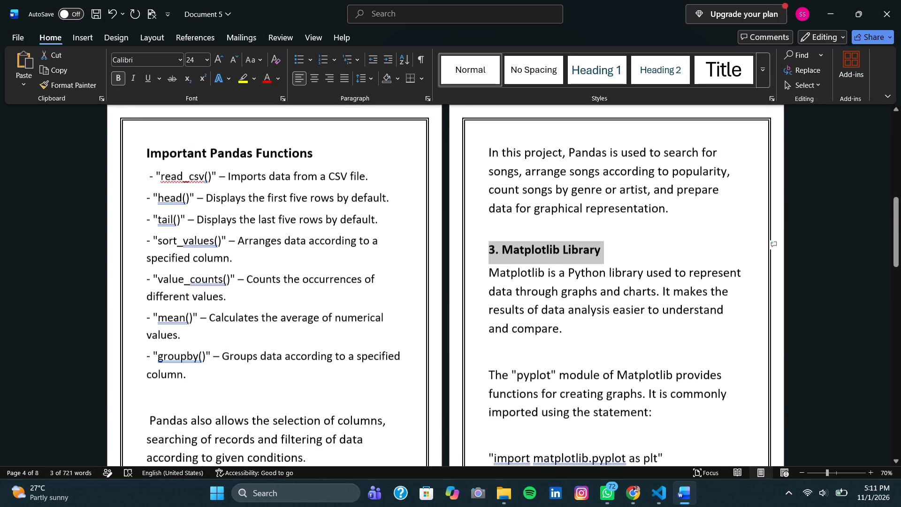
scroll(611, 189, "up", 1)
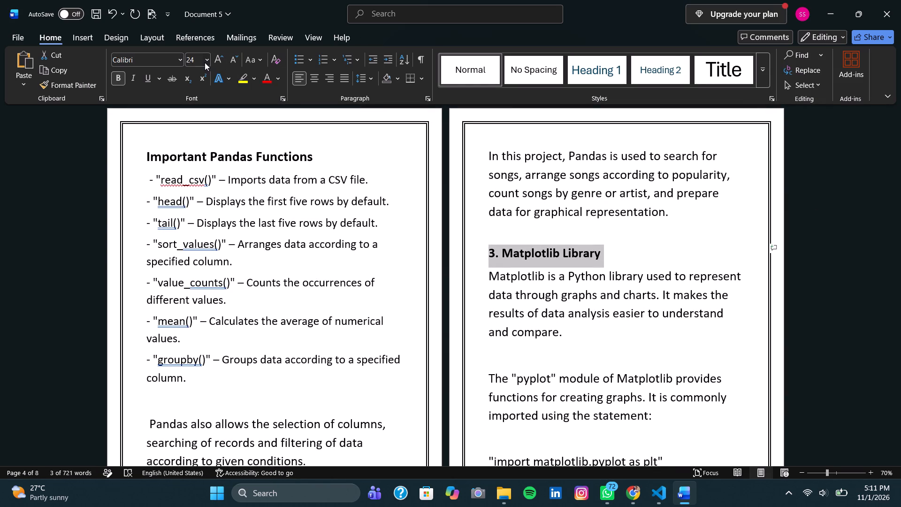
left_click(205, 62)
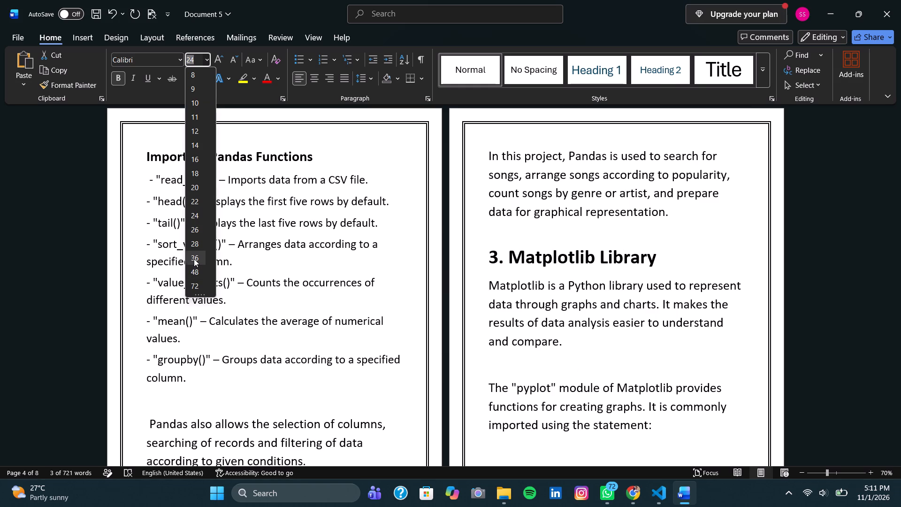
left_click(194, 259)
left_click(591, 330)
Remove the blank line between the Matplotlib introduction and the "The 'pyplot' module" paragraph.
scroll(591, 330, "down", 1)
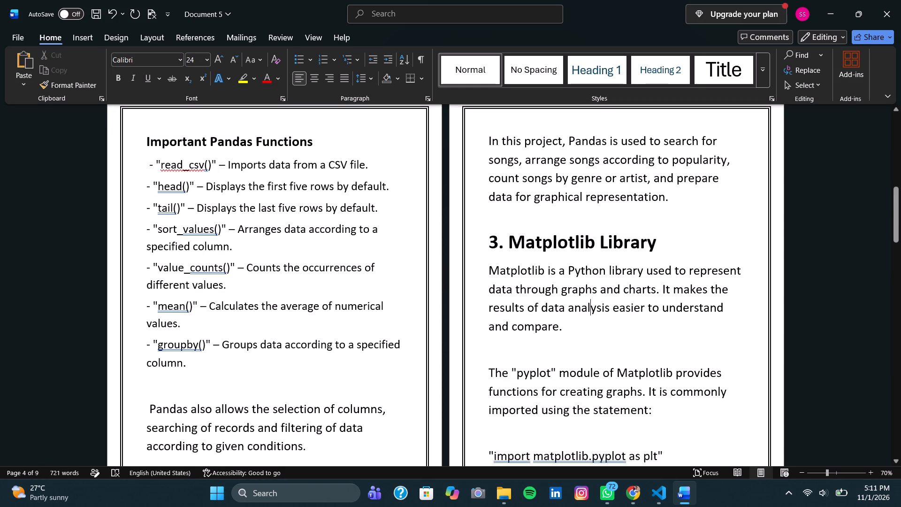
scroll(591, 330, "down", 1)
scroll(521, 356, "down", 1)
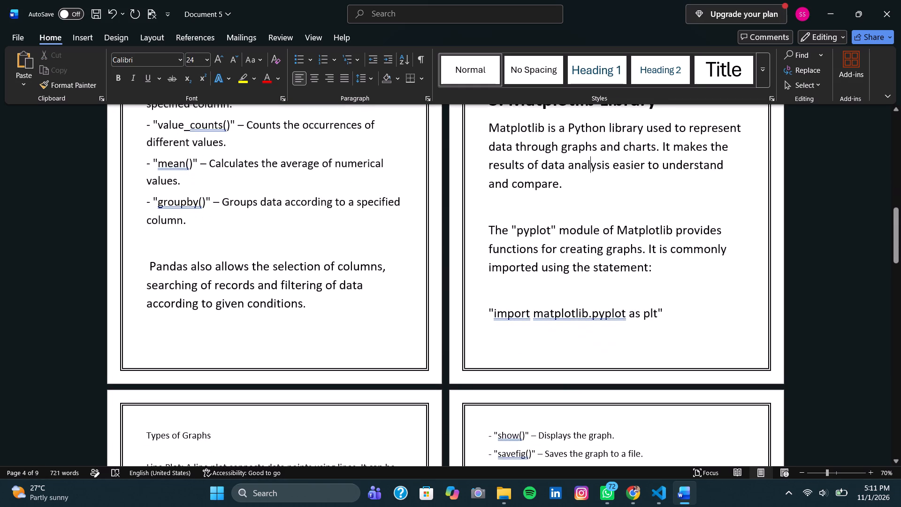
left_click(489, 220)
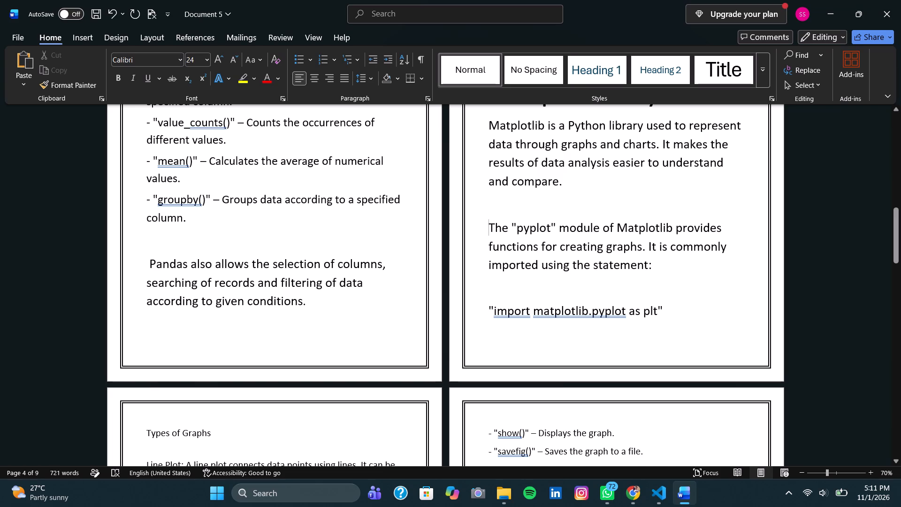
key("BackSpace")
Insert three line breaks before the "import matplotlib.pyplot as plt" line to push it and "Types of Graphs" onto the following page.
left_click_drag(490, 288, 519, 296)
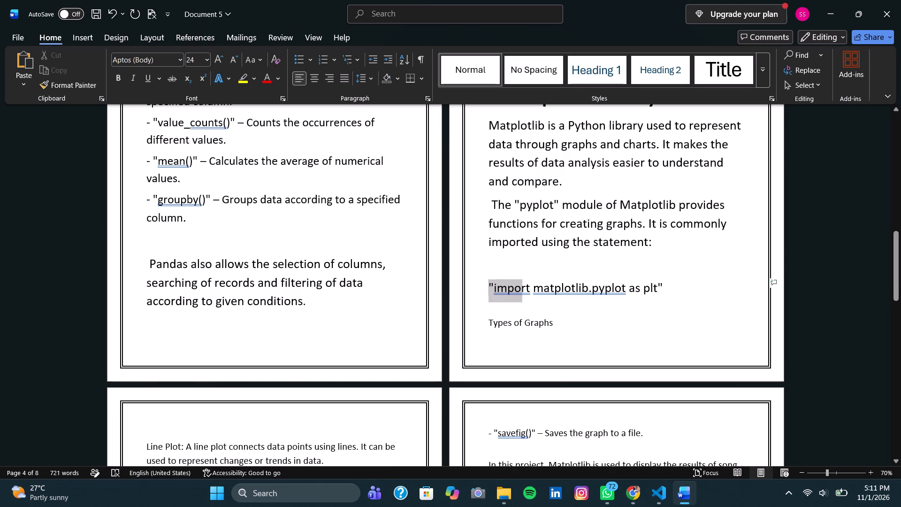
left_click_drag(519, 296, 546, 327)
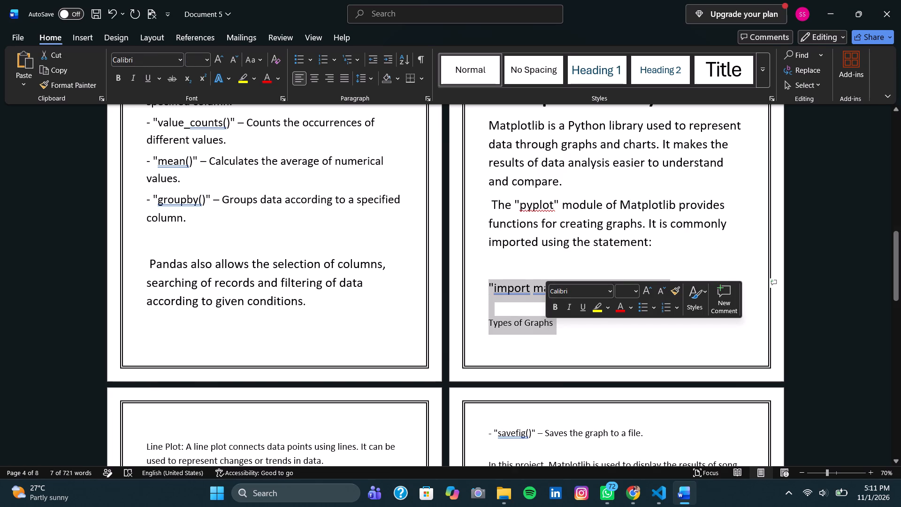
left_click(508, 258)
left_click(489, 286)
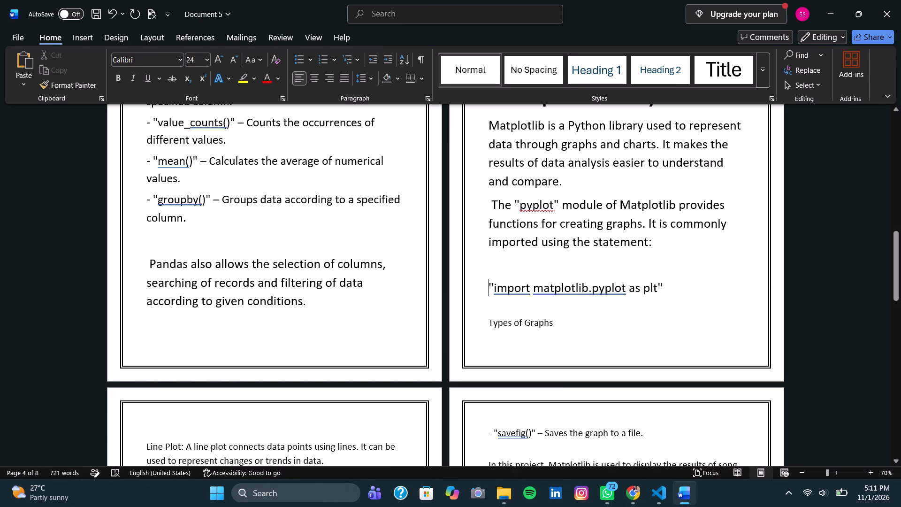
key("Return")
key("Return")
key("Return")
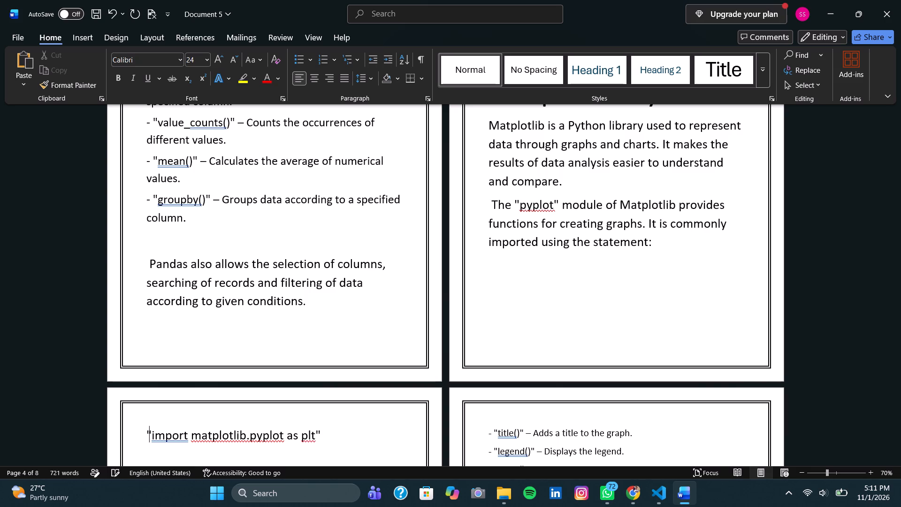
Set the font size of the Matplotlib introduction and the "The 'pyplot' module" paragraph to 26.
scroll(650, 184, "up", 1)
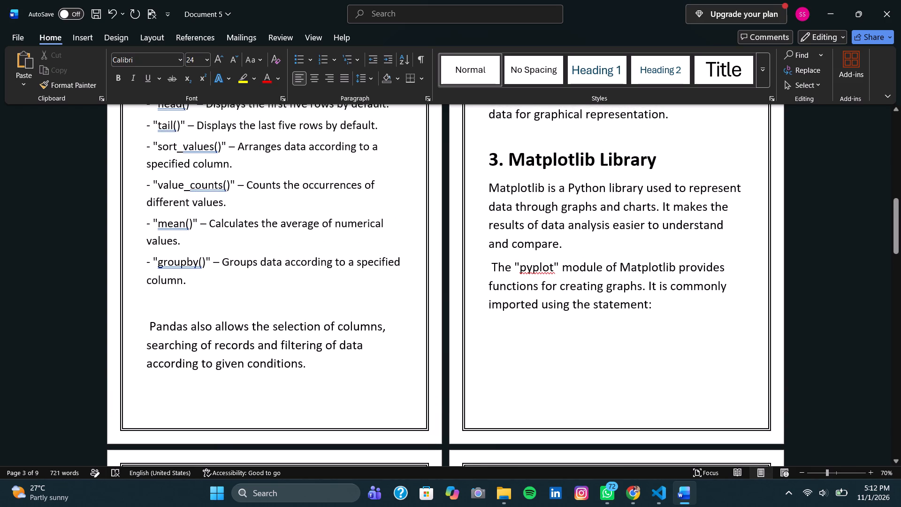
left_click_drag(489, 187, 647, 314)
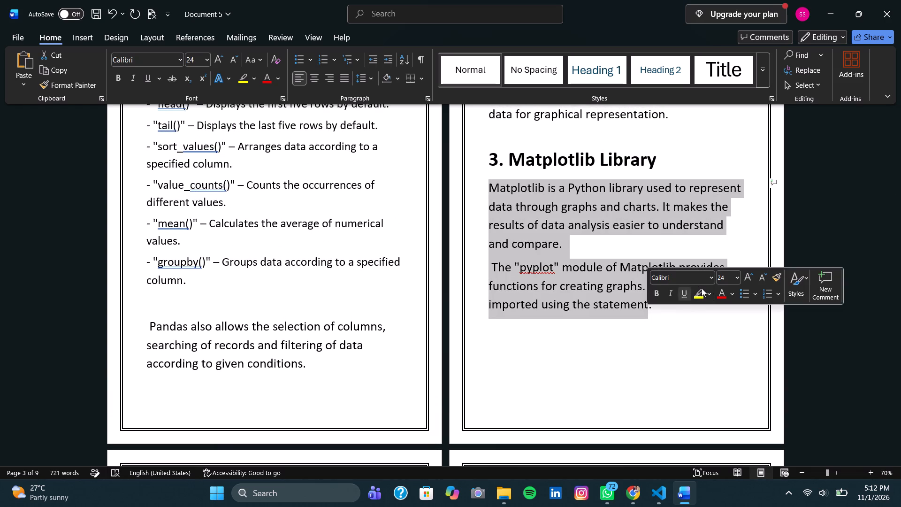
left_click(736, 277)
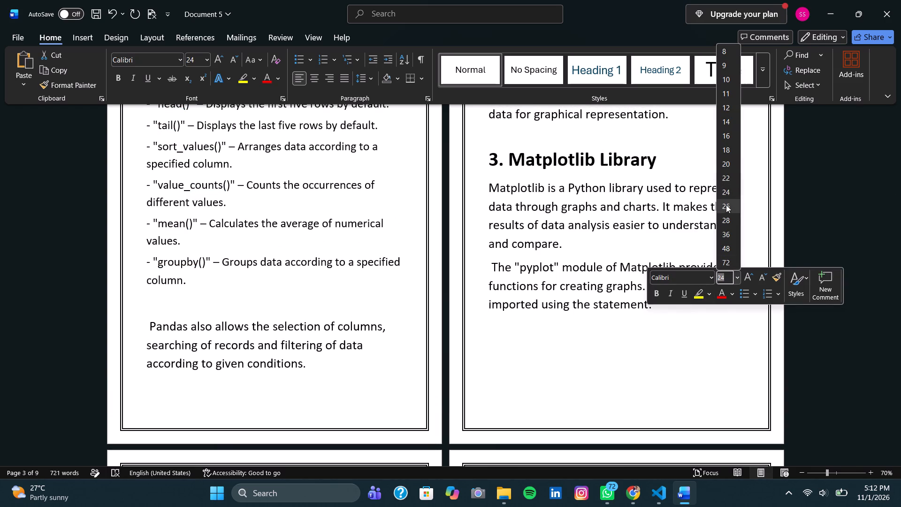
left_click(726, 206)
left_click(779, 211)
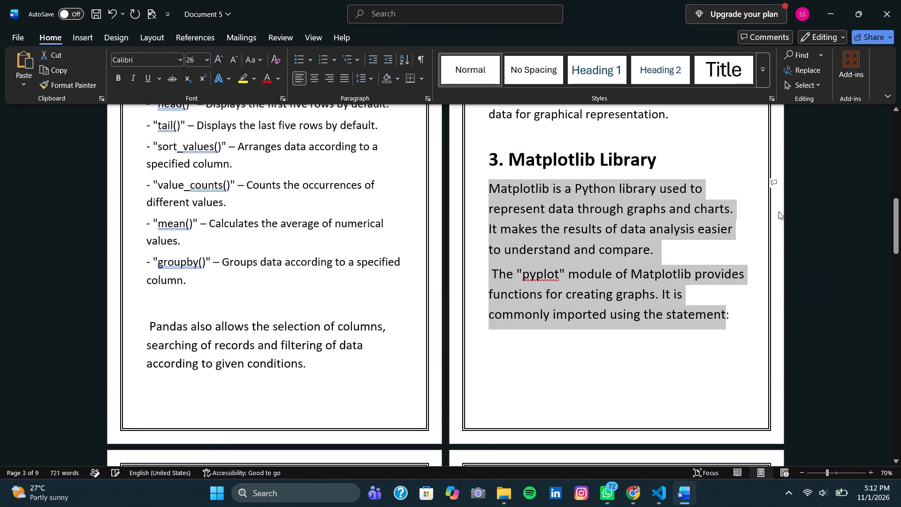
Move the "import matplotlib.pyplot as plt" line from page 5 to directly below the "pyplot" module paragraph on page 4.
scroll(574, 284, "down", 2)
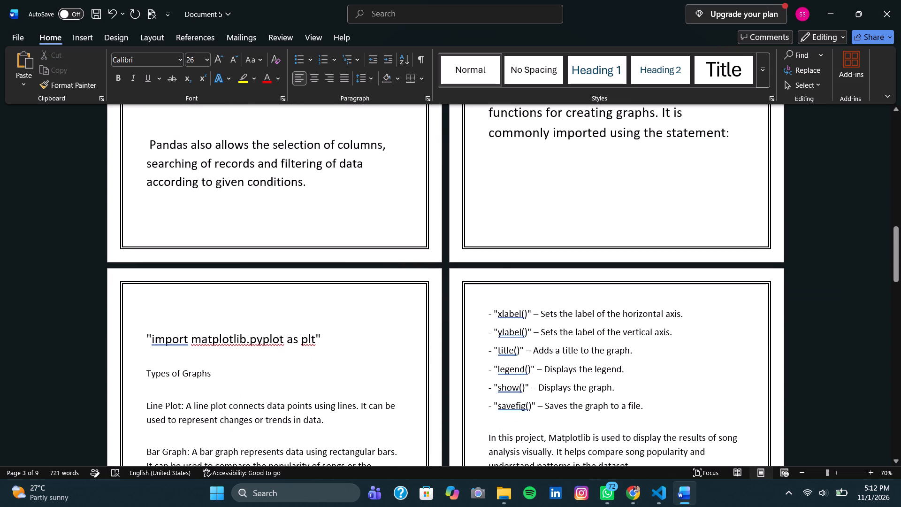
left_click_drag(142, 338, 321, 346)
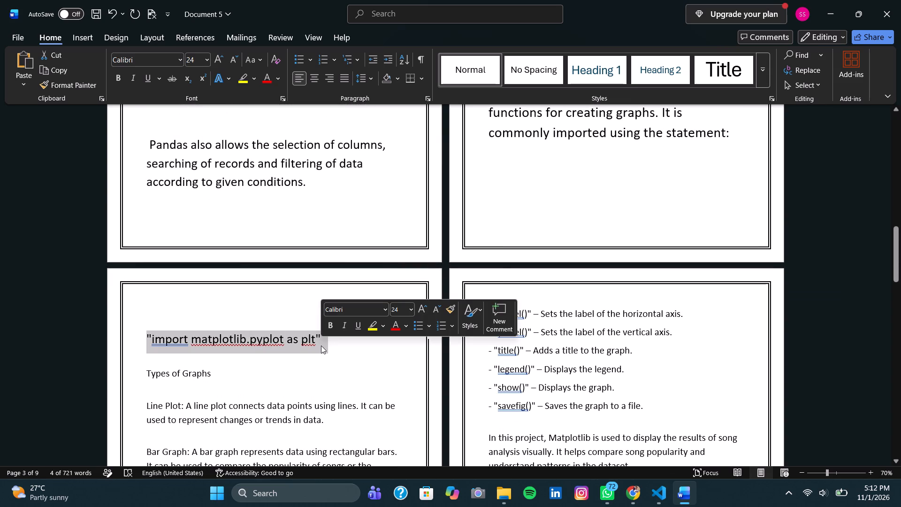
key("ctrl+c")
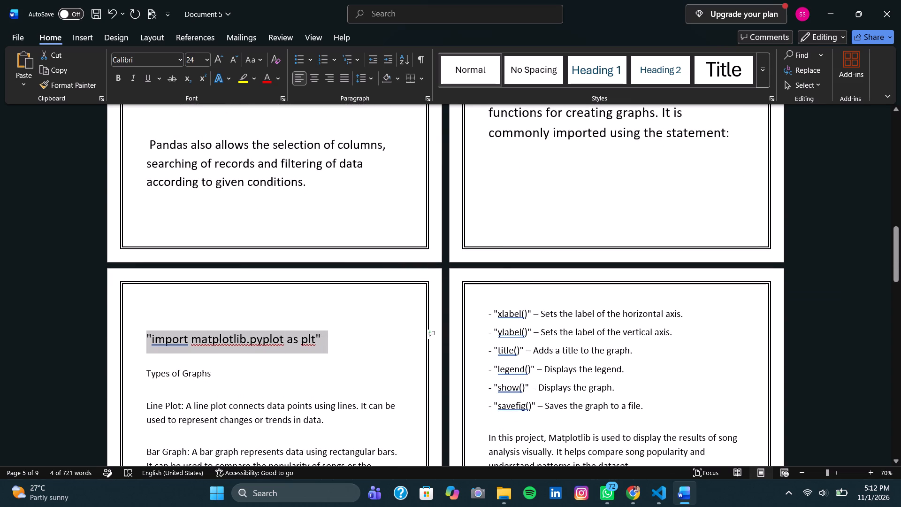
key("ctrl+x")
left_click(553, 159)
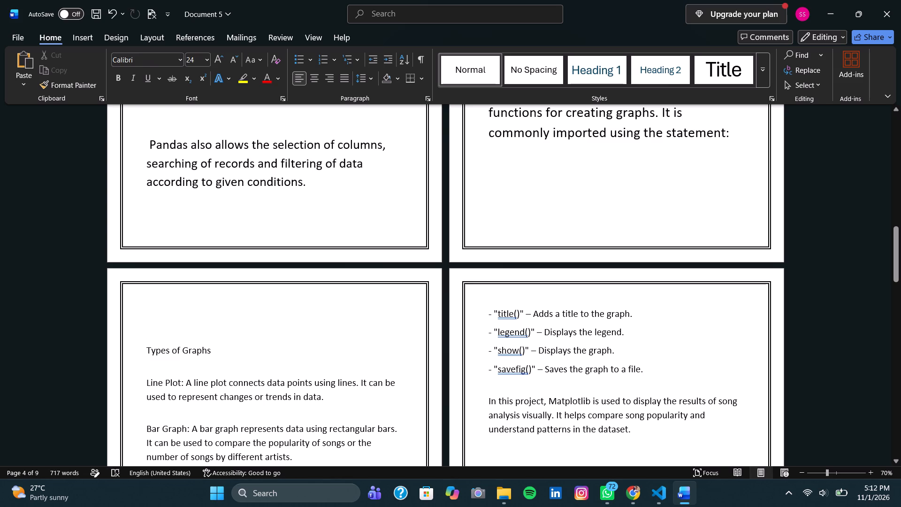
key("ctrl+v")
Try indenting the import statement with spaces, then remove its leading spaces and the gap separating it from the "pyplot" paragraph.
left_click(487, 156)
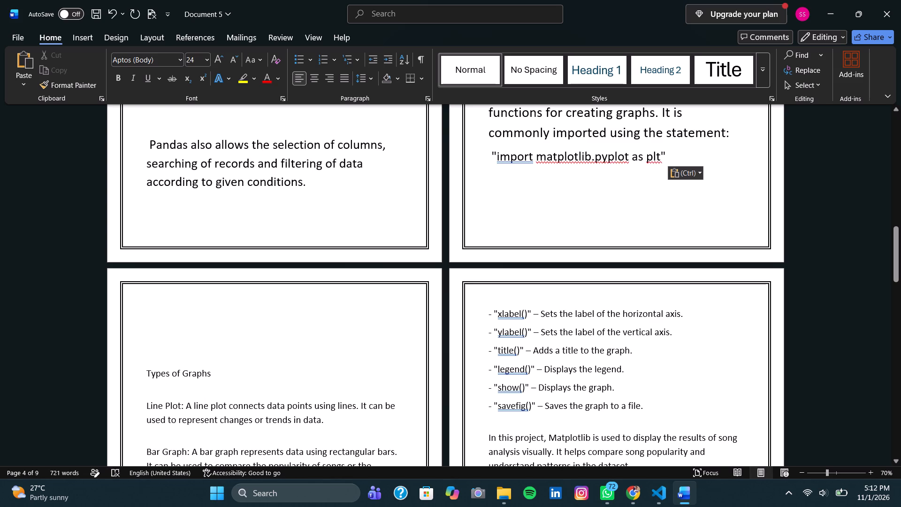
key("space")
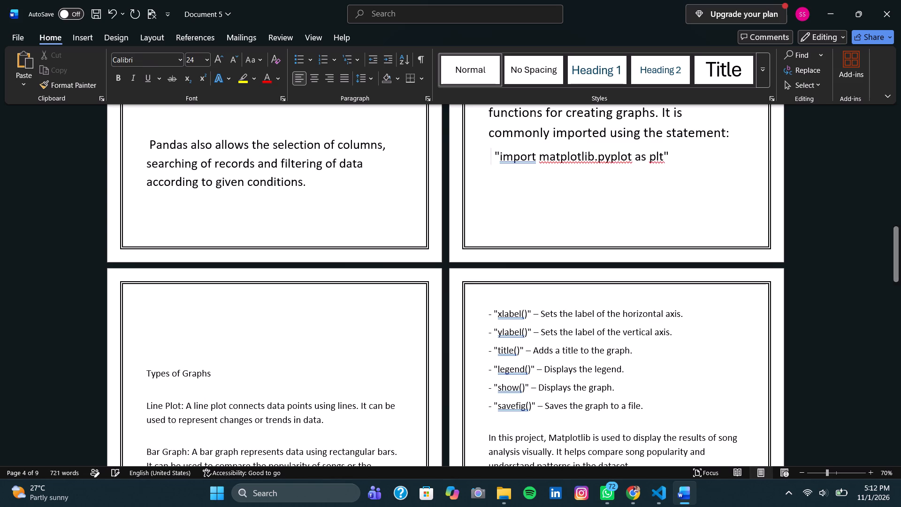
key("space")
key("space")
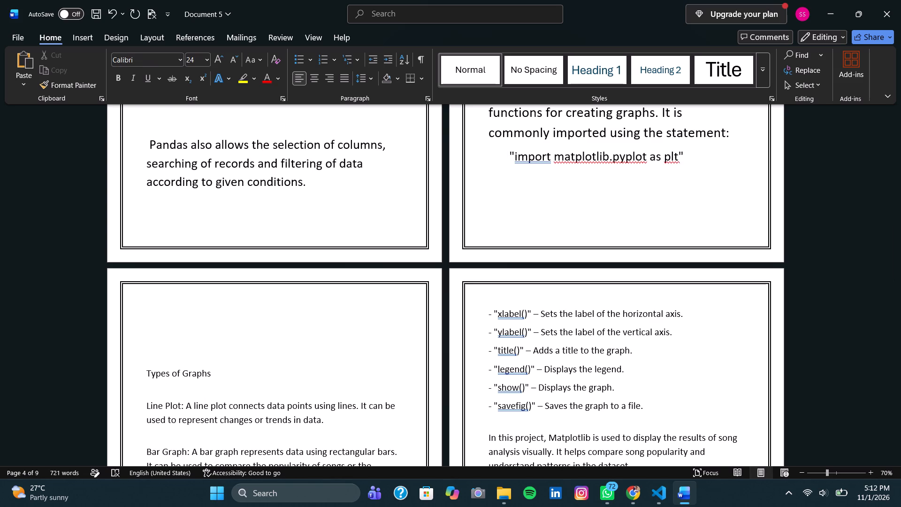
key("BackSpace")
key("BackSpace")
key("BackSpace")
key("BackSpace")
key("BackSpace")
key("BackSpace")
key("BackSpace")
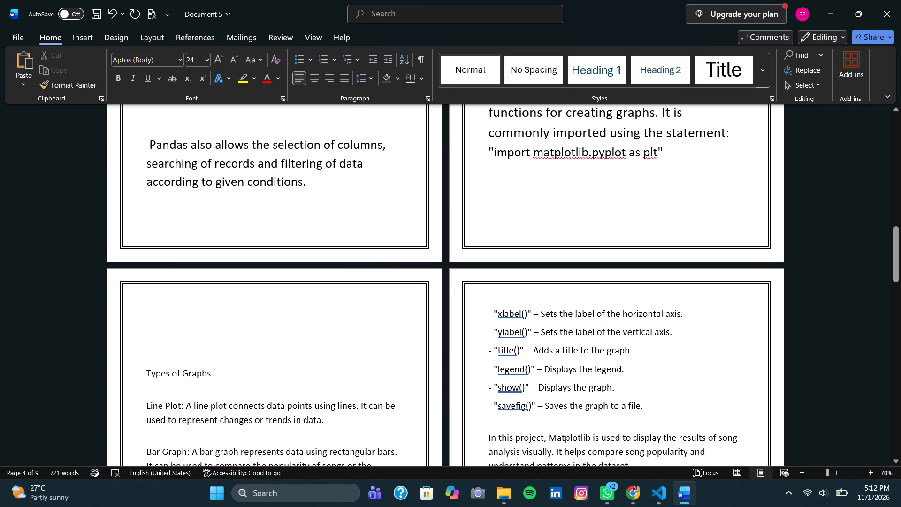
Remove the blank lines above "Types of Graphs" so it starts at the top of page 5.
scroll(489, 178, "down", 1)
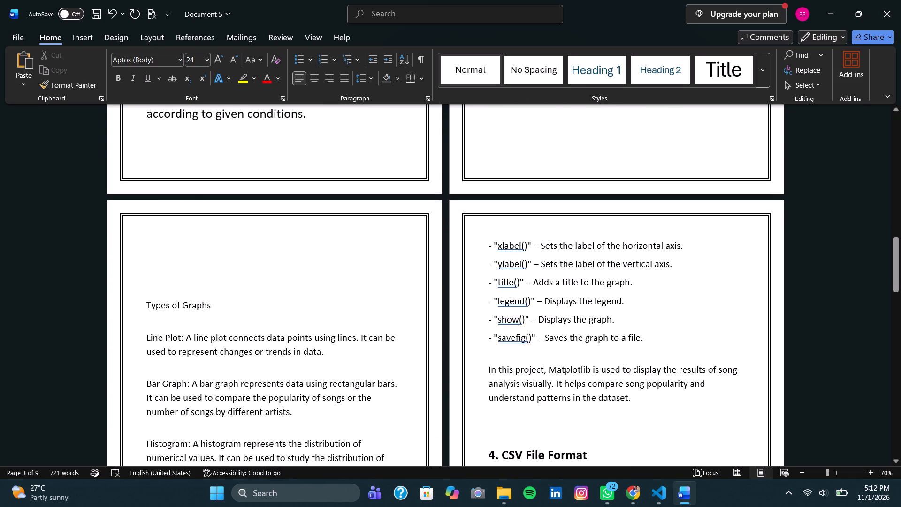
left_click(146, 302)
key("BackSpace")
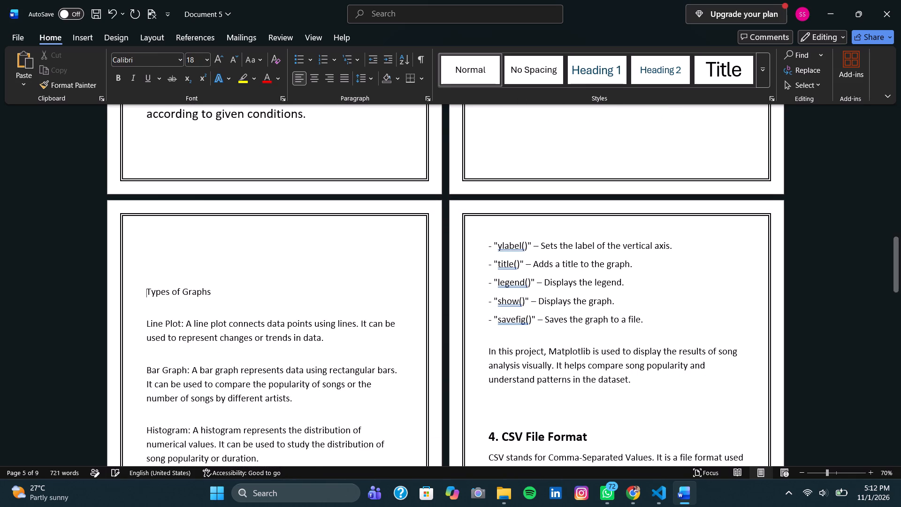
key("BackSpace")
key("BackSpace")
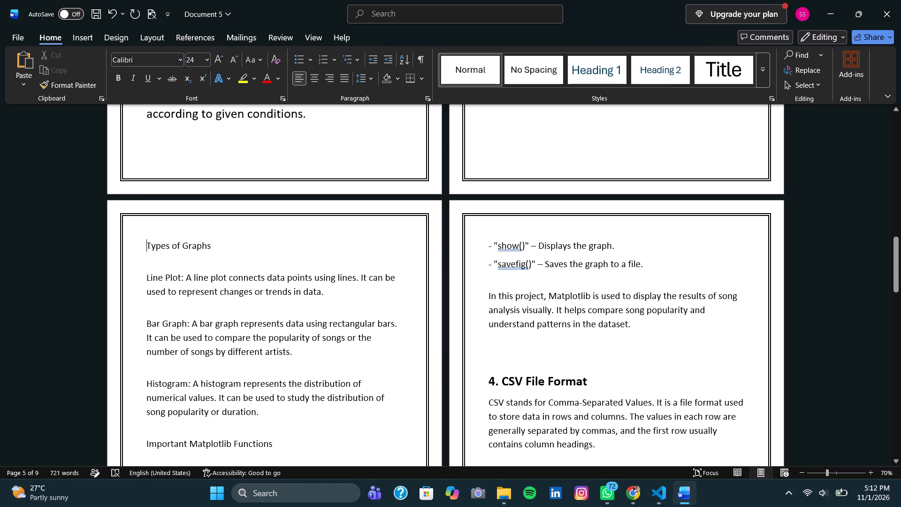
Format the "Types of Graphs" heading as bold at font size 26.
left_click_drag(140, 248, 230, 248)
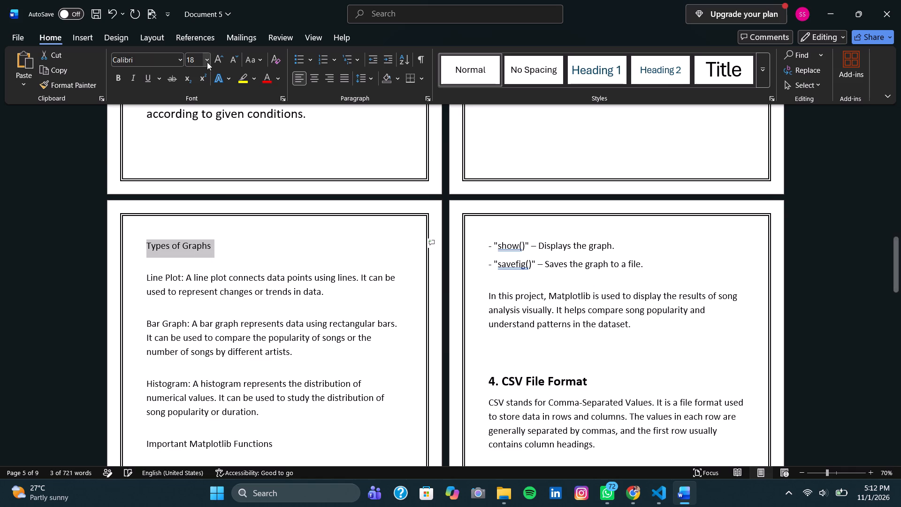
left_click(207, 61)
left_click(196, 232)
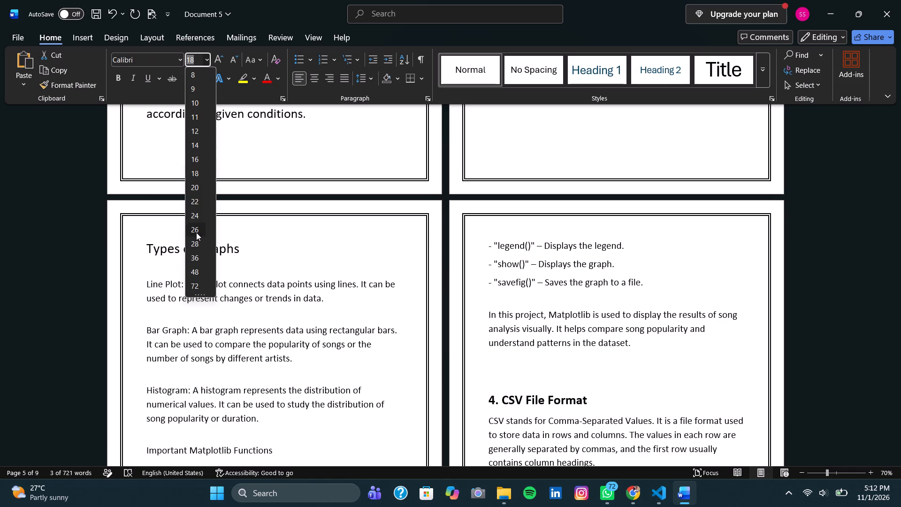
left_click(119, 78)
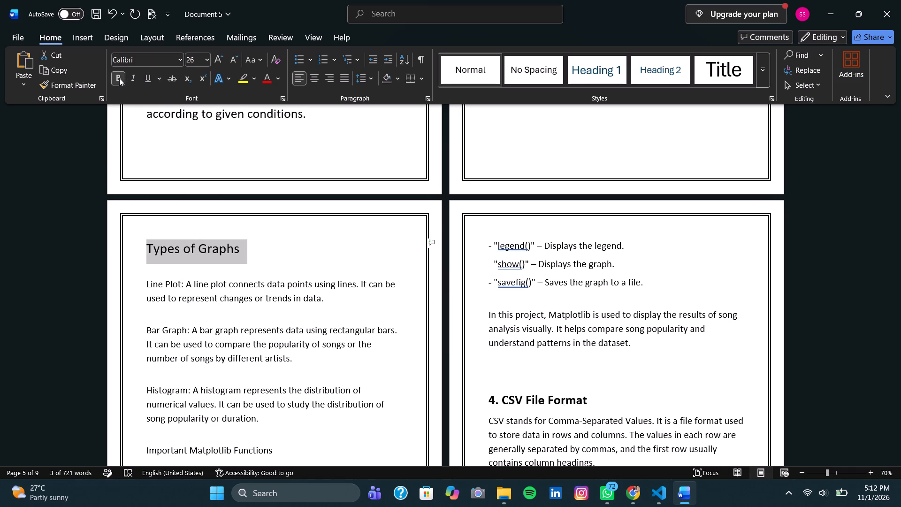
Set the Line Plot, Bar Graph and Histogram paragraphs to font size 24.
left_click(145, 290)
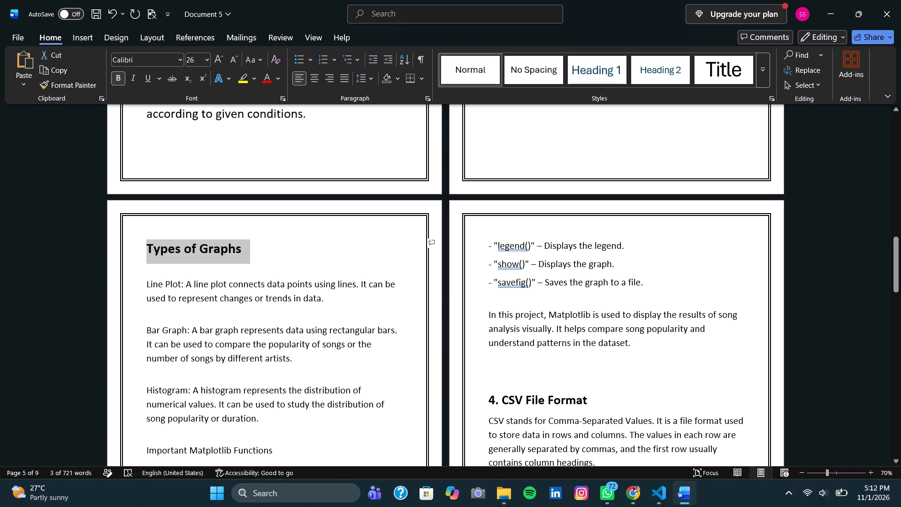
left_click_drag(145, 290, 297, 411)
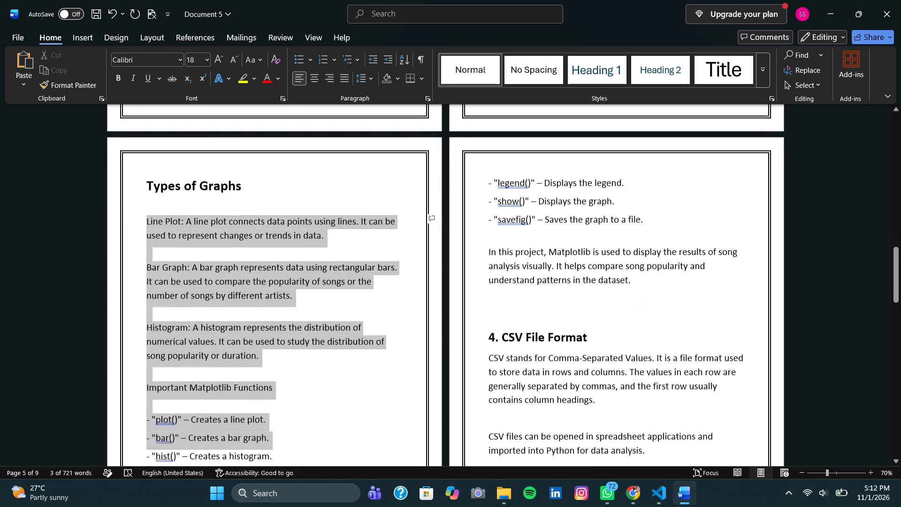
left_click_drag(297, 411, 272, 363)
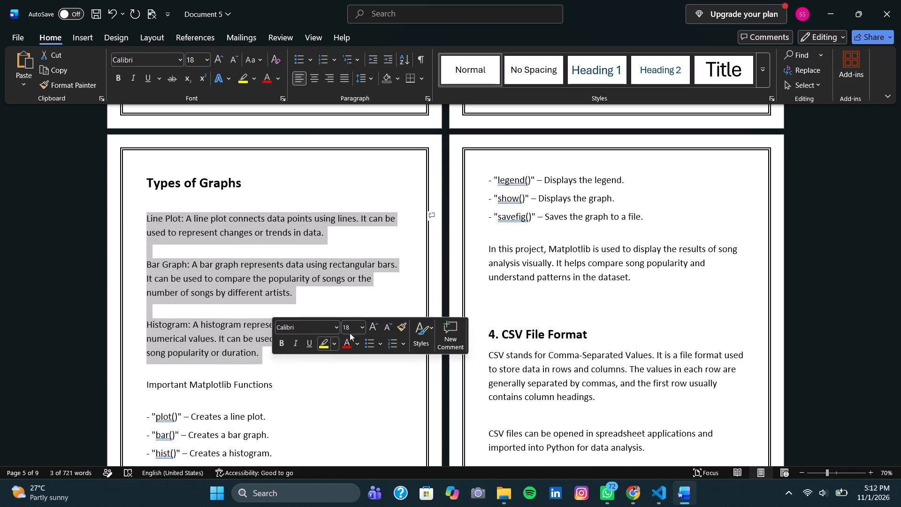
left_click(361, 325)
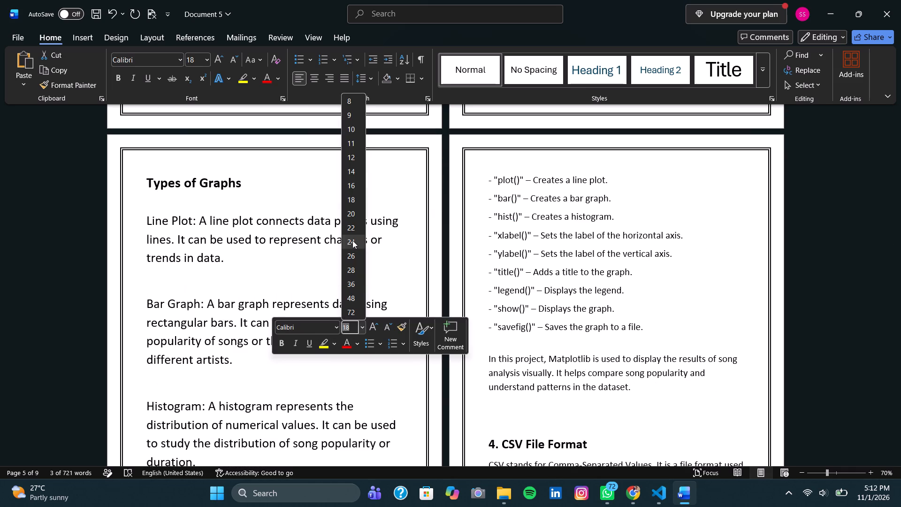
left_click(352, 240)
left_click(230, 329)
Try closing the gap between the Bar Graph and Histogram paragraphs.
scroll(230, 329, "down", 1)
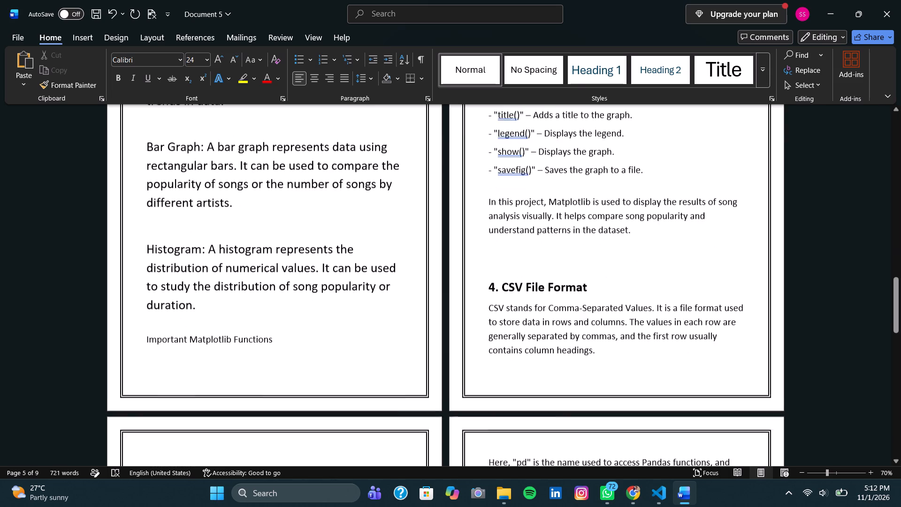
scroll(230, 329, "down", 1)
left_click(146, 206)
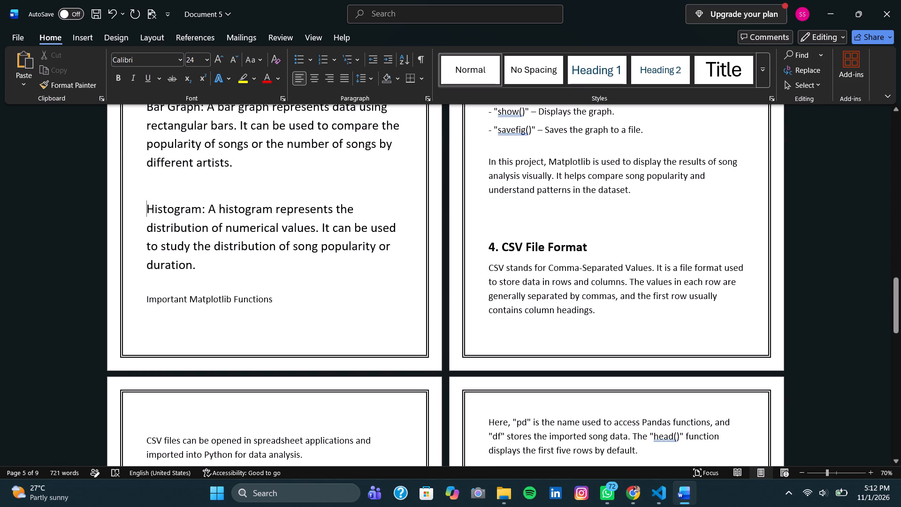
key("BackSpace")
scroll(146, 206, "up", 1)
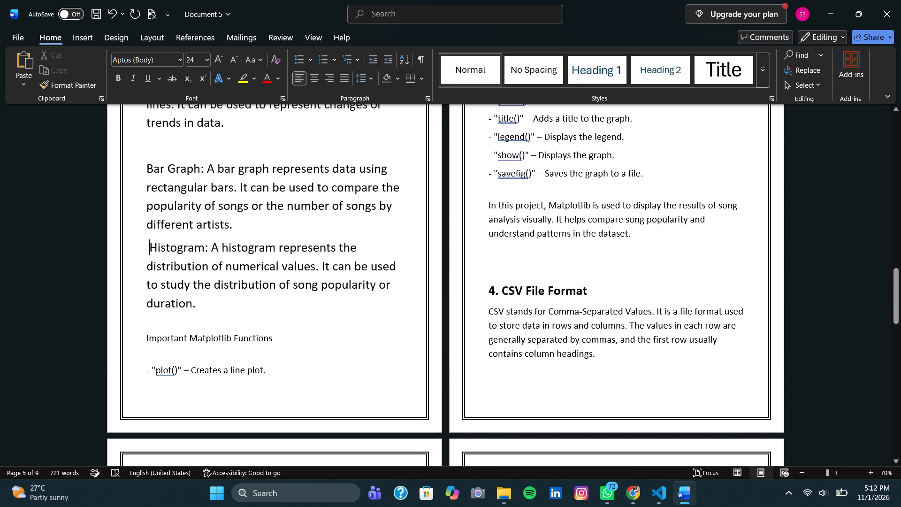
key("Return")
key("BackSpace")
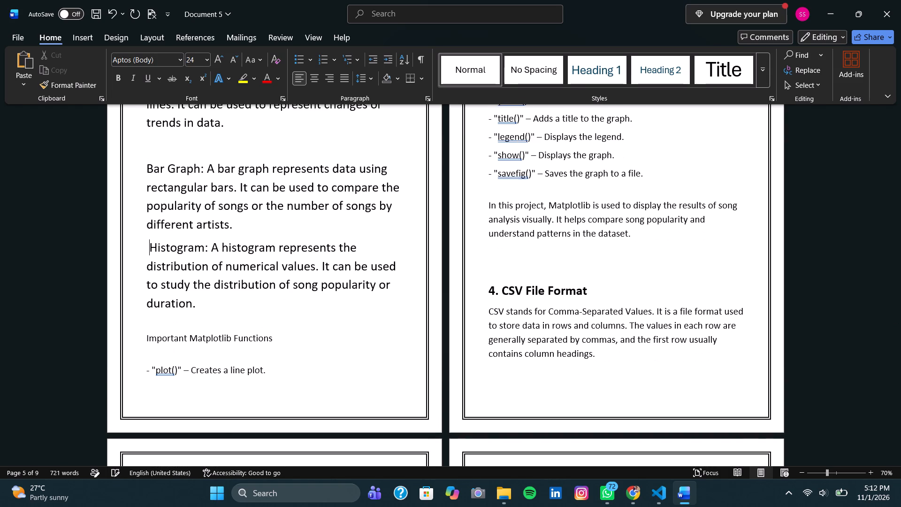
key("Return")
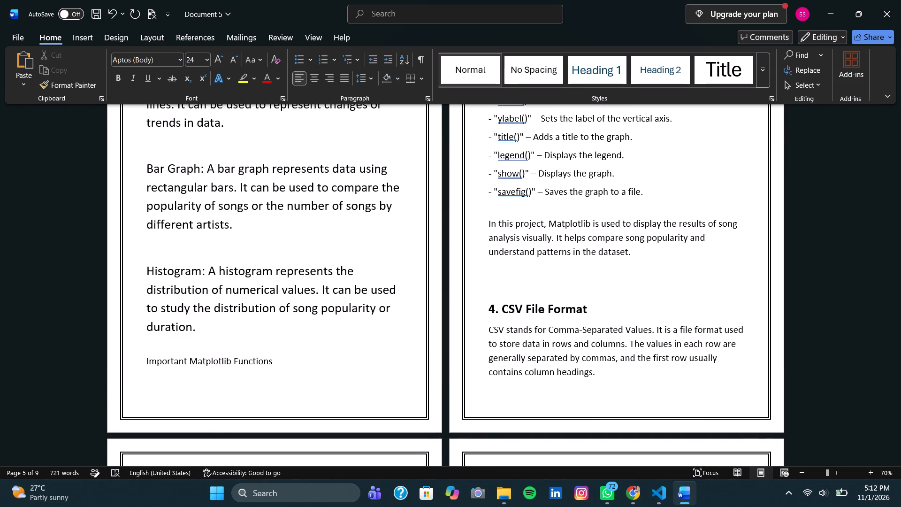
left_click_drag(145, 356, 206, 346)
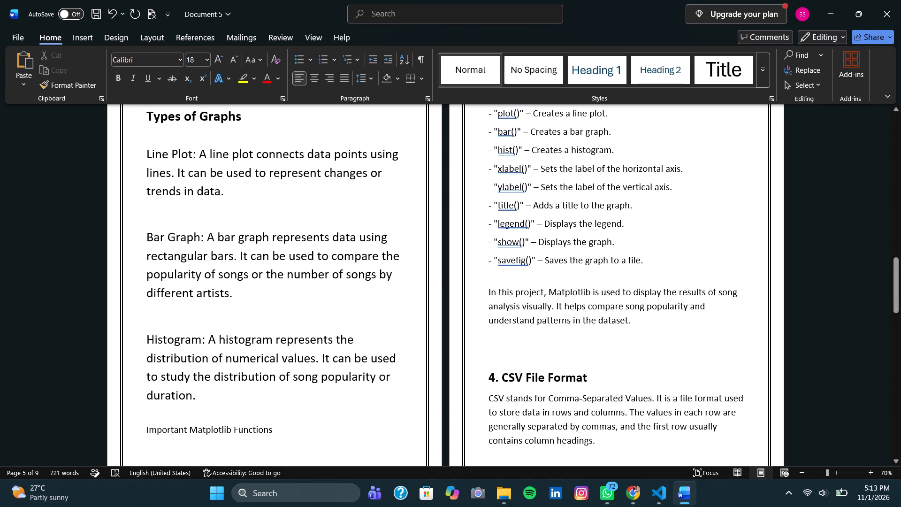
Remove the blank lines above the Histogram and Bar Graph paragraphs under "Types of Graphs".
left_click(140, 331)
key("BackSpace")
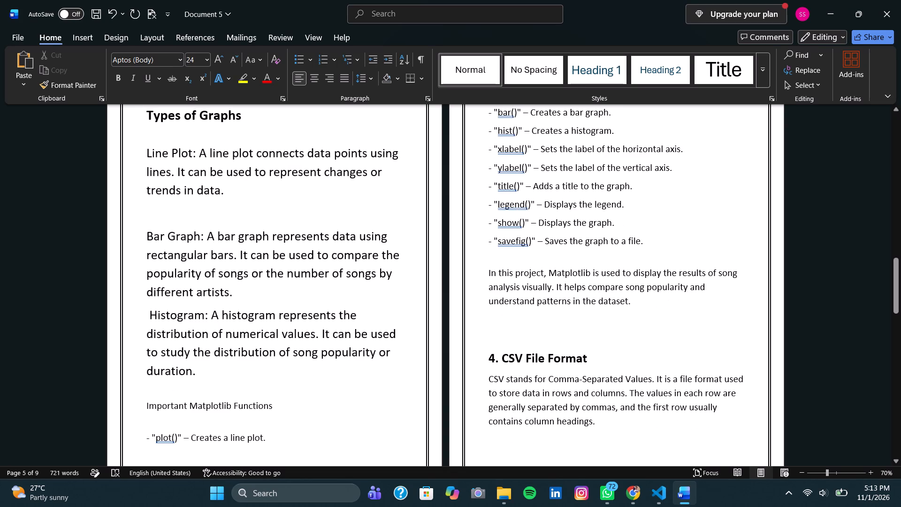
left_click(146, 230)
key("BackSpace")
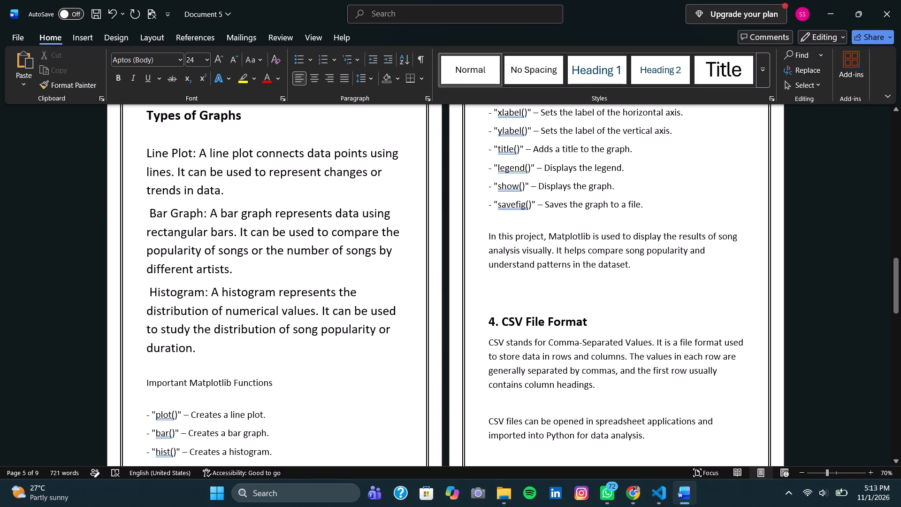
Format the "Important Matplotlib Functions" heading as bold at font size 26.
scroll(148, 376, "down", 1)
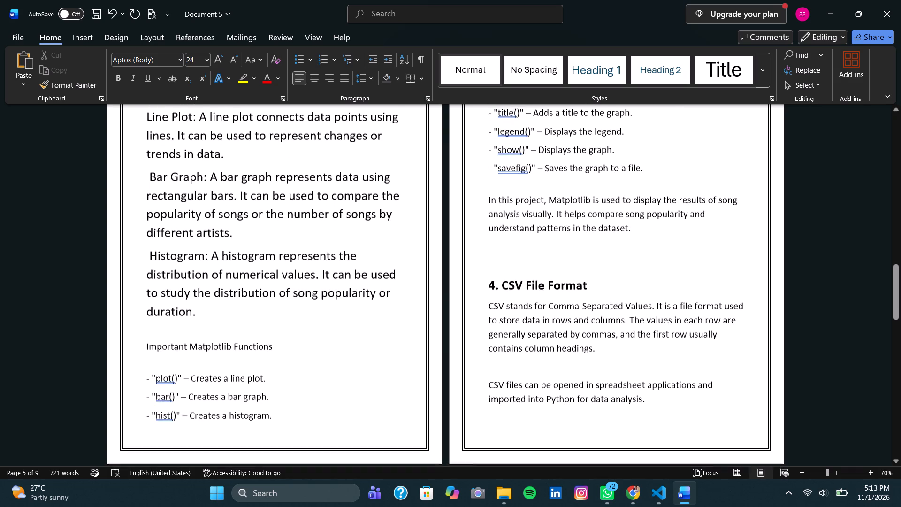
scroll(148, 376, "down", 1)
left_click_drag(145, 330, 270, 330)
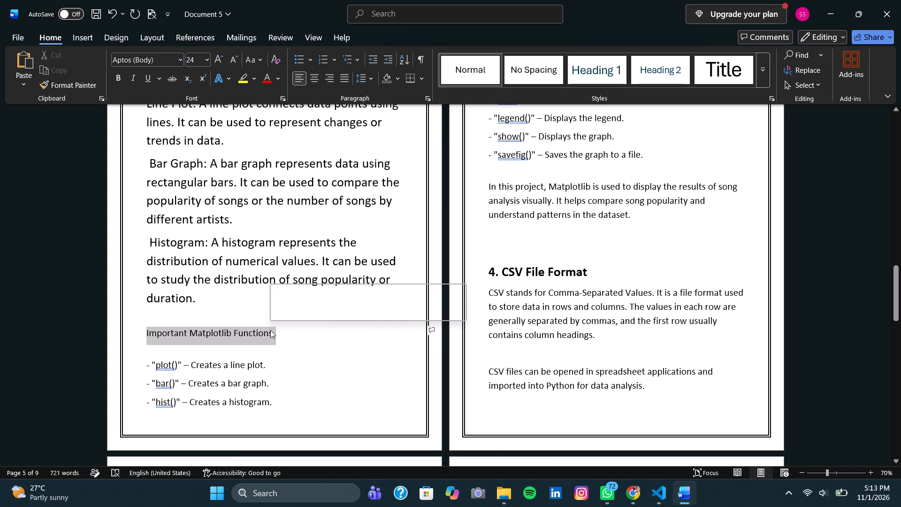
left_click(358, 297)
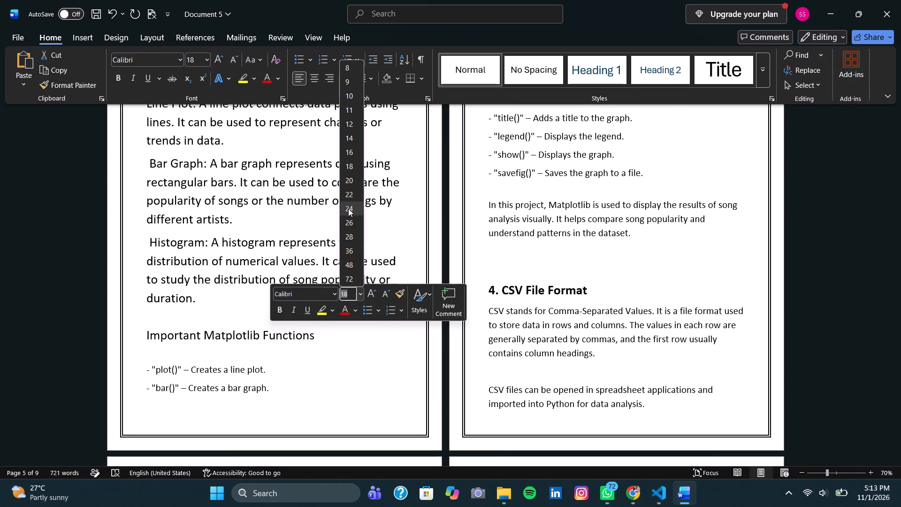
left_click(349, 221)
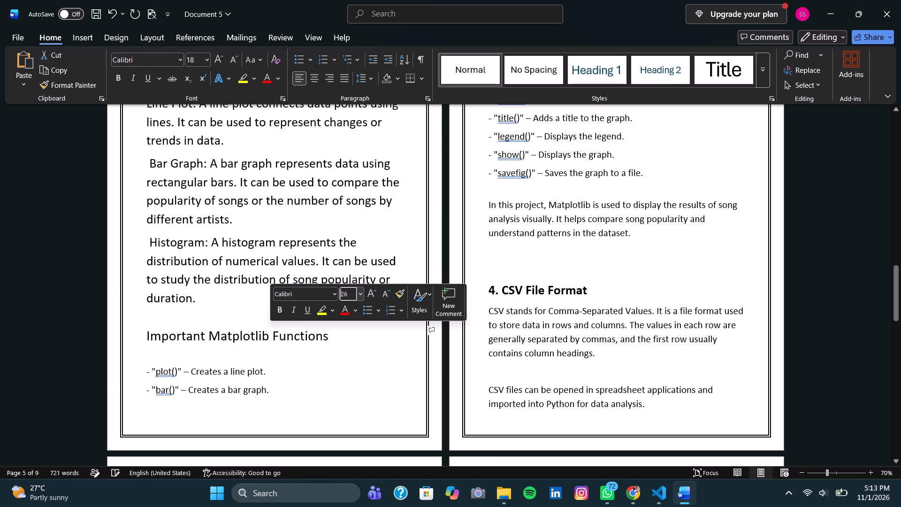
left_click(115, 79)
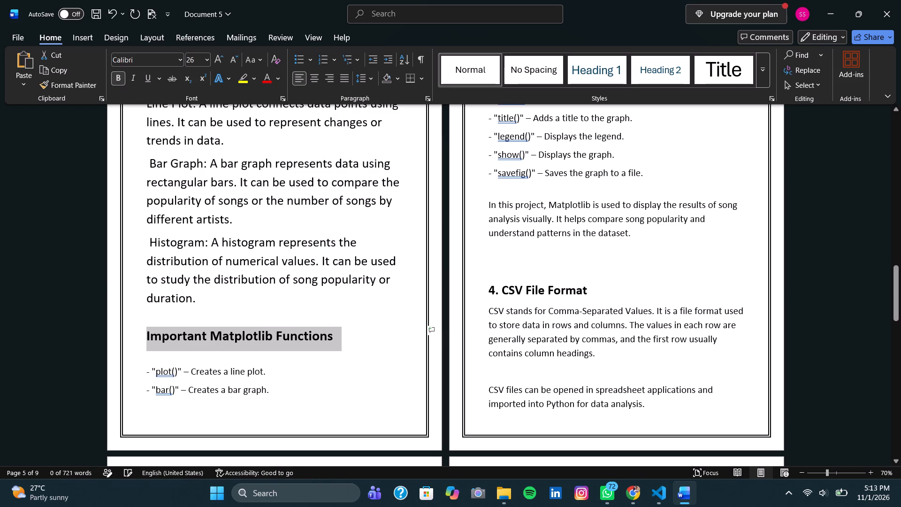
Set the Matplotlib function list, from "plot()" on page 5 to "savefig()" on page 6, to font size 24.
left_click_drag(144, 370, 261, 392)
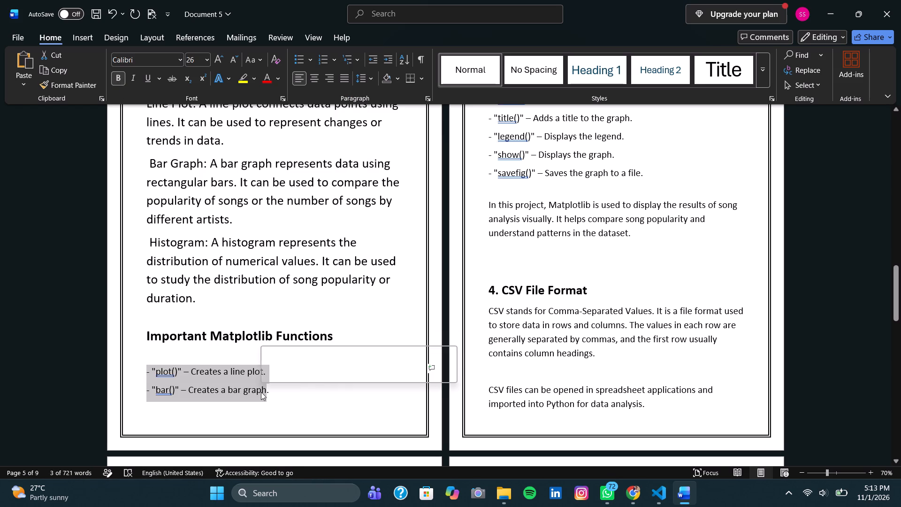
left_click(350, 355)
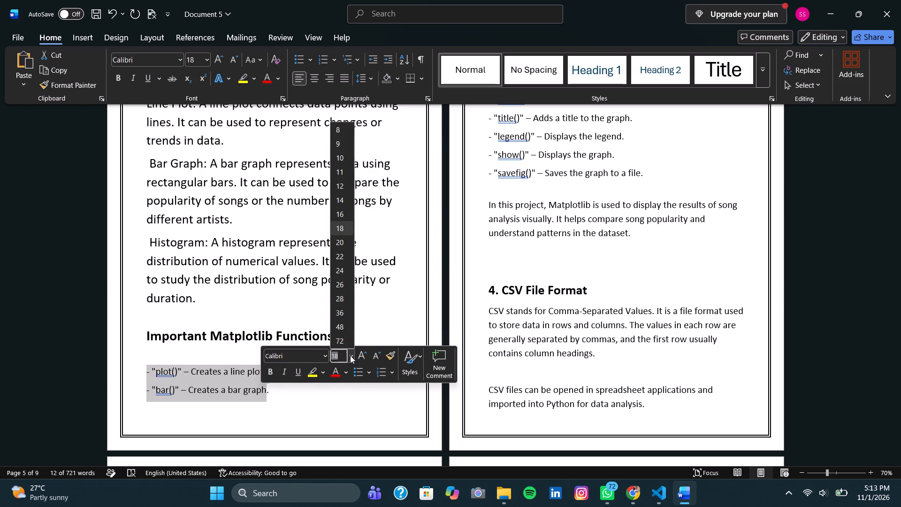
left_click(336, 264)
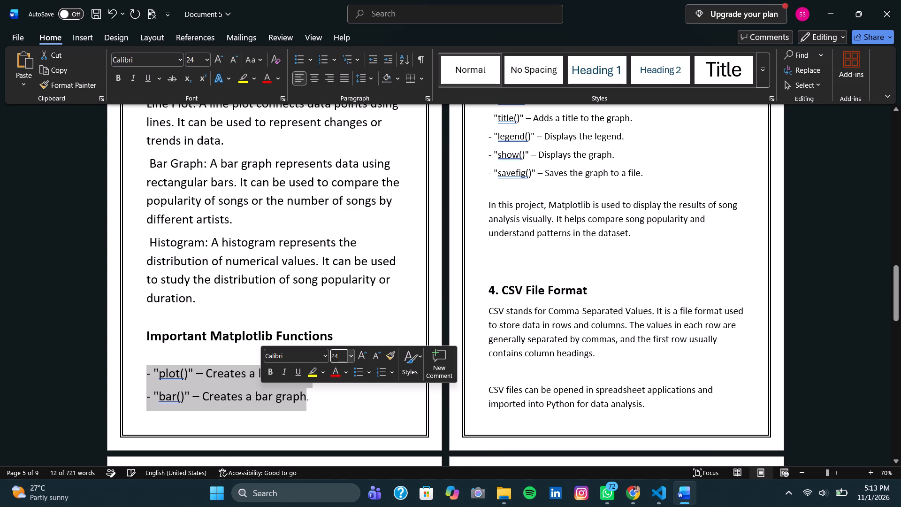
scroll(462, 271, "up", 1)
left_click_drag(494, 185, 566, 235)
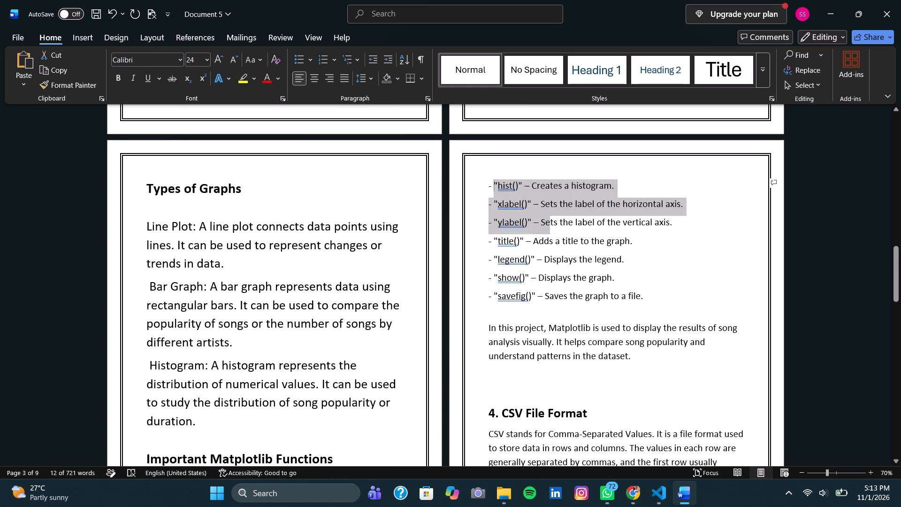
left_click_drag(566, 235, 644, 304)
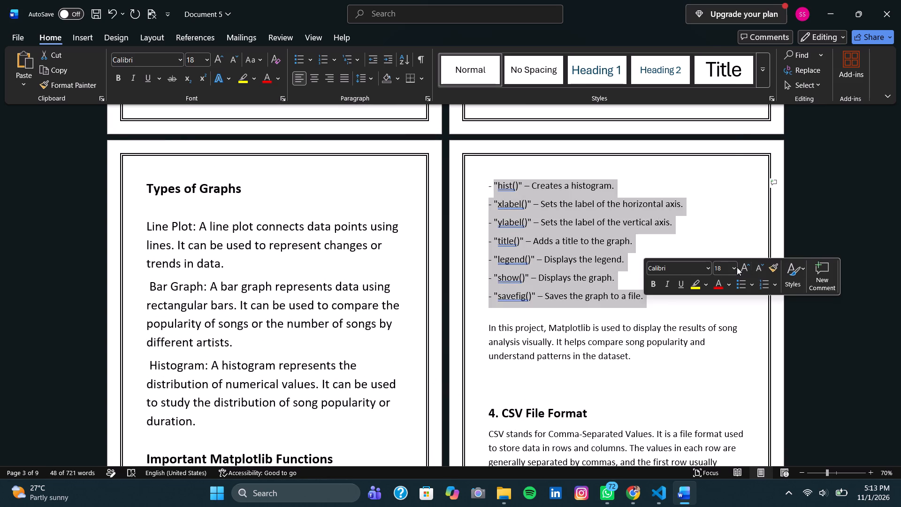
left_click(735, 267)
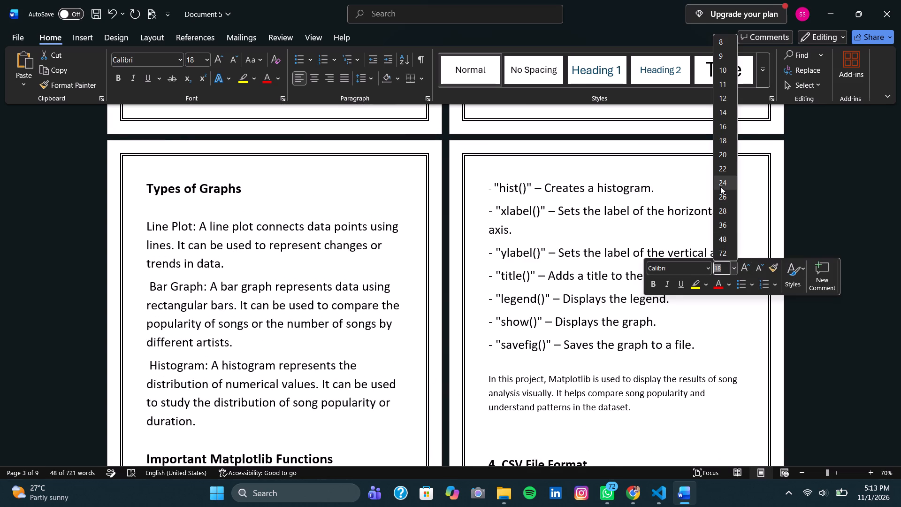
left_click(720, 186)
left_click(591, 288)
Set the "In this project, Matplotlib is used" paragraph on page 6 to font size 22.
scroll(591, 288, "down", 1)
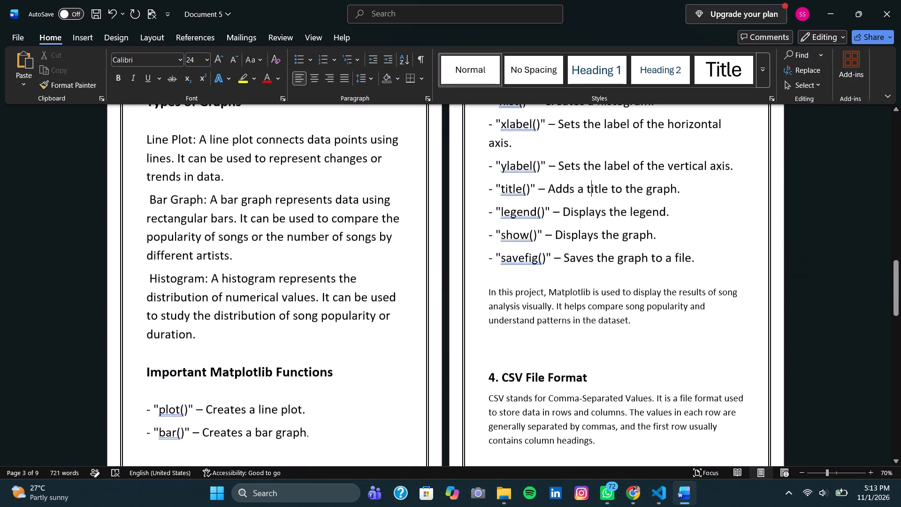
left_click_drag(491, 279, 626, 317)
left_click(714, 284)
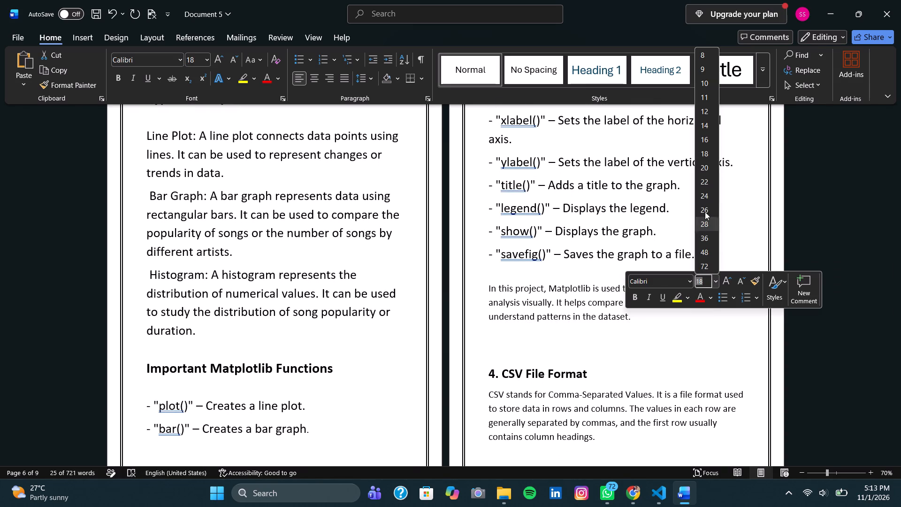
left_click(705, 184)
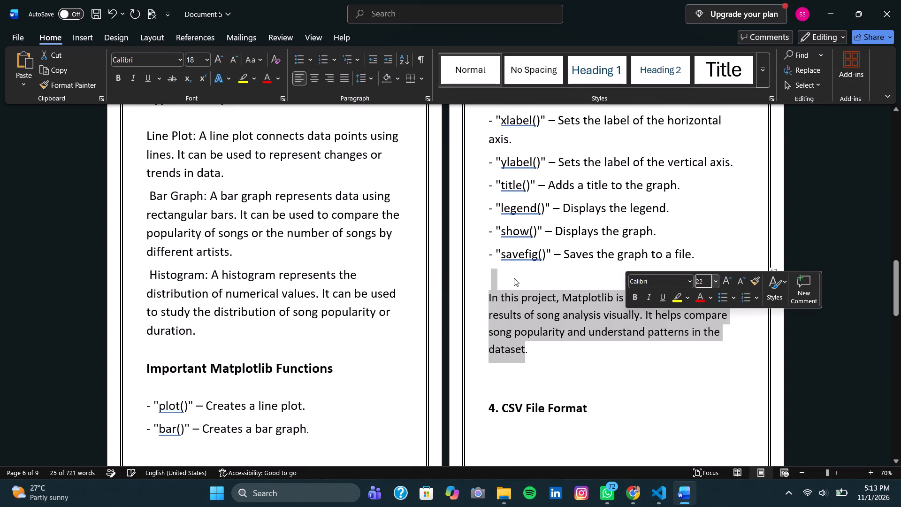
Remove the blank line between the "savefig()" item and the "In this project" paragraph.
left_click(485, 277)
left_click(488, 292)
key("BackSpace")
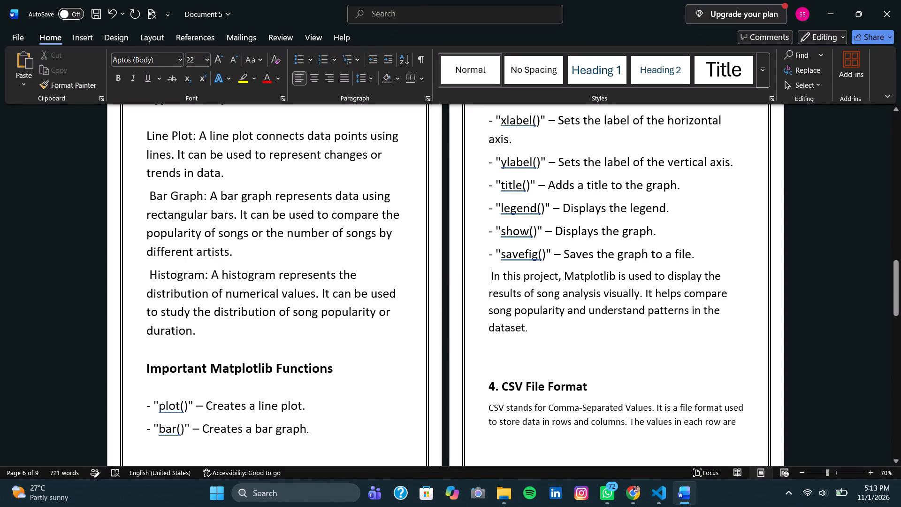
Remove one blank line above the "4. CSV File Format" heading.
left_click(482, 380)
key("BackSpace")
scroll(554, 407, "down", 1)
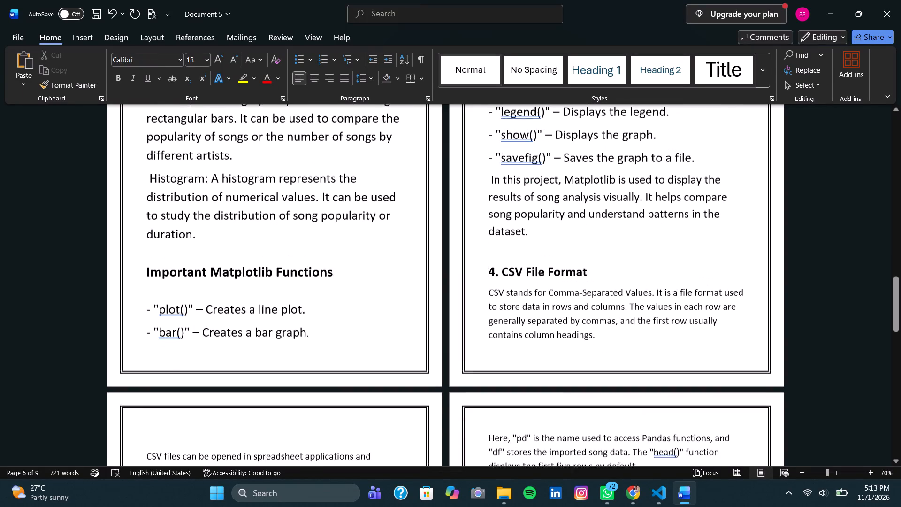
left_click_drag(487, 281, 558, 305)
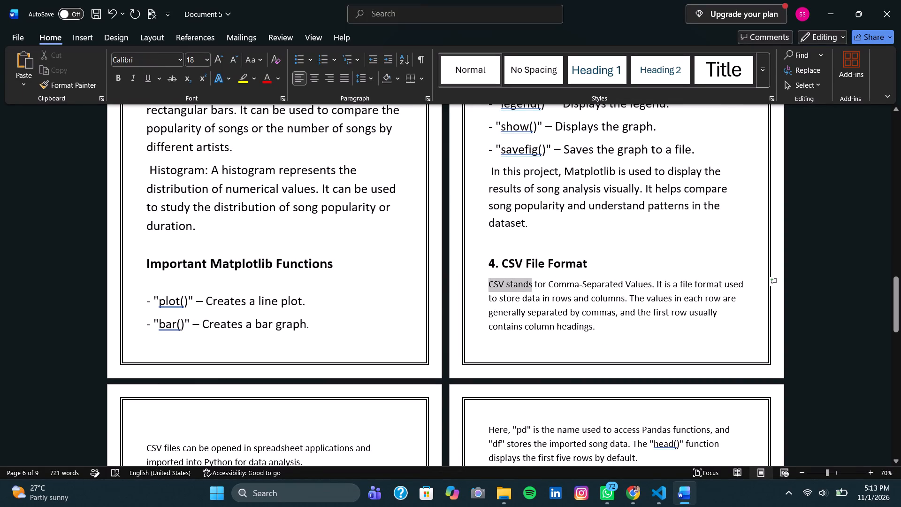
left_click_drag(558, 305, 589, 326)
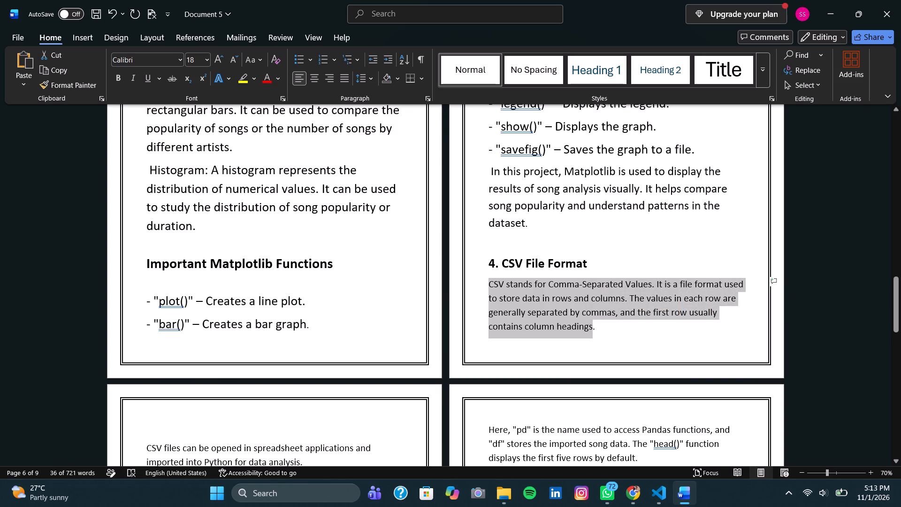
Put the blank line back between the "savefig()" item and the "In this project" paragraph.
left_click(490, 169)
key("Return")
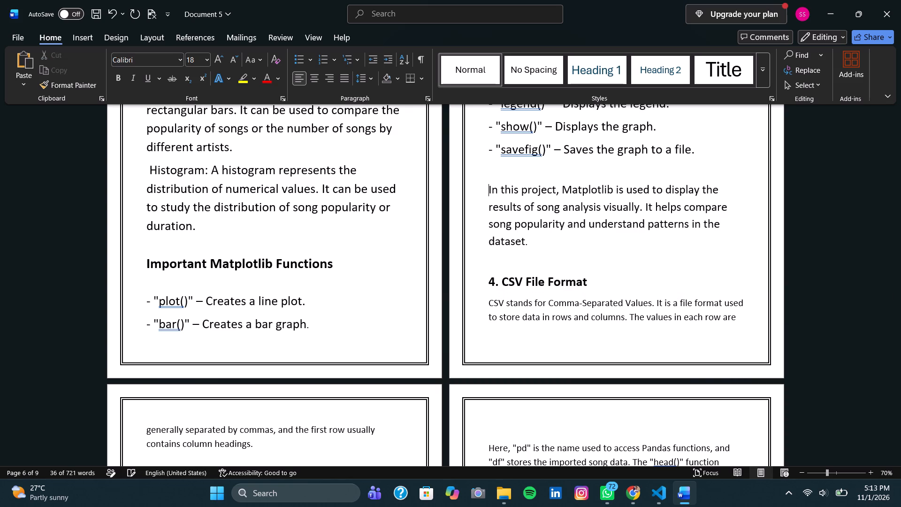
Insert three blank lines above the "4. CSV File Format" heading to move it onto page 7.
left_click_drag(486, 277, 734, 315)
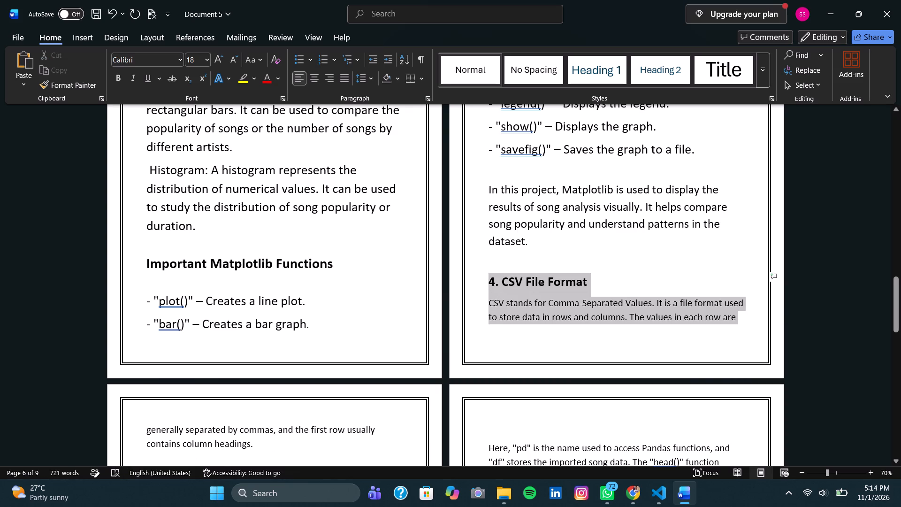
left_click_drag(734, 315, 733, 317)
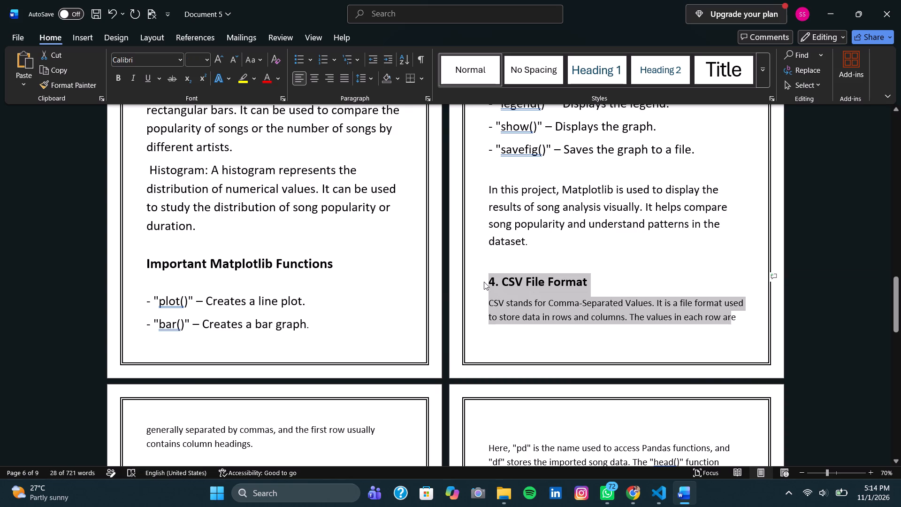
left_click(485, 279)
left_click(485, 279)
key("Return")
key("Return")
key("Return")
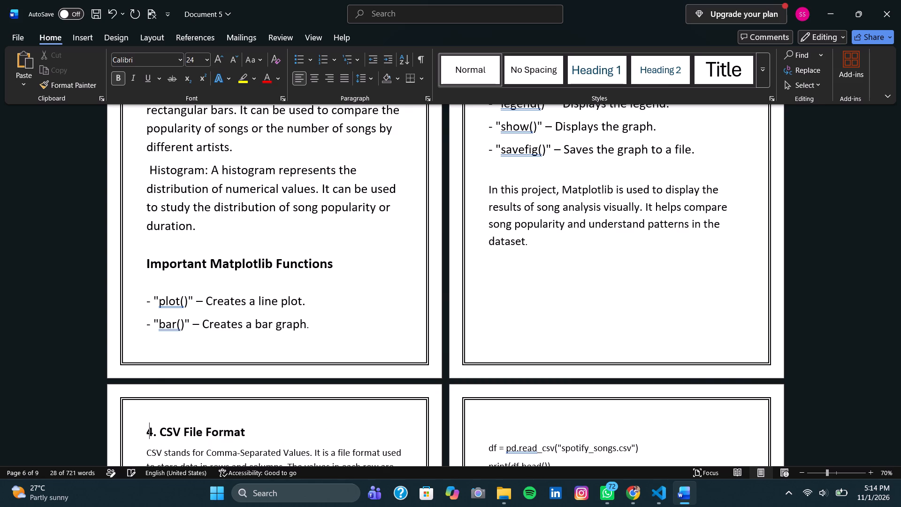
Review the text sizes, headings and spacing from the title on page 1 through the Matplotlib pages.
scroll(489, 292, "up", 2)
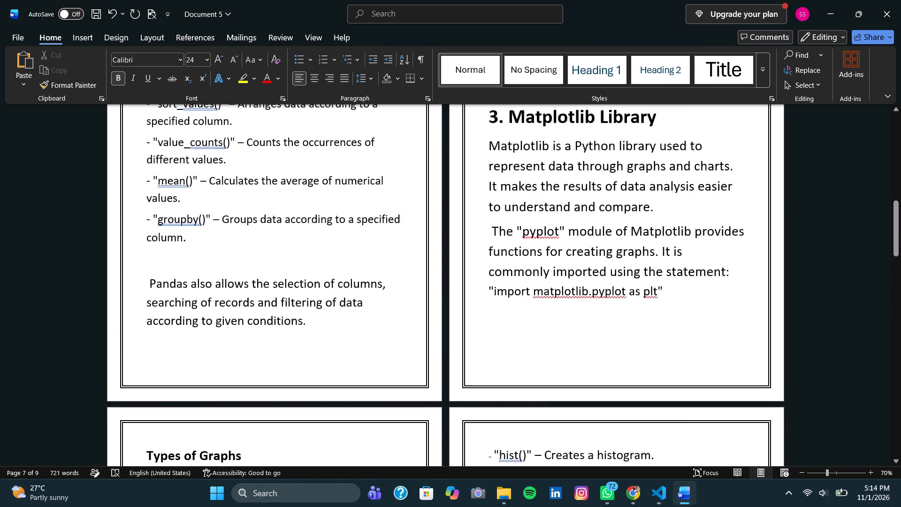
scroll(489, 292, "up", 4)
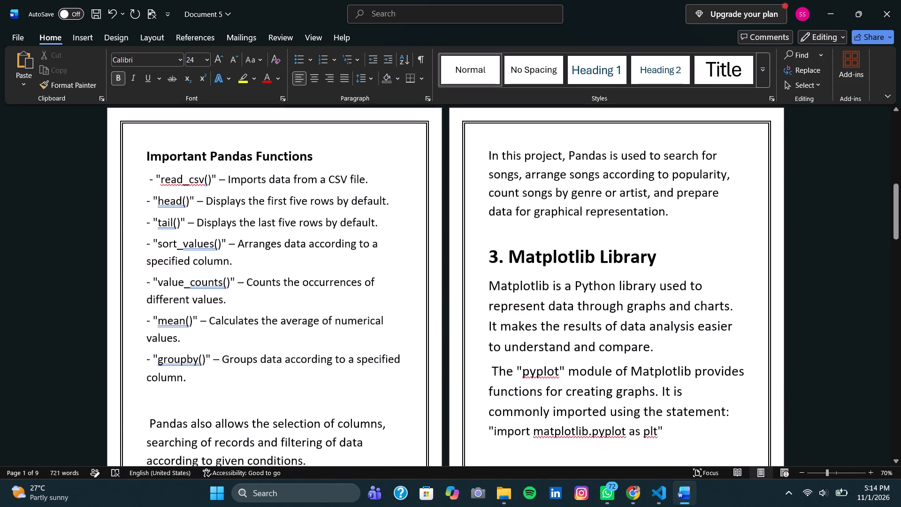
scroll(481, 272, "up", 3)
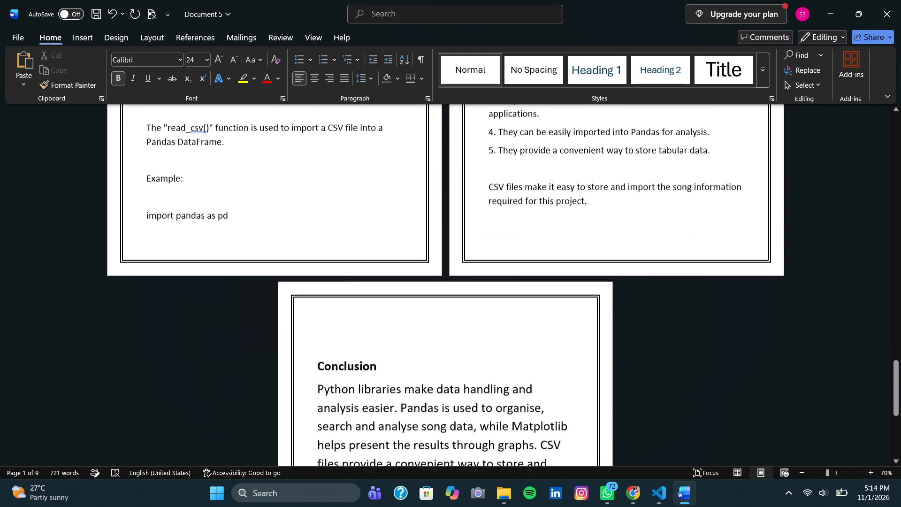
scroll(481, 272, "up", 8)
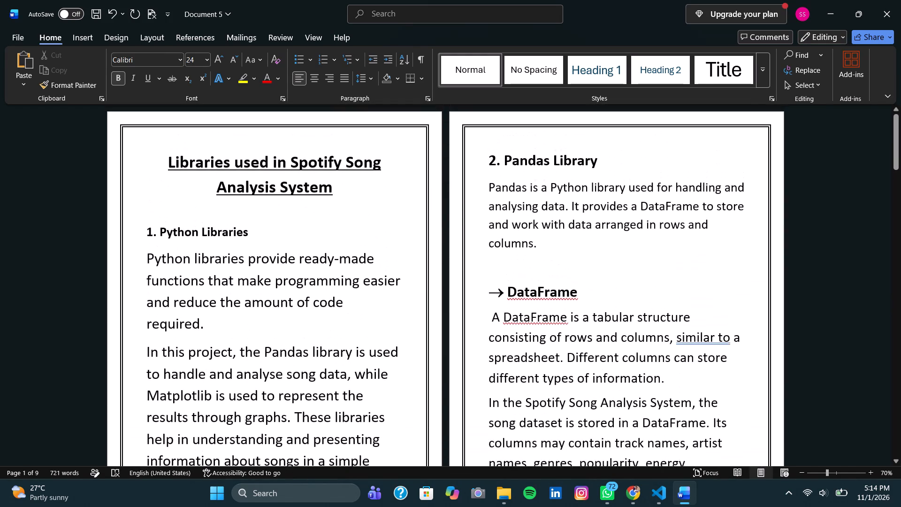
scroll(476, 233, "down", 1)
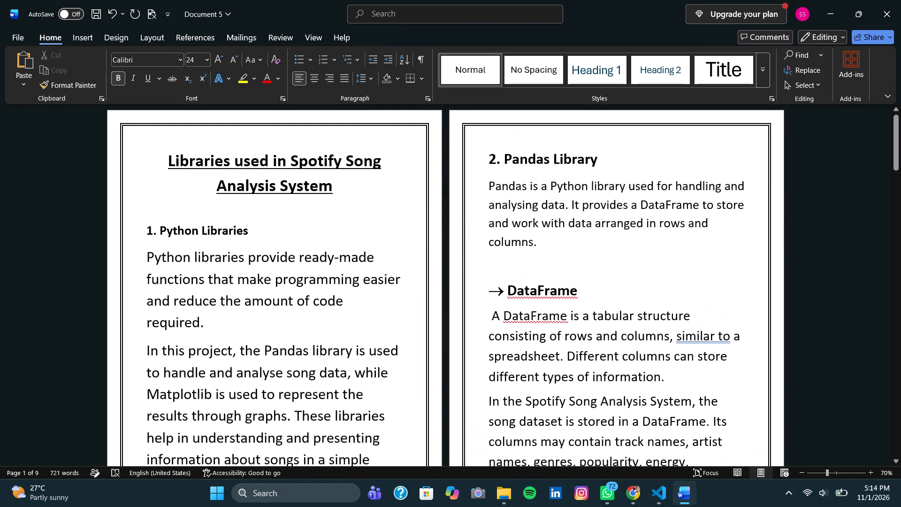
scroll(476, 233, "down", 1)
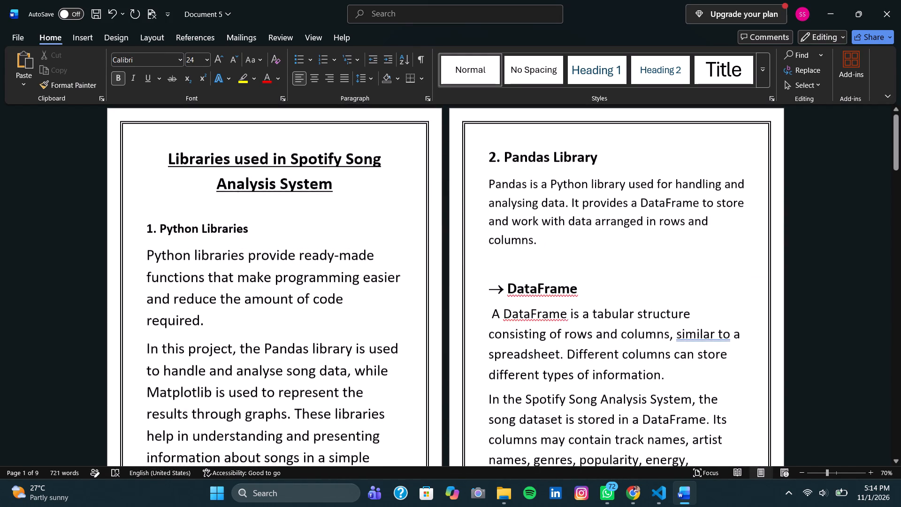
scroll(476, 233, "down", 1)
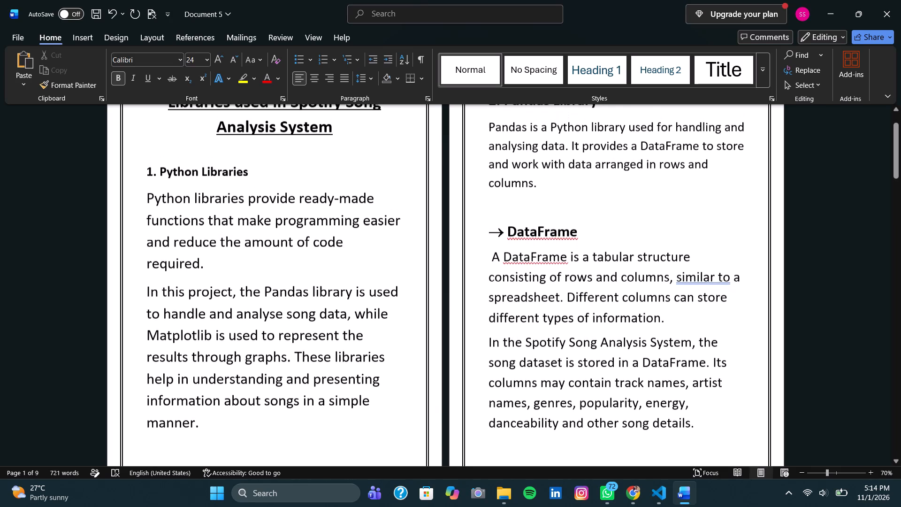
scroll(476, 233, "down", 2)
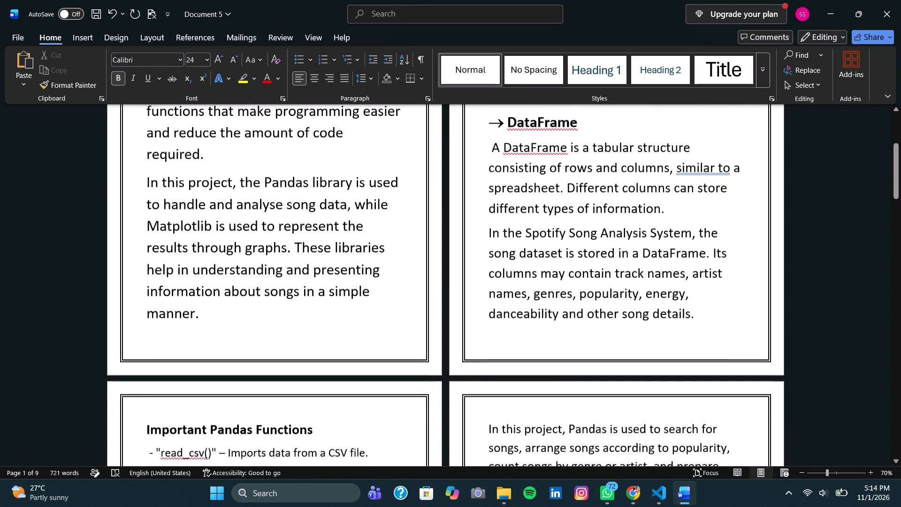
scroll(476, 233, "down", 2)
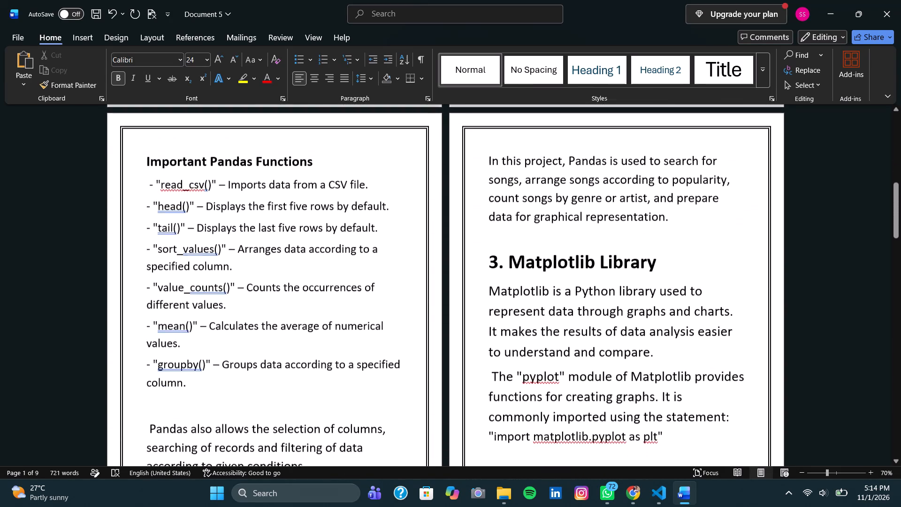
scroll(476, 233, "down", 2)
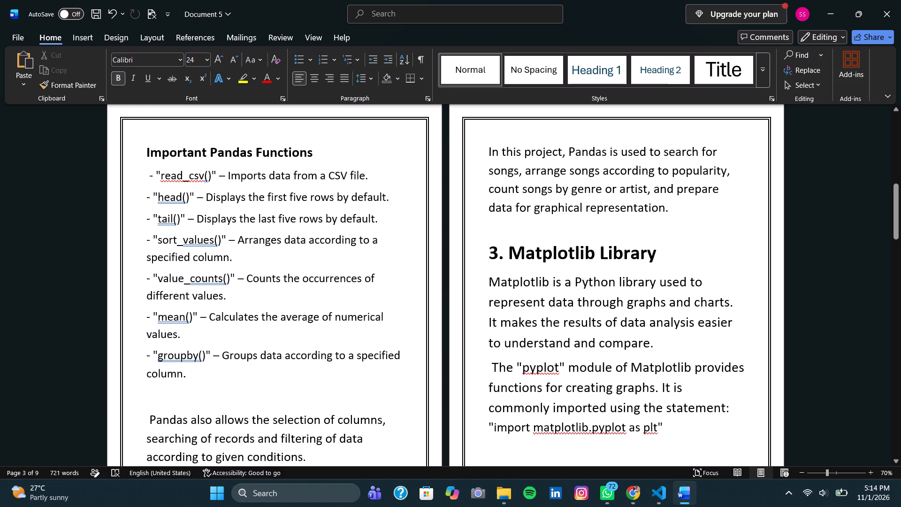
scroll(489, 251, "down", 4)
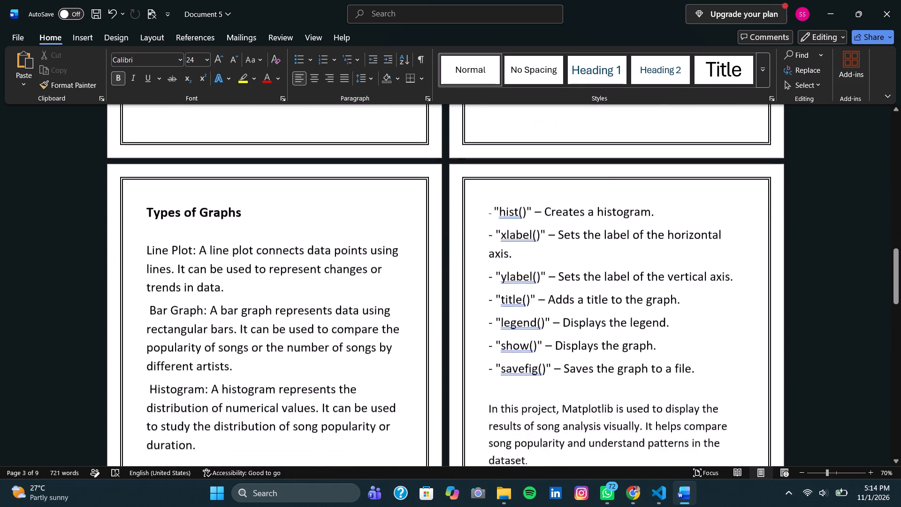
Set the "In this project, Matplotlib is used" paragraph on page 6 to font size 26.
scroll(489, 251, "down", 1)
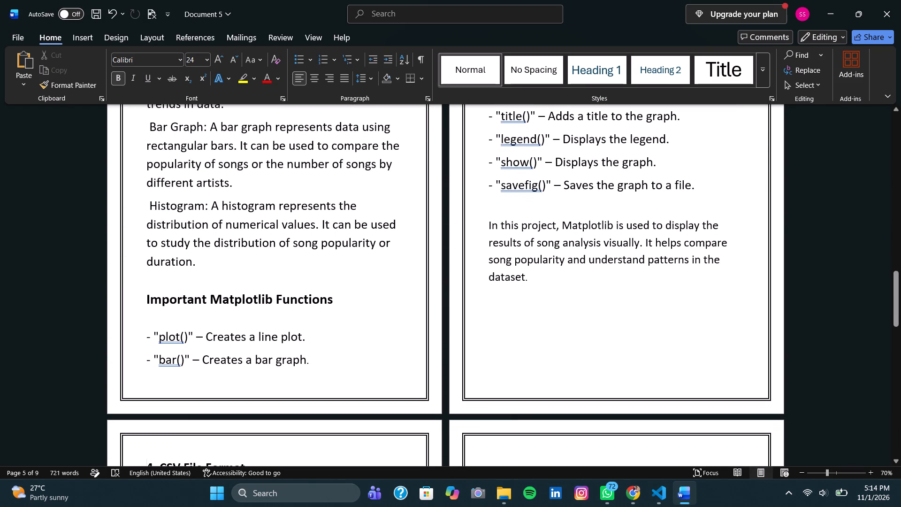
left_click_drag(488, 220, 550, 283)
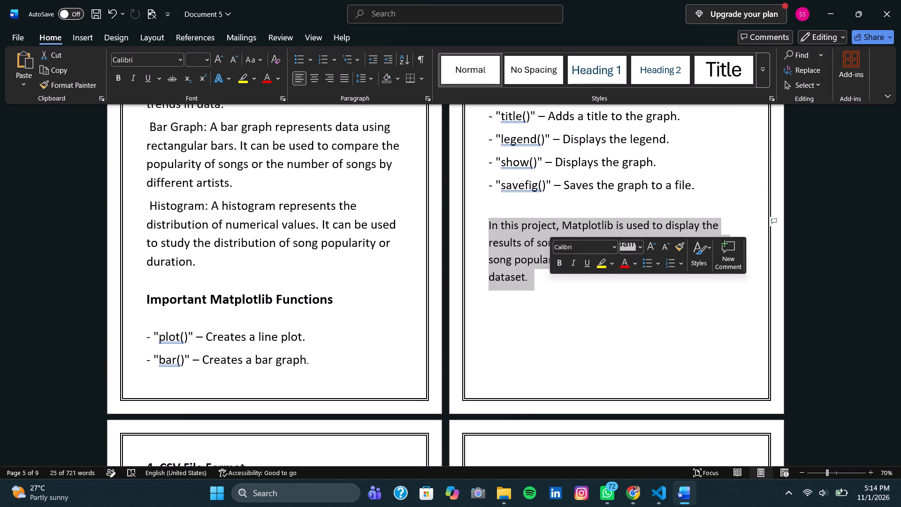
left_click(636, 249)
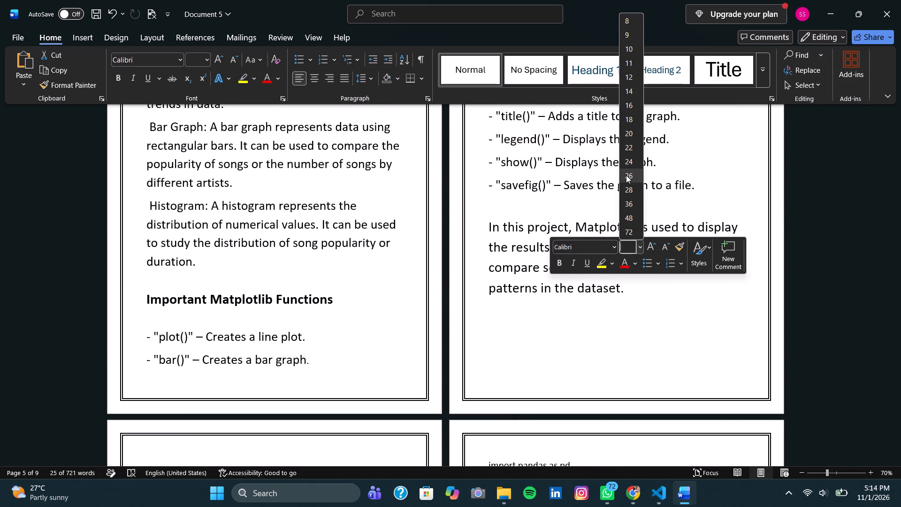
left_click(626, 175)
left_click(499, 192)
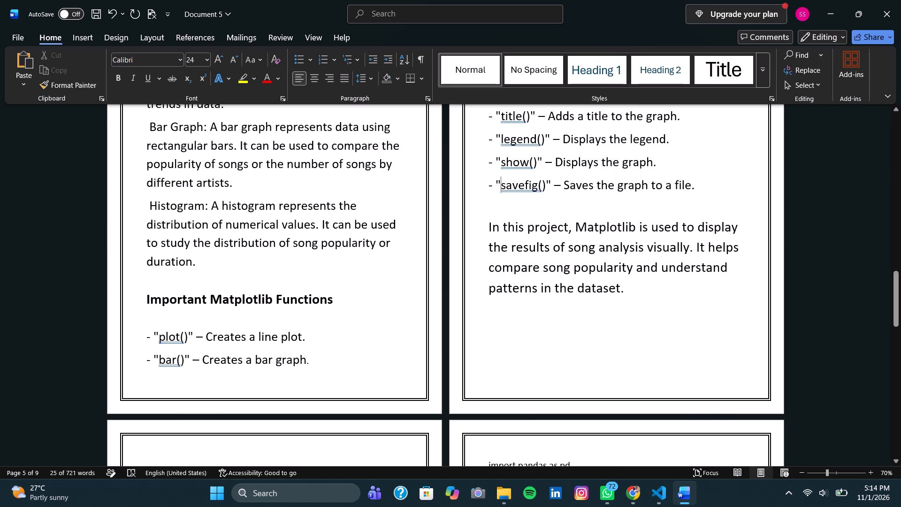
left_click(491, 217)
left_click(489, 223)
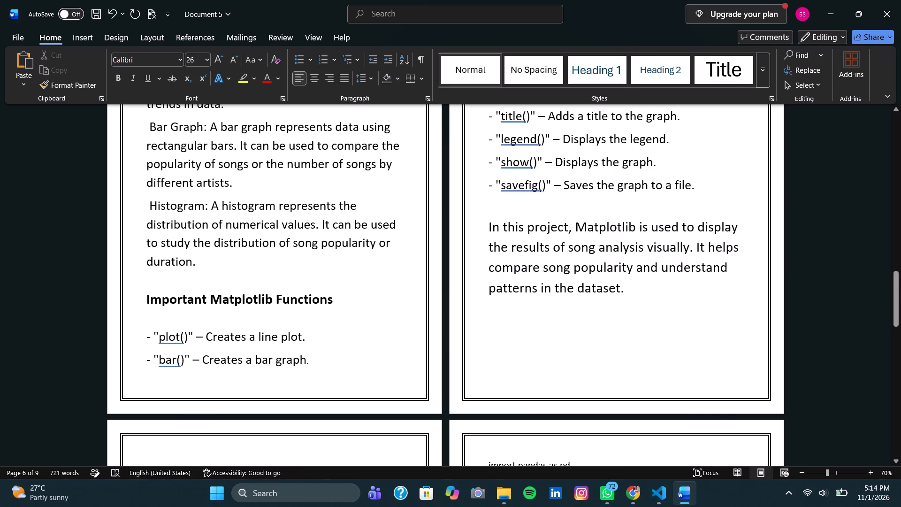
Set the "4. CSV File Format" heading to font size 26.
scroll(490, 266, "down", 1)
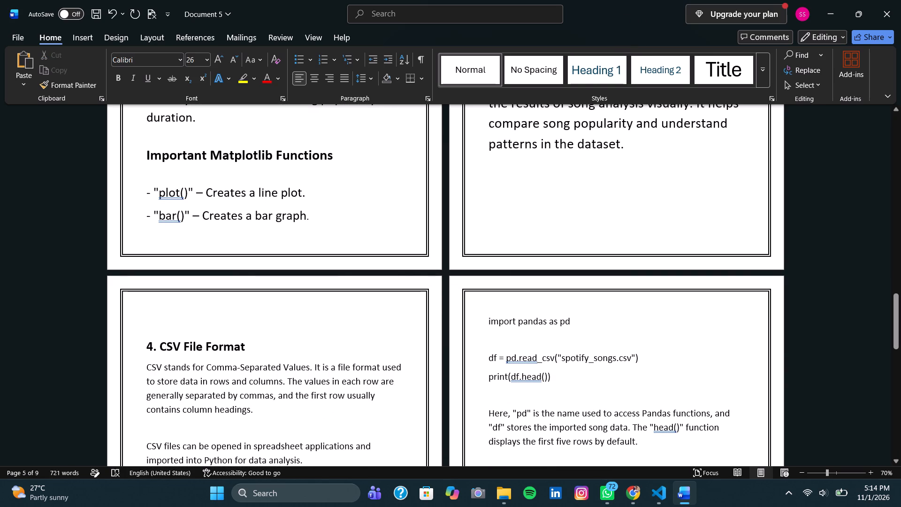
left_click_drag(144, 341, 255, 348)
left_click(347, 313)
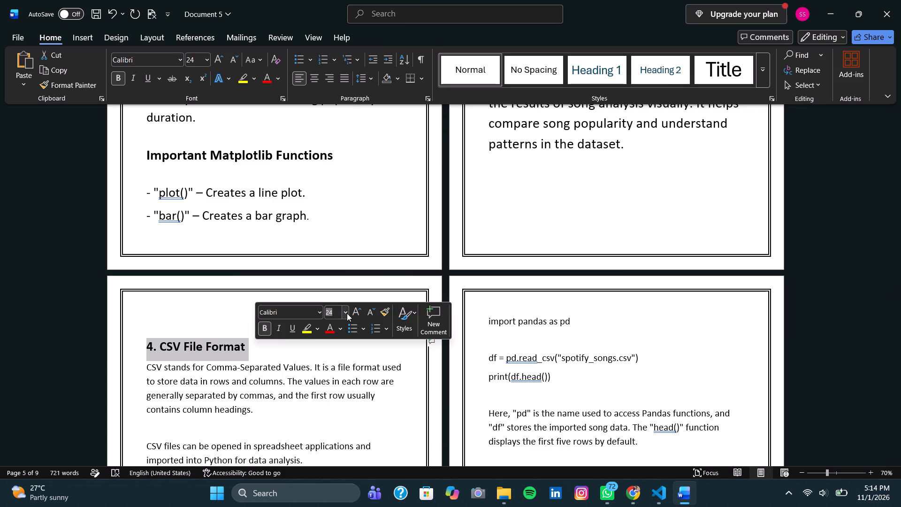
left_click(330, 241)
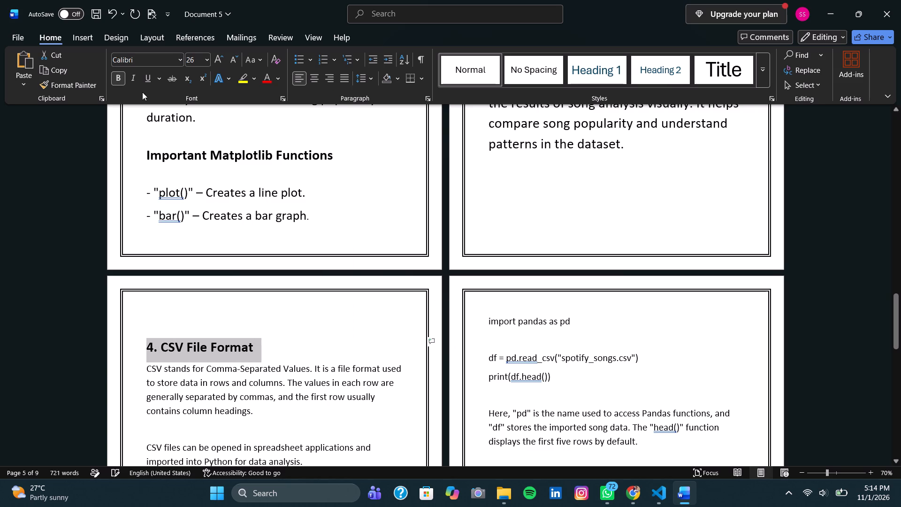
Remove the blank line above the "4. CSV File Format" heading at the start of page 7.
left_click(142, 346)
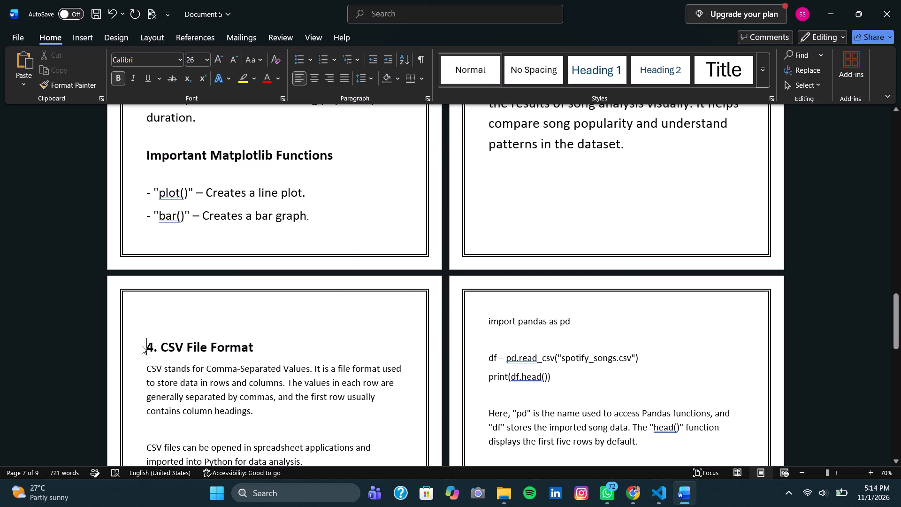
key("BackSpace")
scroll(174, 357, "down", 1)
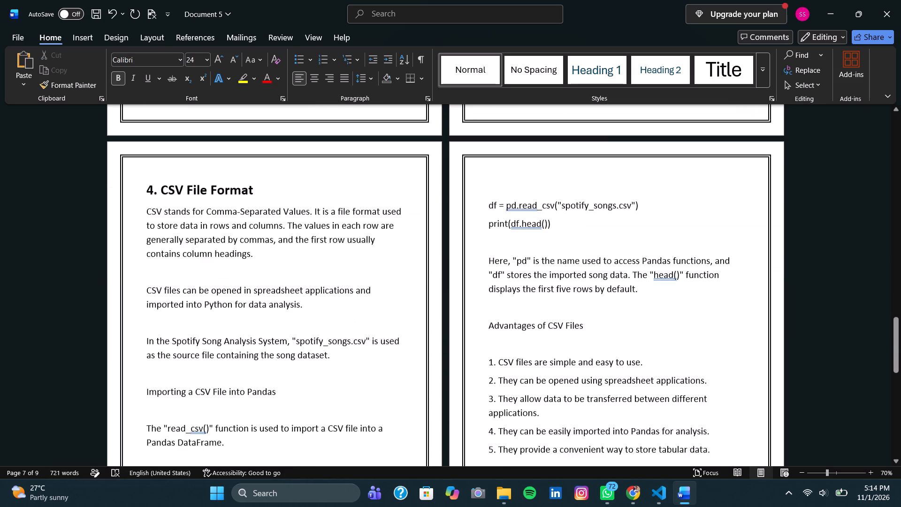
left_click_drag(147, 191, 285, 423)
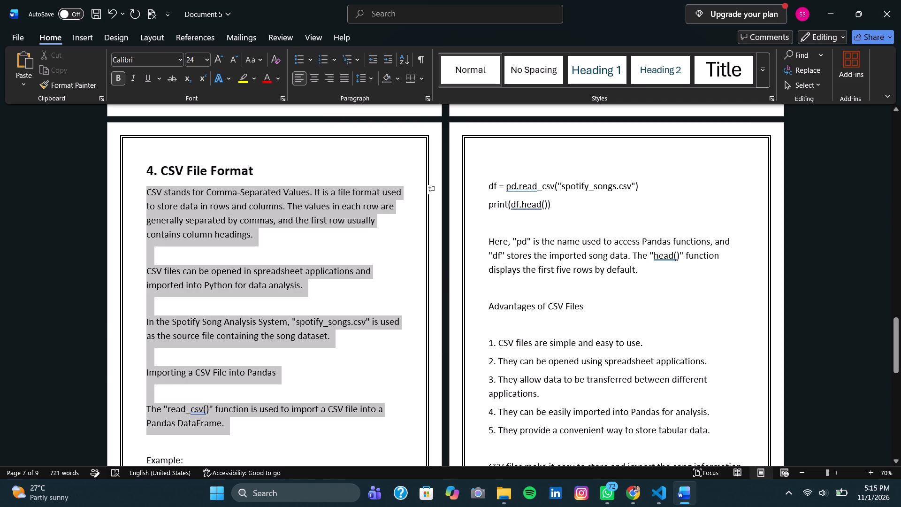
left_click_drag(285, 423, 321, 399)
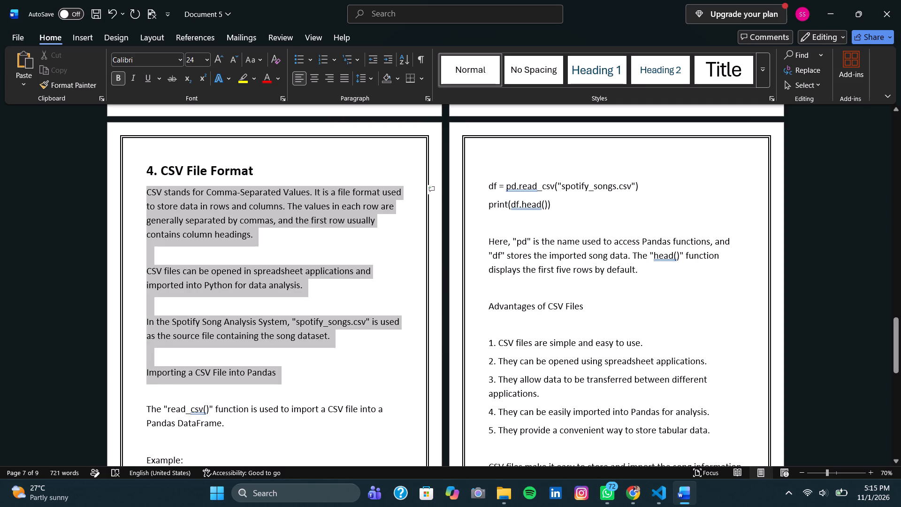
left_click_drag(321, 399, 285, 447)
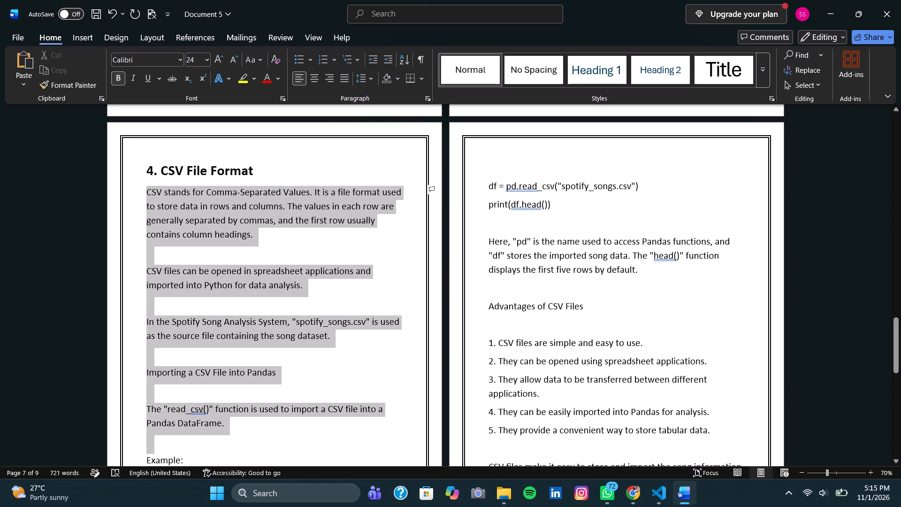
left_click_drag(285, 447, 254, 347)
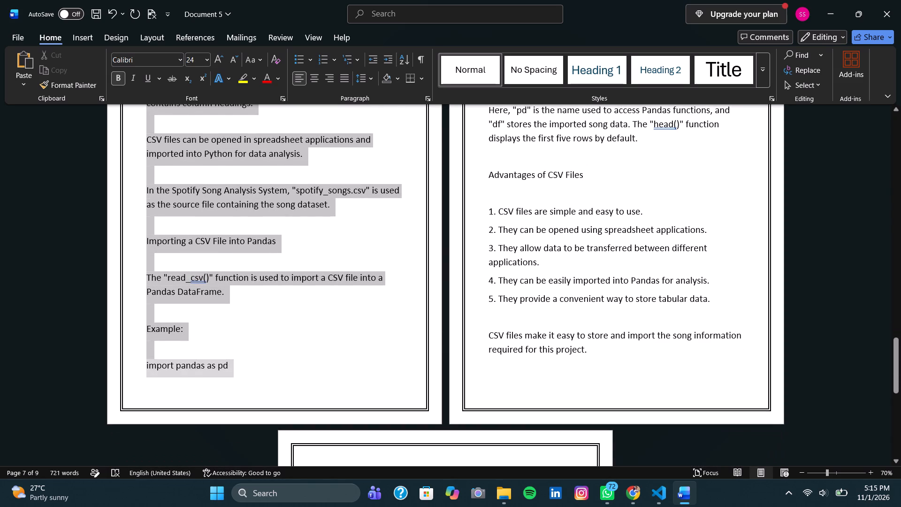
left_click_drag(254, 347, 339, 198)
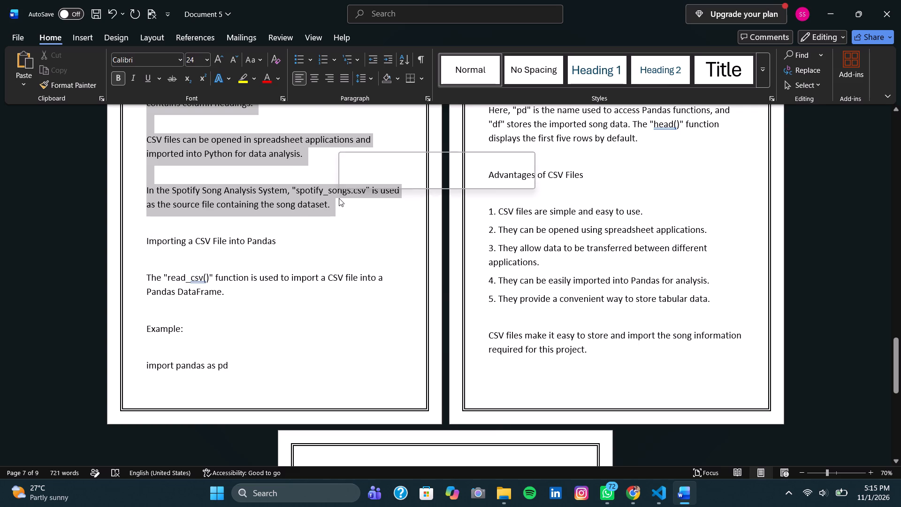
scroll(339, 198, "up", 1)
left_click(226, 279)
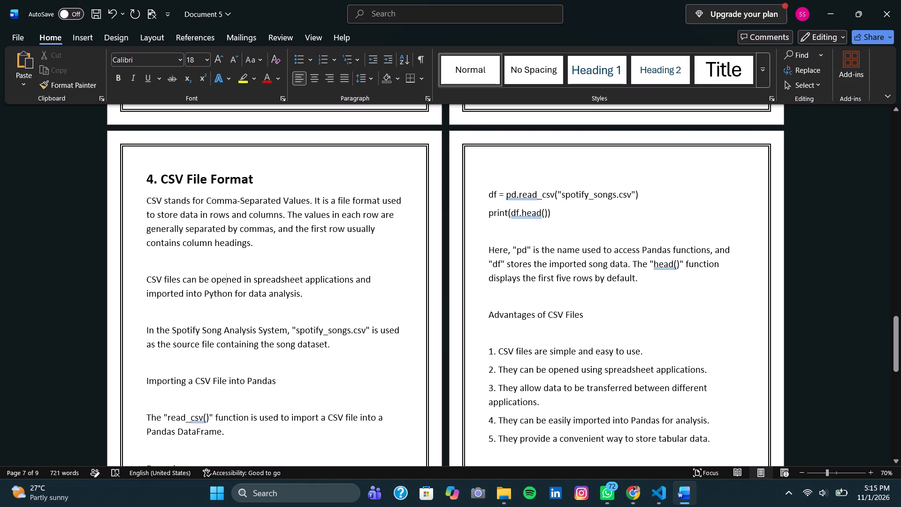
Set the three paragraphs from "CSV stands for Comma-Separated Values" to "containing the song dataset" to font size 24.
left_click_drag(142, 199, 346, 343)
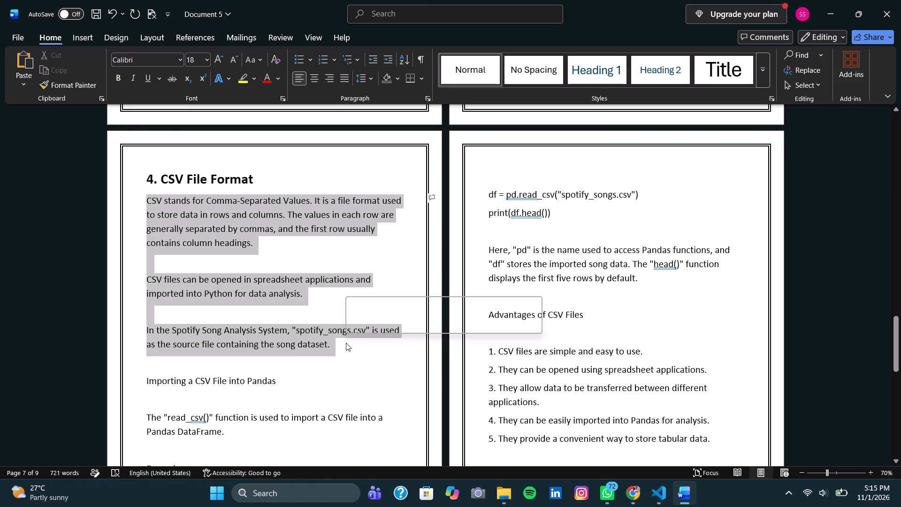
left_click(438, 304)
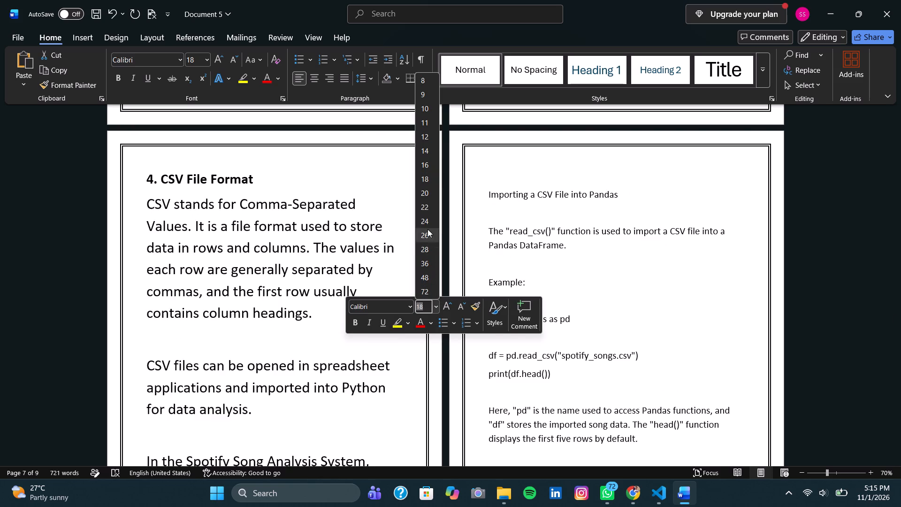
left_click(427, 224)
left_click(267, 262)
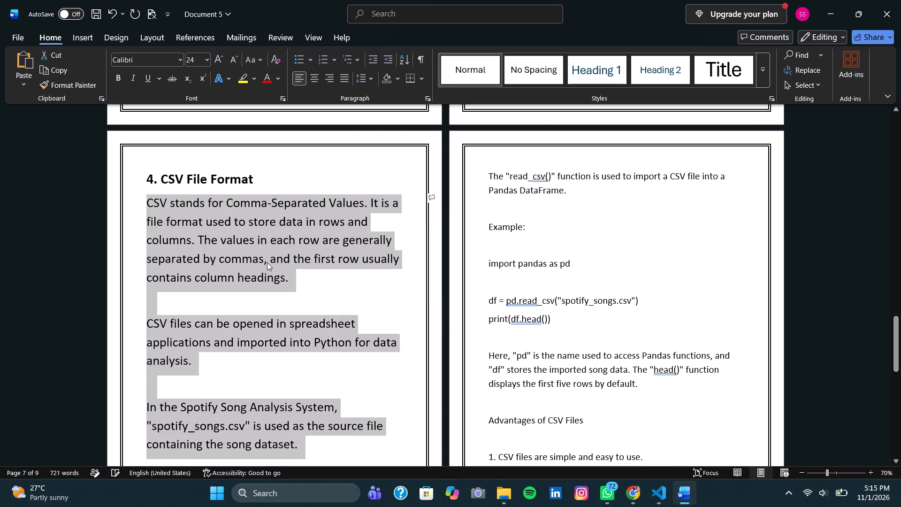
scroll(212, 284, "down", 1)
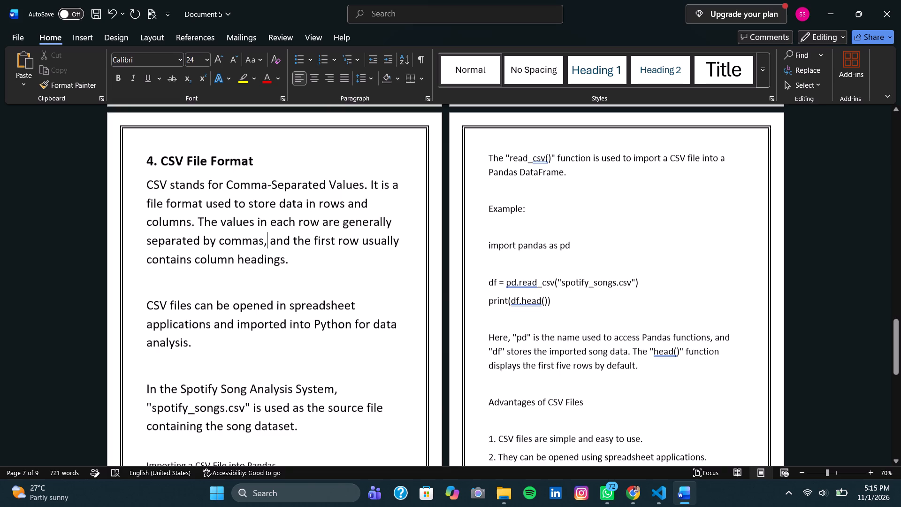
scroll(212, 284, "down", 1)
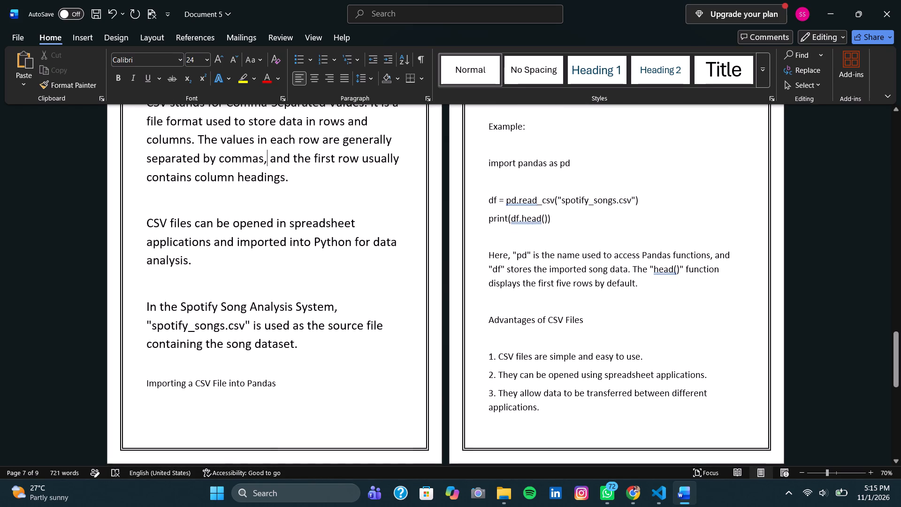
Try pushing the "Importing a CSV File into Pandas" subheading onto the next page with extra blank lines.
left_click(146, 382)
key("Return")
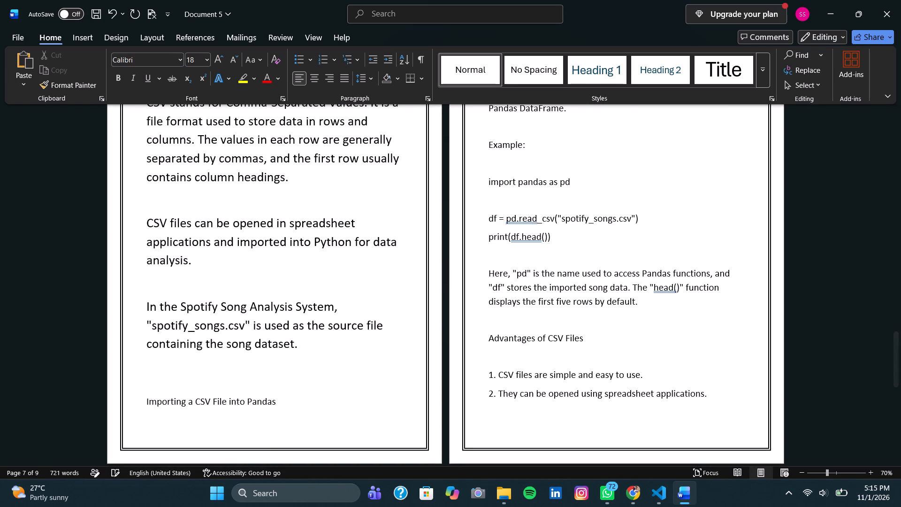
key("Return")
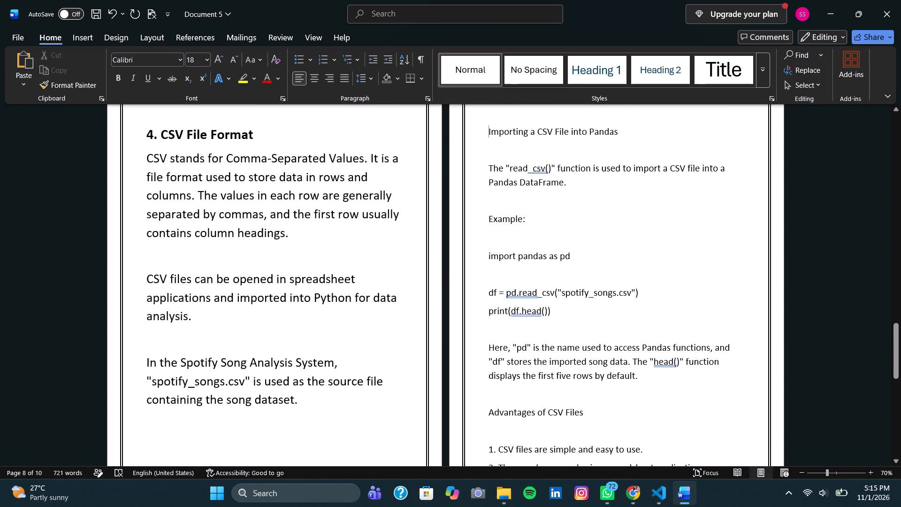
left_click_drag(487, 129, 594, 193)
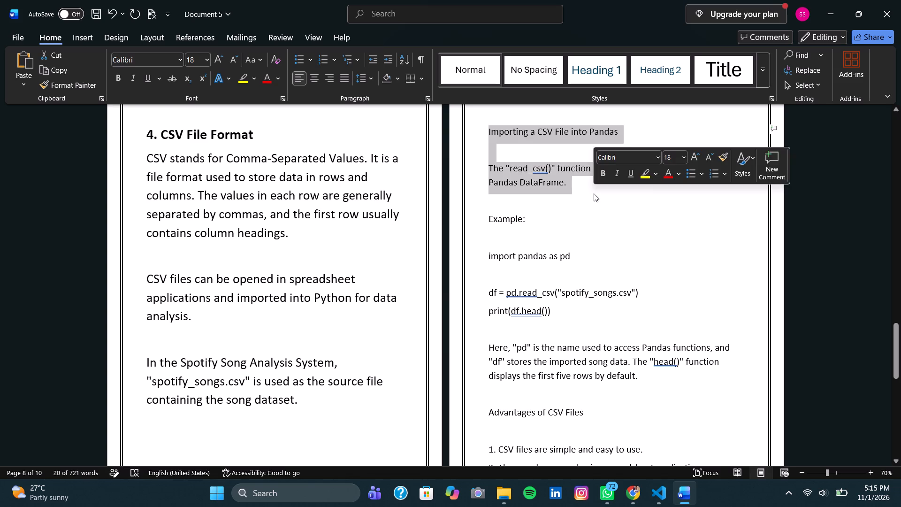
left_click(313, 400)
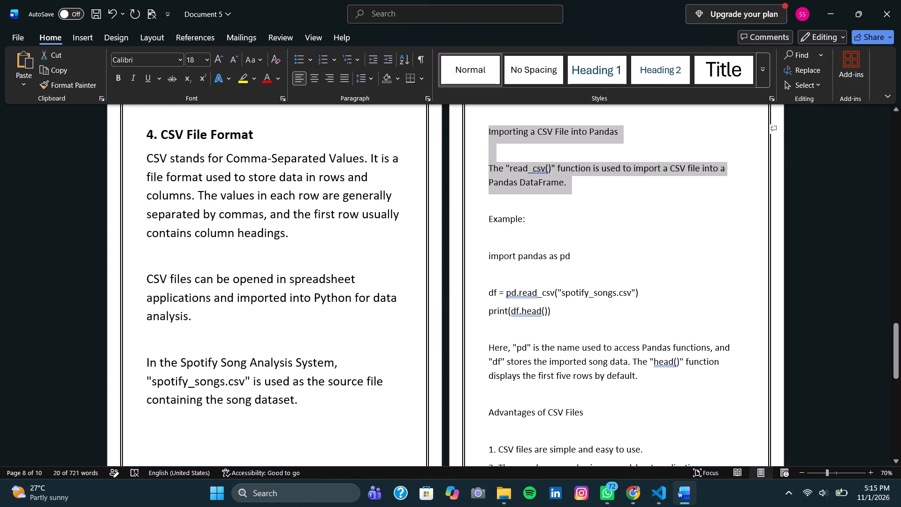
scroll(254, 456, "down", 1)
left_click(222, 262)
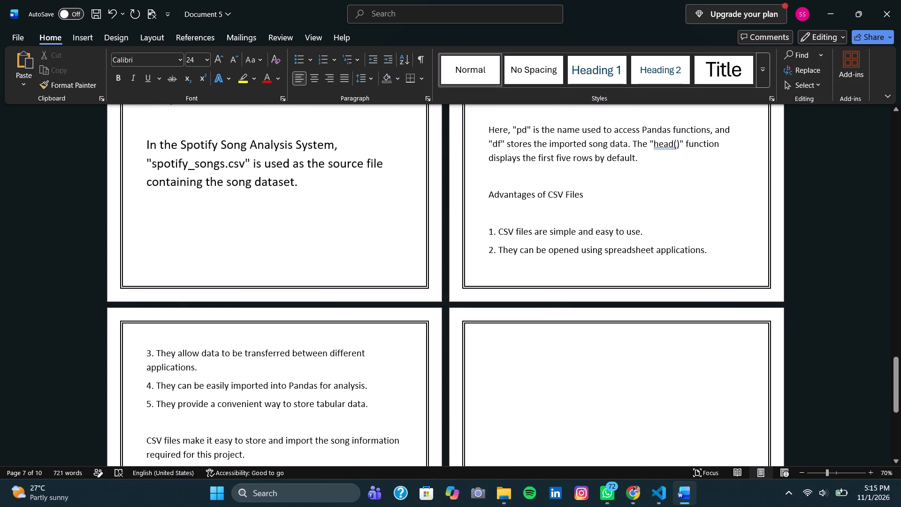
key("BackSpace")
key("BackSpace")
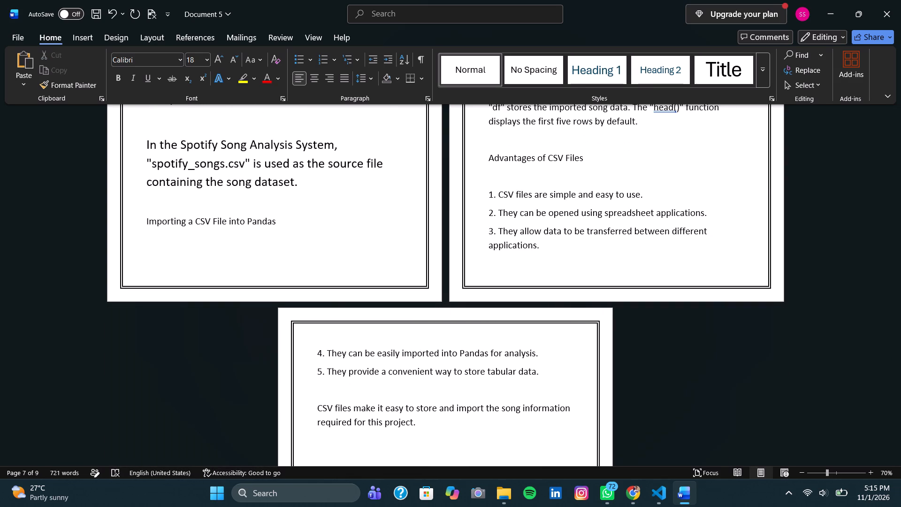
Set the "Importing a CSV File into Pandas" subheading on page 7 to font size 24.
left_click_drag(144, 224, 284, 209)
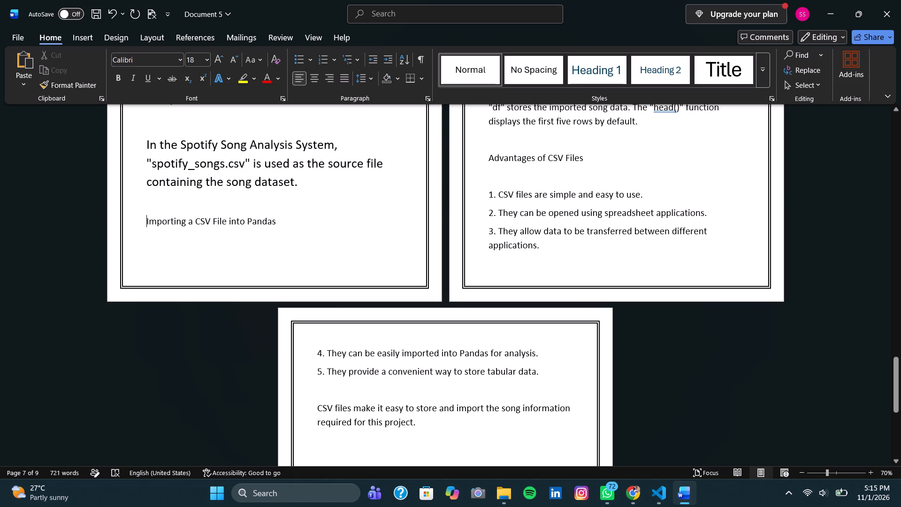
left_click_drag(284, 209, 277, 224)
left_click(366, 191)
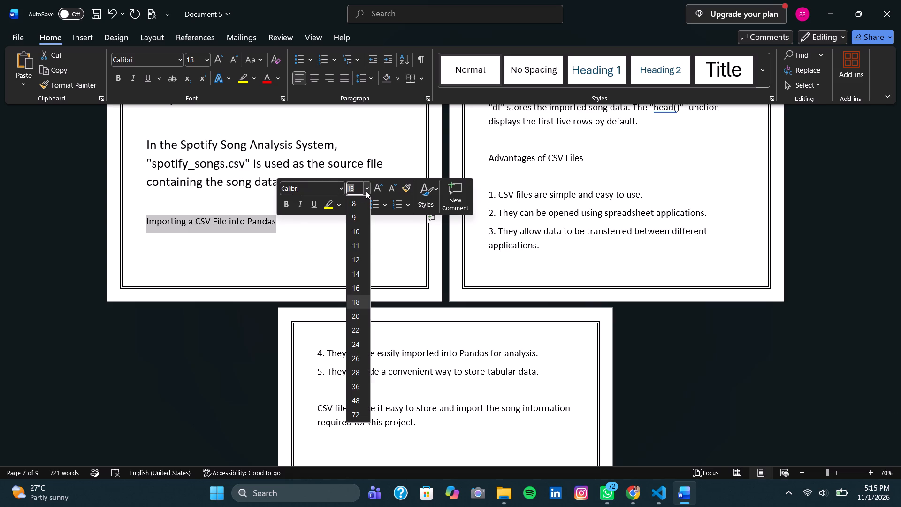
left_click(355, 348)
Remove the blank line above the "In the Spotify Song Analysis System" paragraph on page 7.
scroll(261, 252, "up", 1)
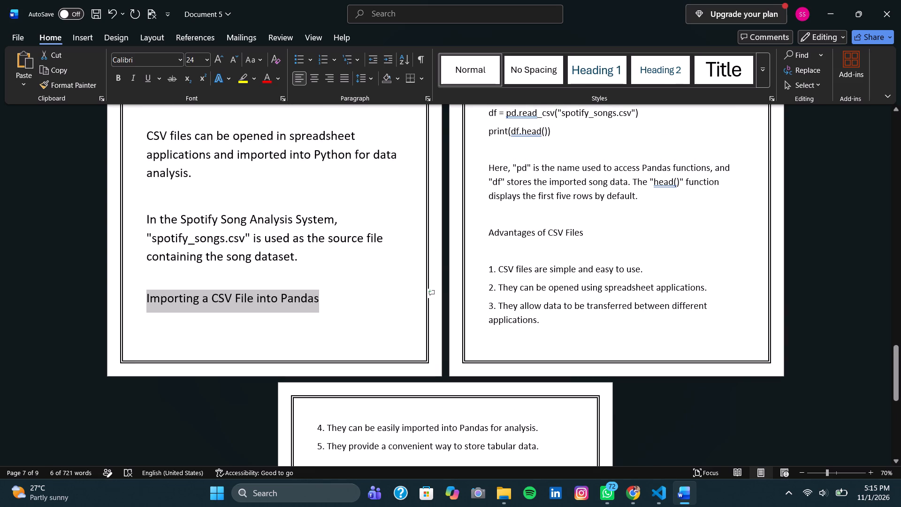
left_click(142, 218)
key("BackSpace")
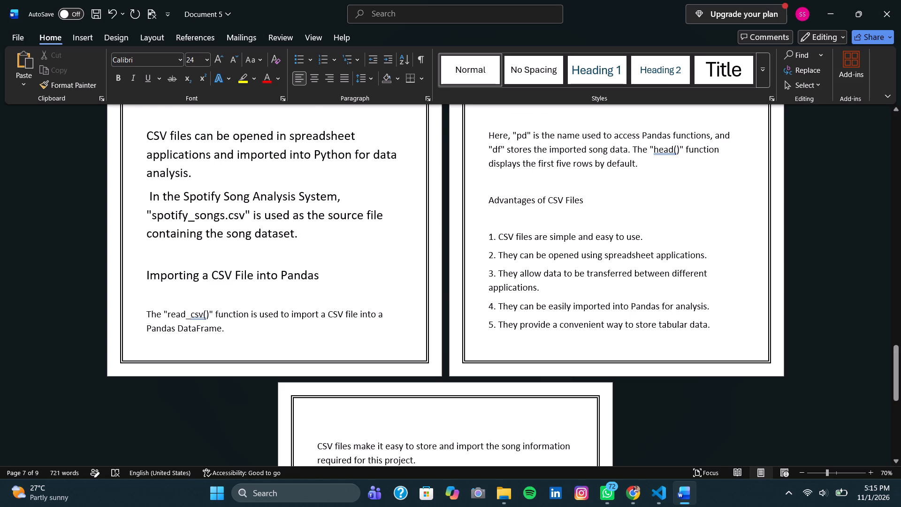
scroll(183, 181, "up", 1)
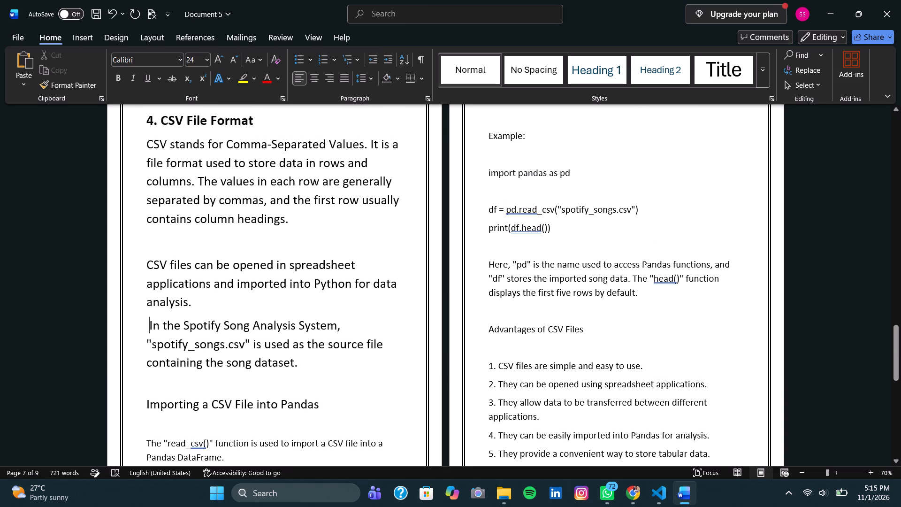
key("space")
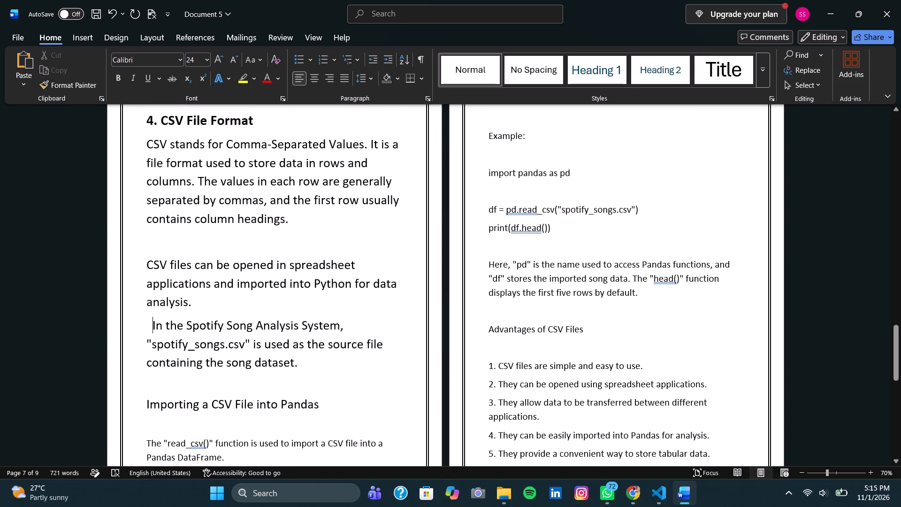
key("BackSpace")
Remove the blank line between the "Importing a CSV File into Pandas" subheading and the "read_csv()" paragraph.
scroll(167, 398, "down", 1)
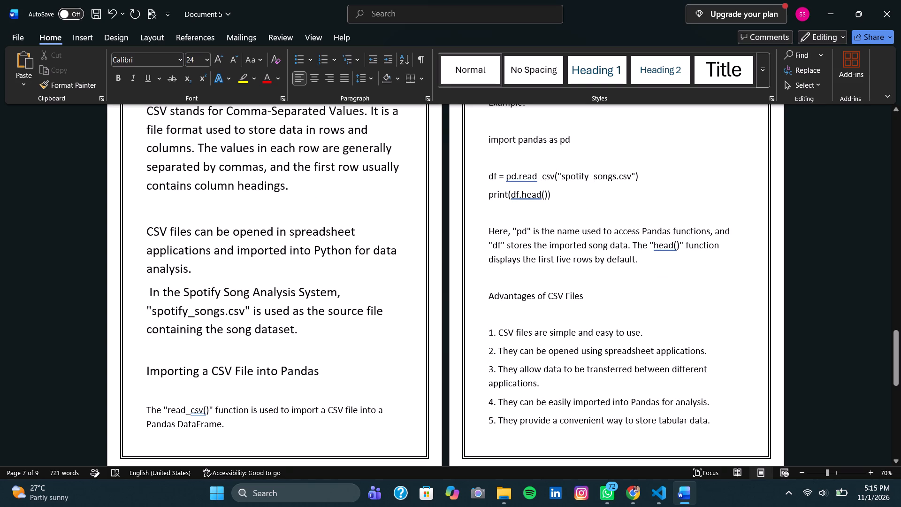
left_click_drag(142, 408, 225, 429)
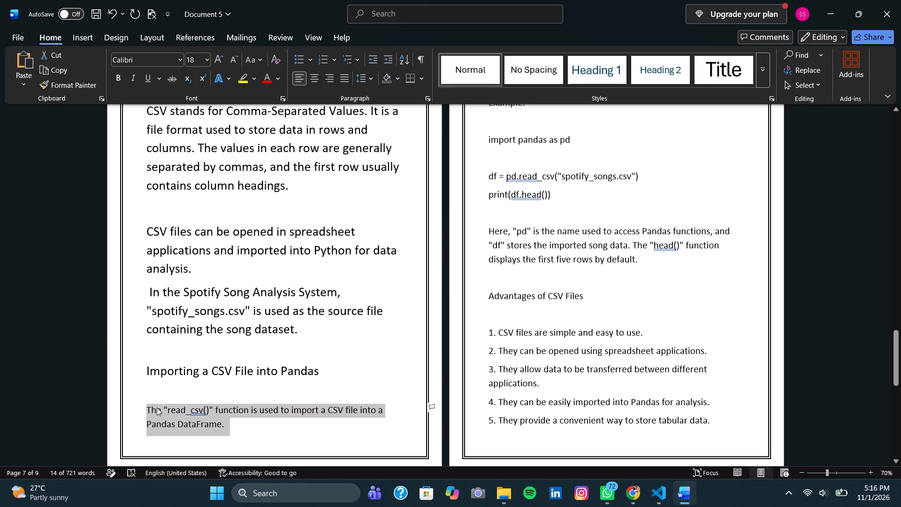
left_click(146, 407)
key("BackSpace")
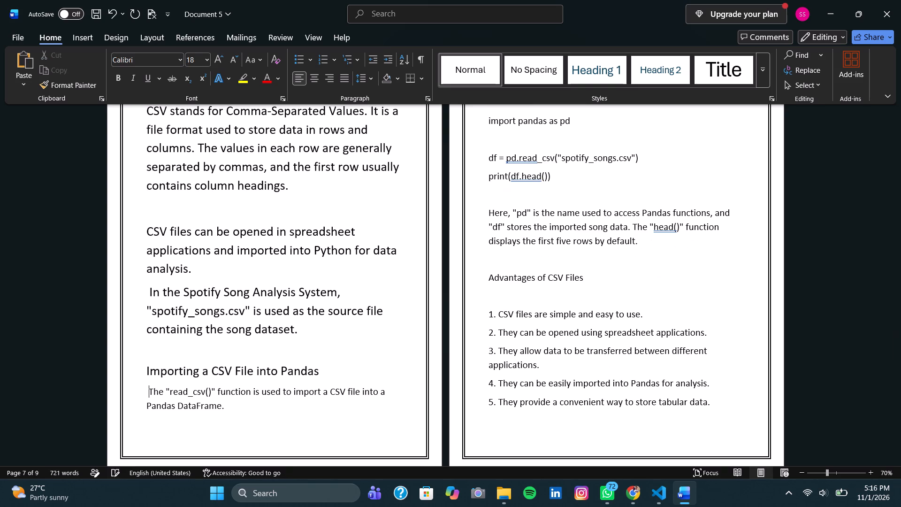
Set the "The read_csv() function is used to import a CSV file" paragraph to font size 24.
left_click_drag(149, 389, 228, 408)
left_click(317, 372)
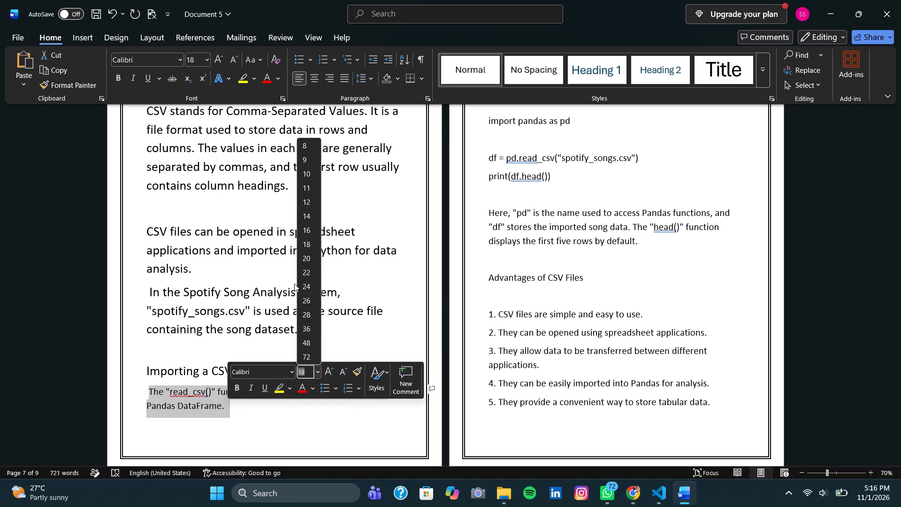
left_click(307, 284)
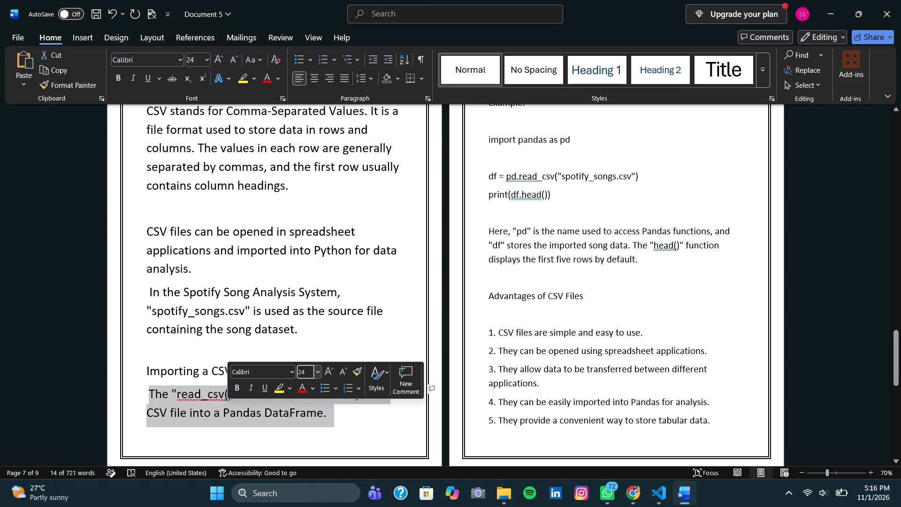
left_click(378, 337)
Remove the blank line above "Example:" at the start of page 8, keeping "Example:" as its own paragraph.
scroll(378, 337, "up", 1)
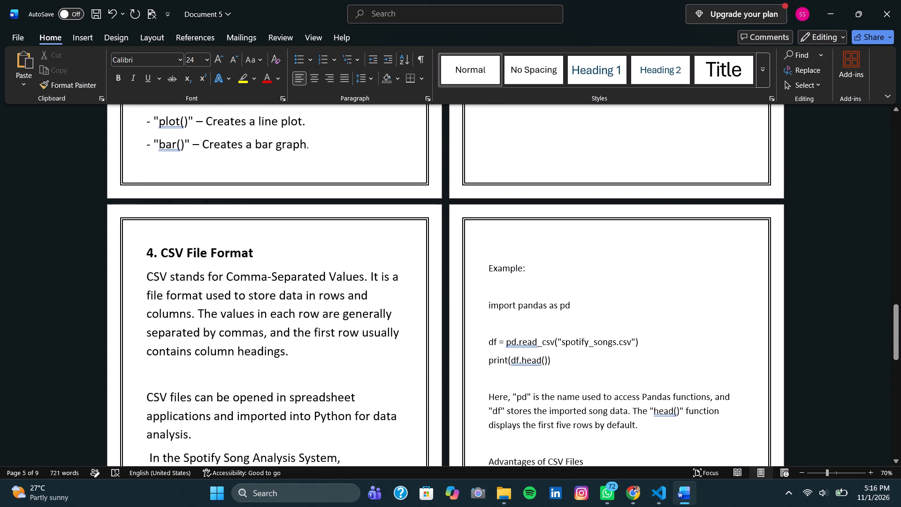
left_click(488, 266)
key("BackSpace")
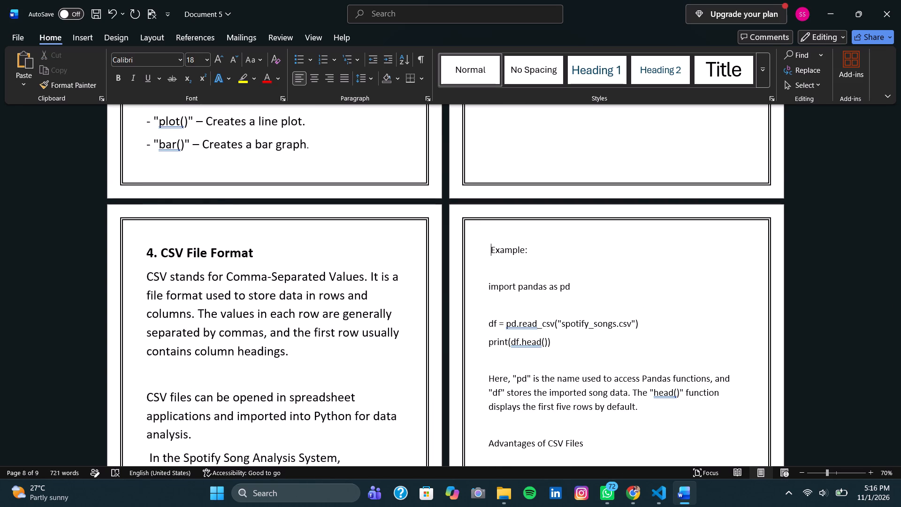
key("BackSpace")
key("BackSpace")
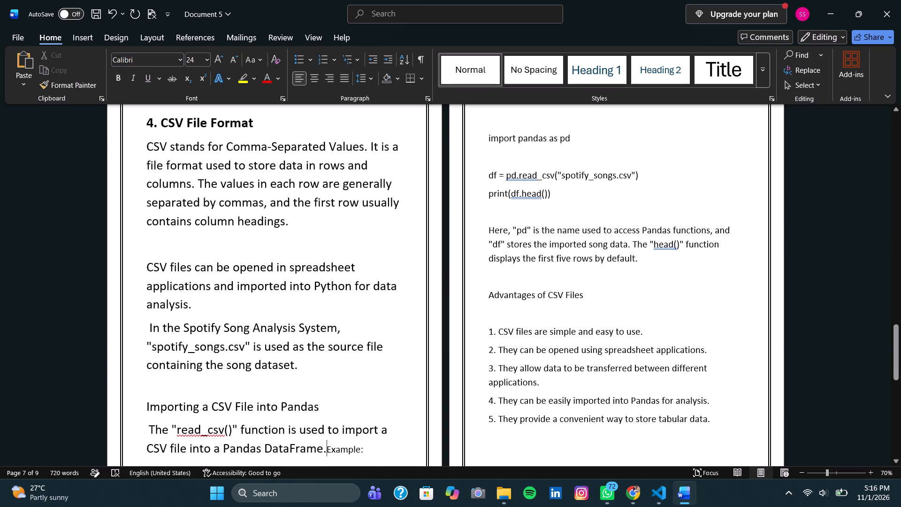
key("Return")
Remove the blank lines above the "import pandas as pd" and "df = pd.read_csv" code lines on page 8.
scroll(565, 206, "up", 1)
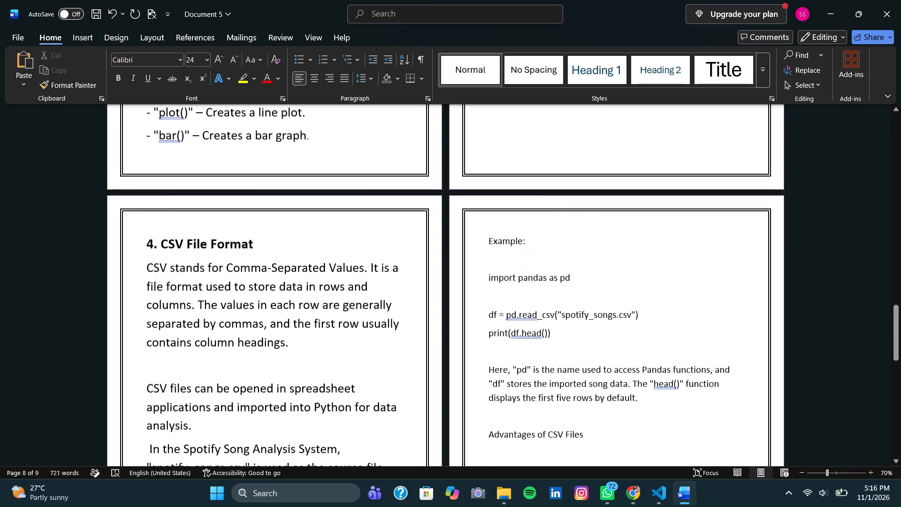
left_click(485, 281)
key("BackSpace")
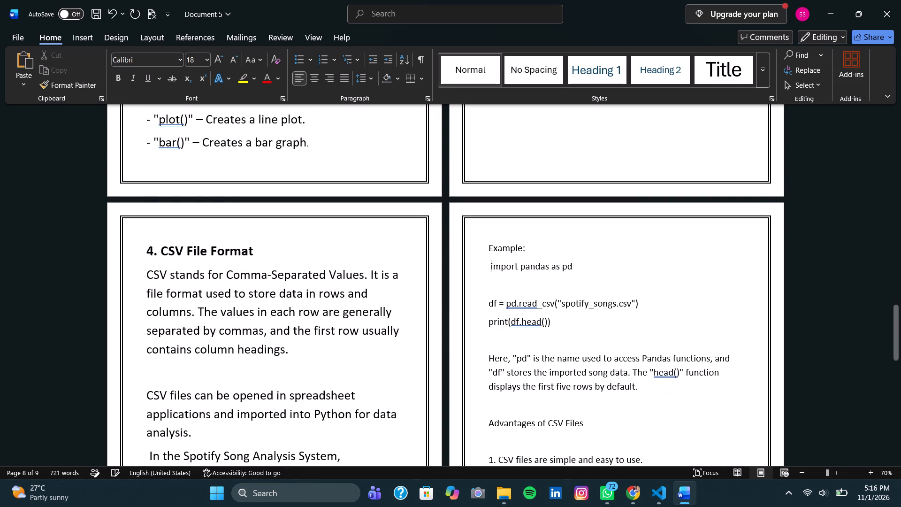
left_click(489, 302)
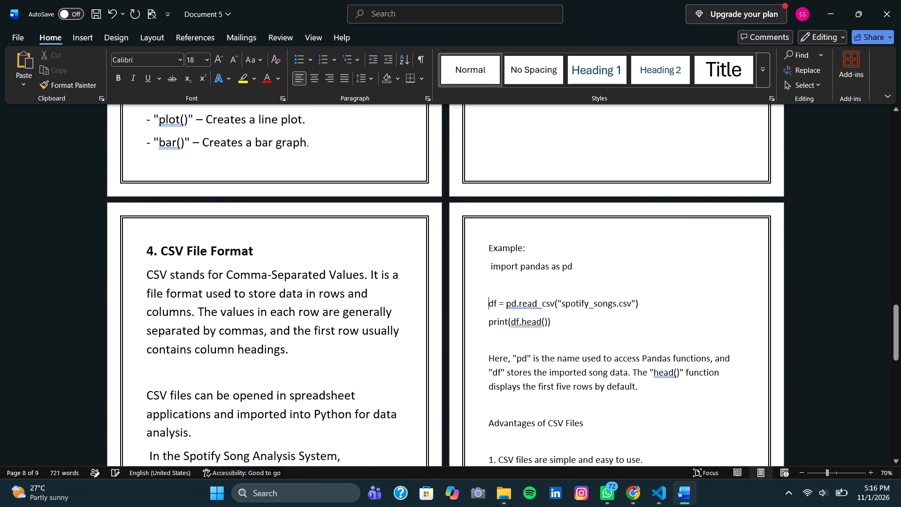
key("BackSpace")
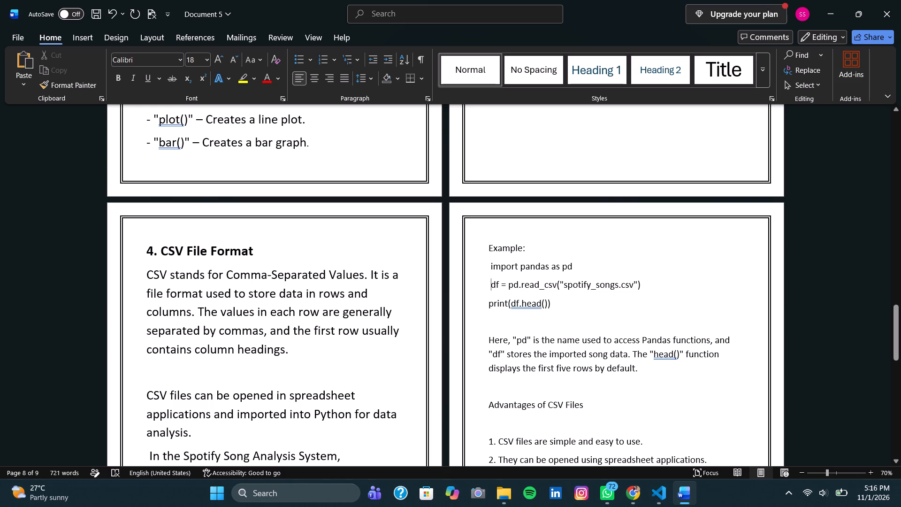
Set the lines from "Example:" to "print(df.head())" on page 8 to font size 24.
left_click_drag(488, 241, 559, 307)
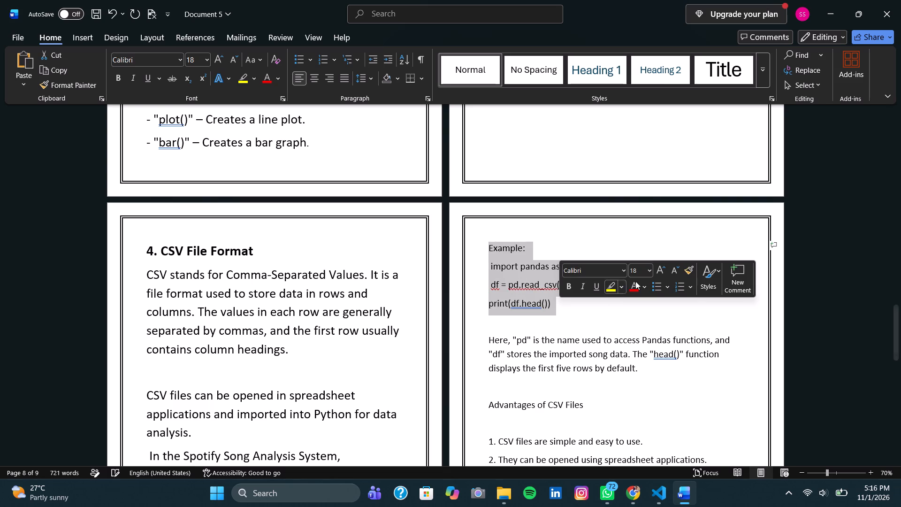
left_click(649, 273)
left_click(642, 178)
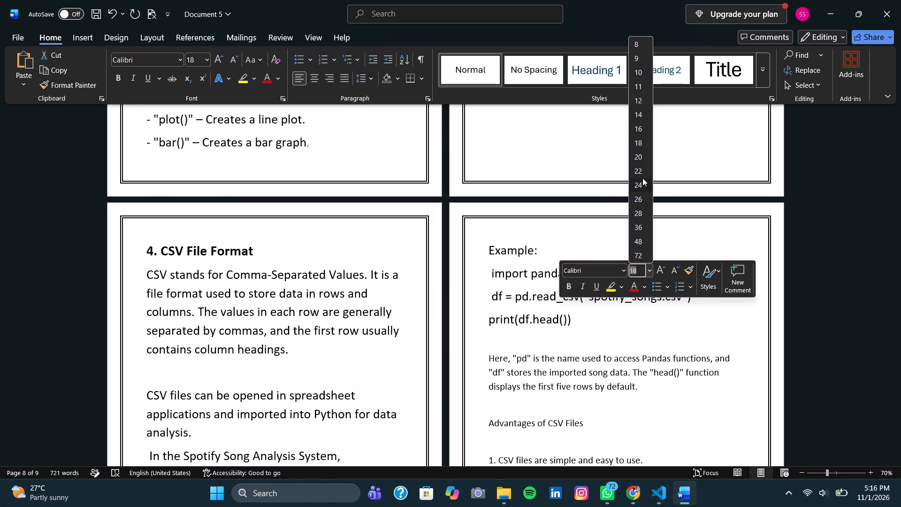
left_click(539, 246)
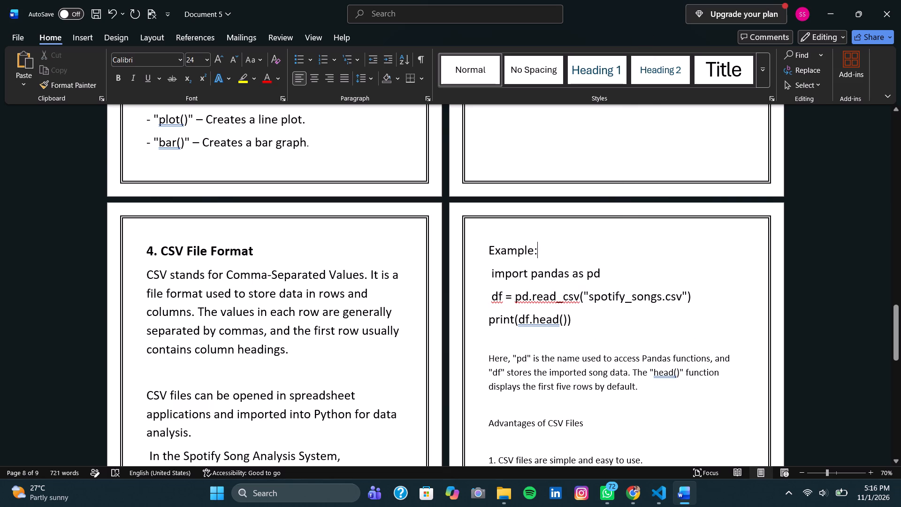
Make the word "Example" at the start of page 8 bold and underlined.
triple_click(518, 249)
triple_click(518, 249)
left_click(518, 249)
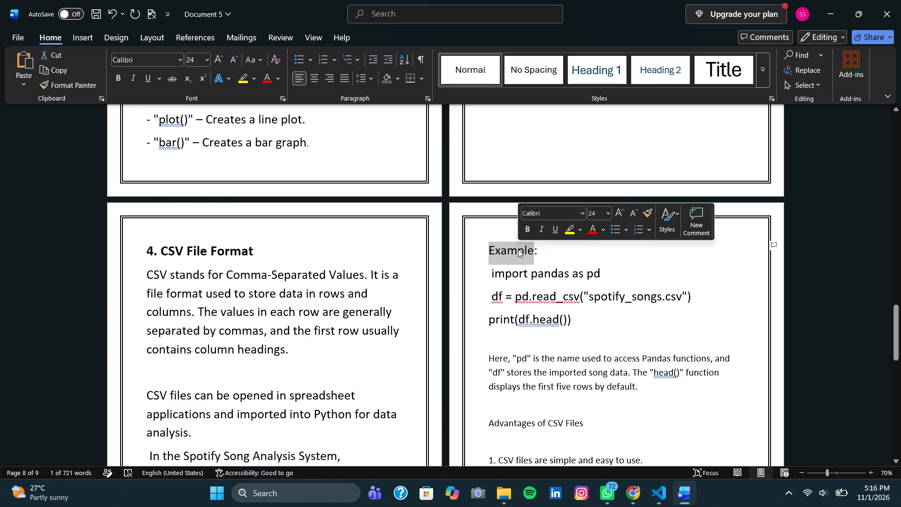
left_click(527, 229)
left_click(556, 226)
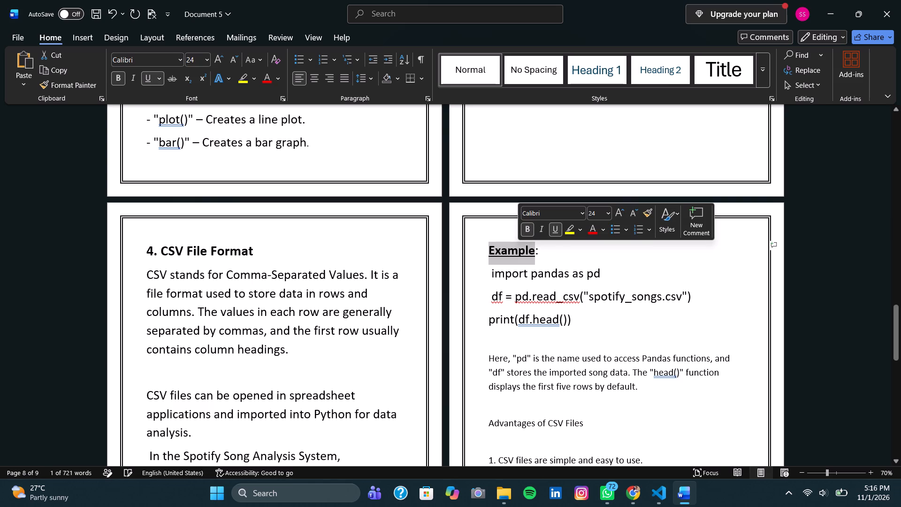
left_click(563, 269)
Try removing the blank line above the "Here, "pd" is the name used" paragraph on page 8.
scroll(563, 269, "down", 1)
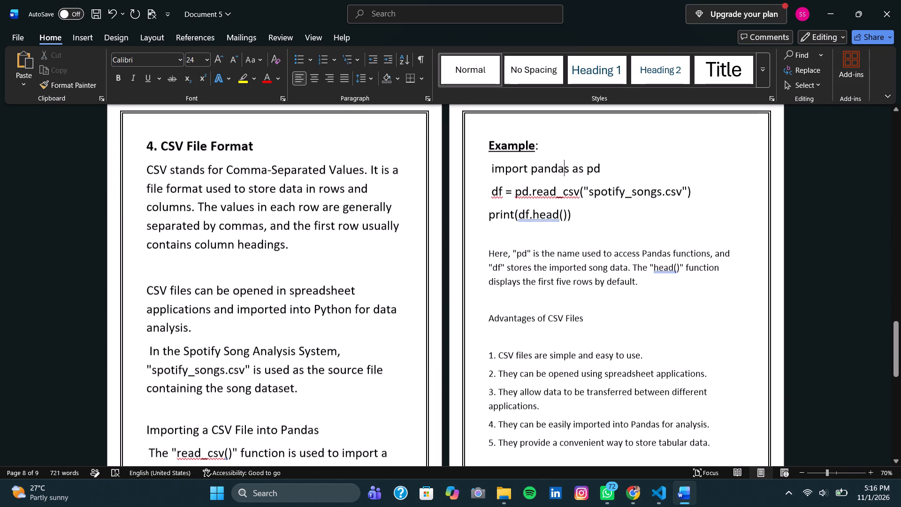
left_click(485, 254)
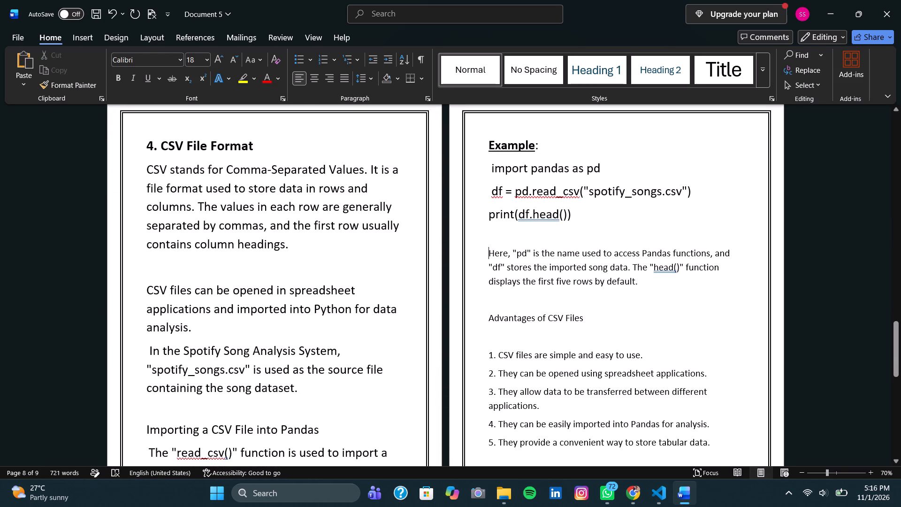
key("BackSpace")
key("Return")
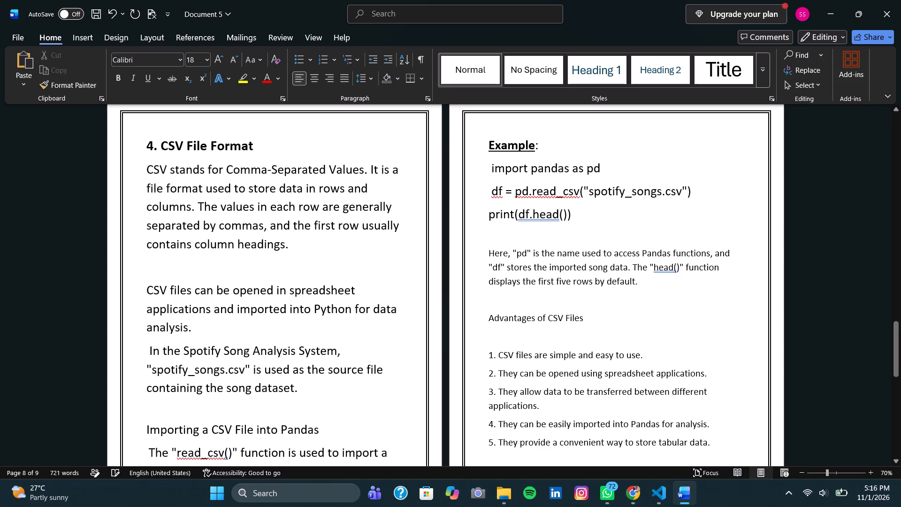
Set the "Here, "pd" is the name used to access Pandas functions" paragraph to font size 24.
left_click_drag(489, 251, 657, 296)
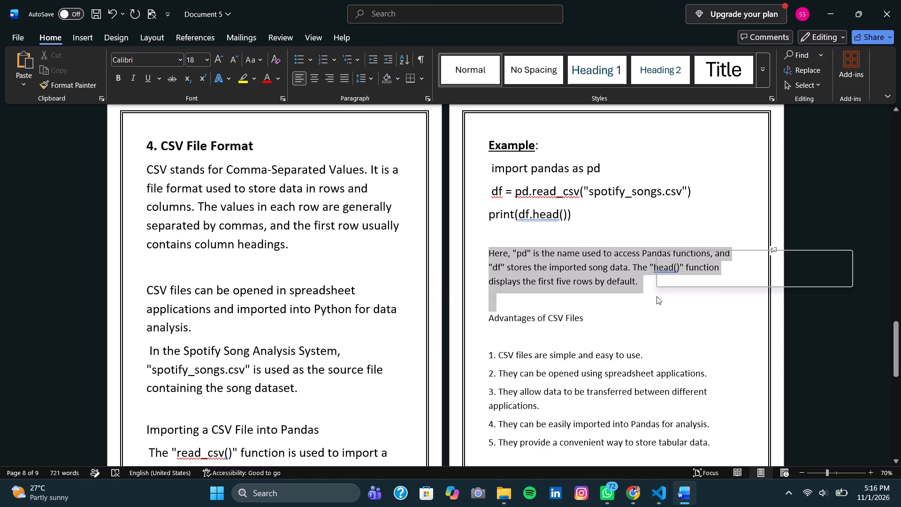
left_click(745, 261)
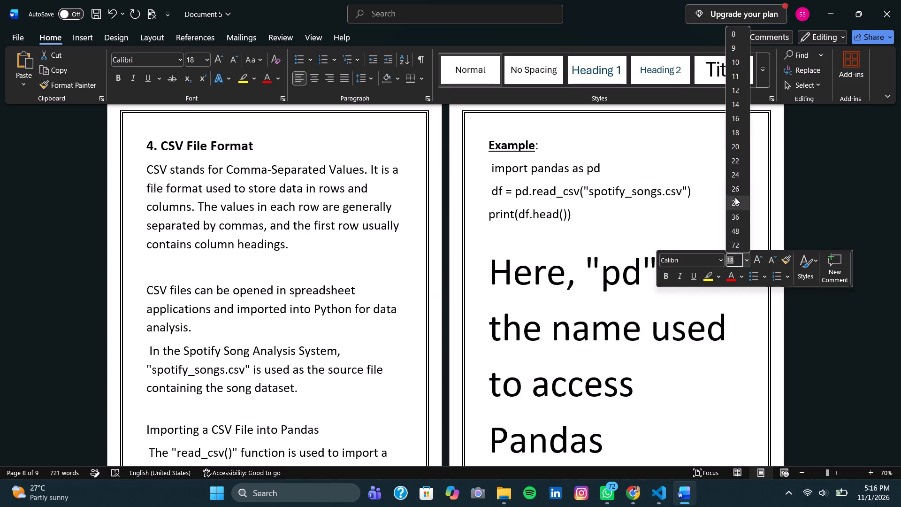
left_click(733, 178)
left_click(537, 281)
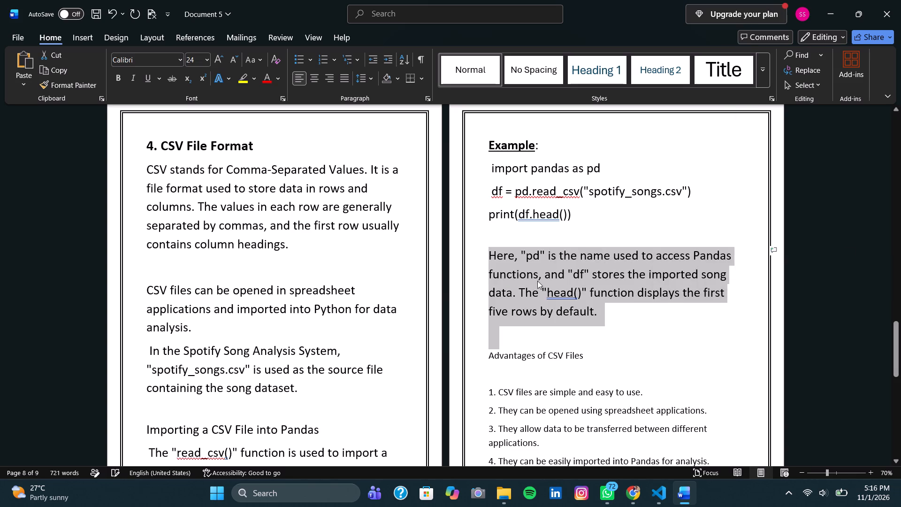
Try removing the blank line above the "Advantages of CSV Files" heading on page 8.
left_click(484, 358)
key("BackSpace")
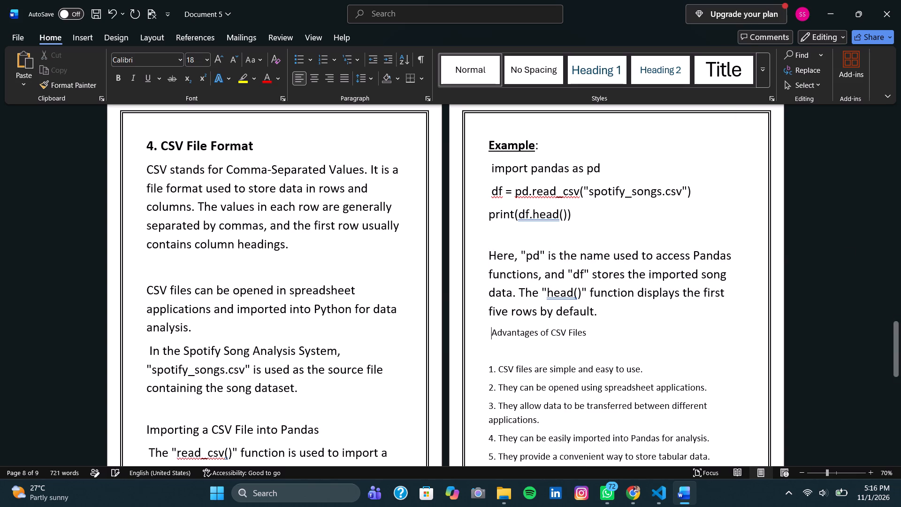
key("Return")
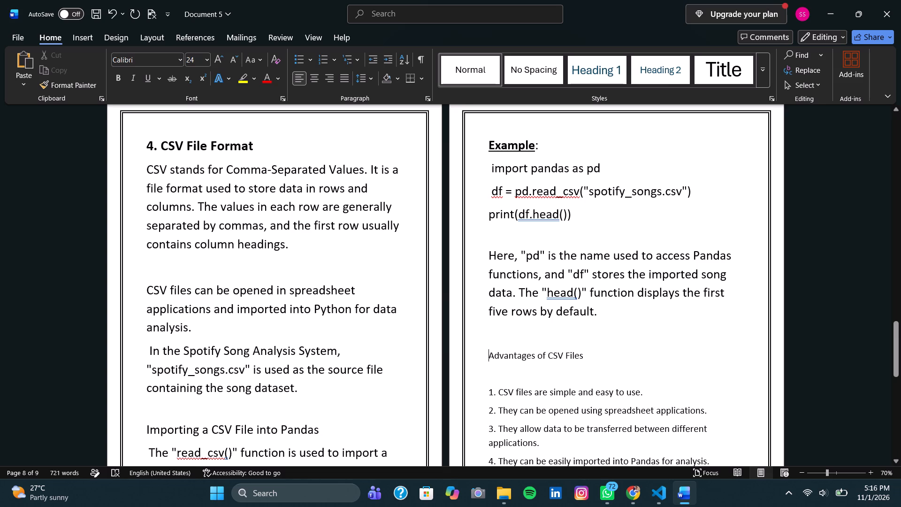
Set the "Advantages of CSV Files" heading on page 8 to font size 26 and make it bold.
scroll(511, 353, "down", 1)
left_click_drag(481, 310, 593, 311)
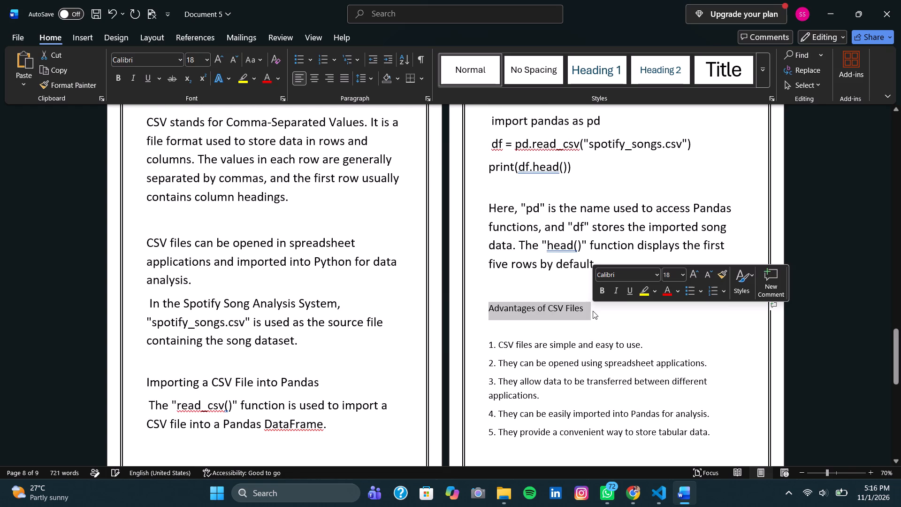
left_click(683, 277)
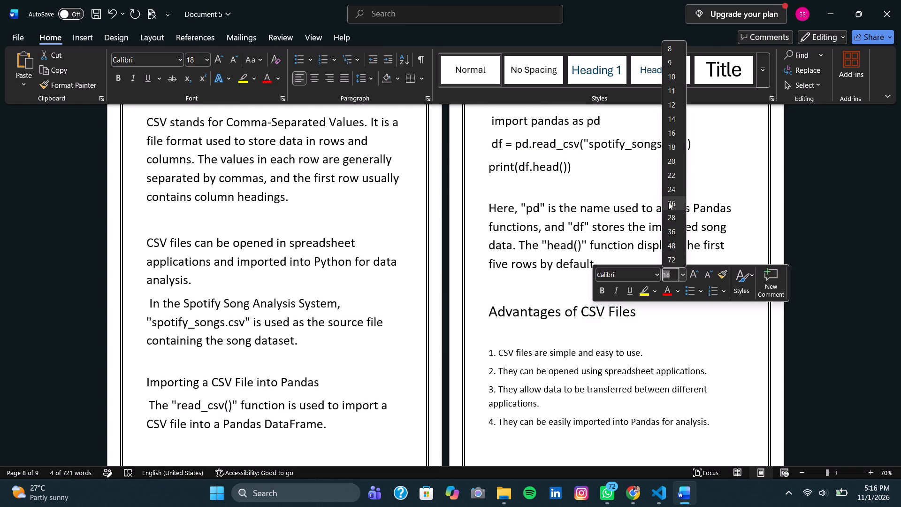
left_click(667, 207)
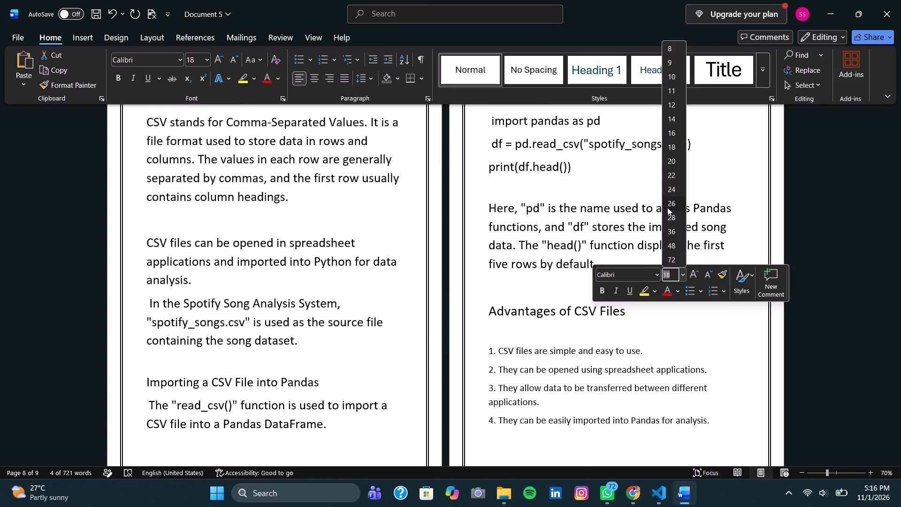
left_click(596, 296)
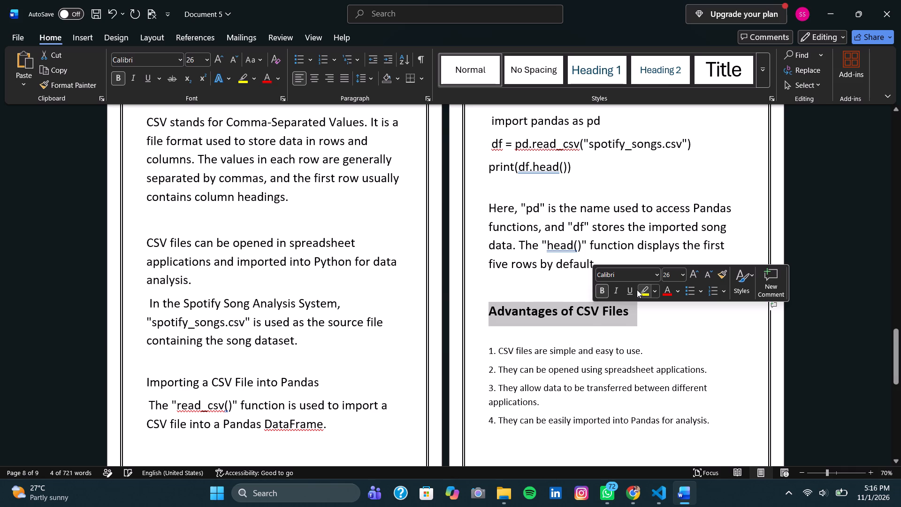
left_click(589, 321)
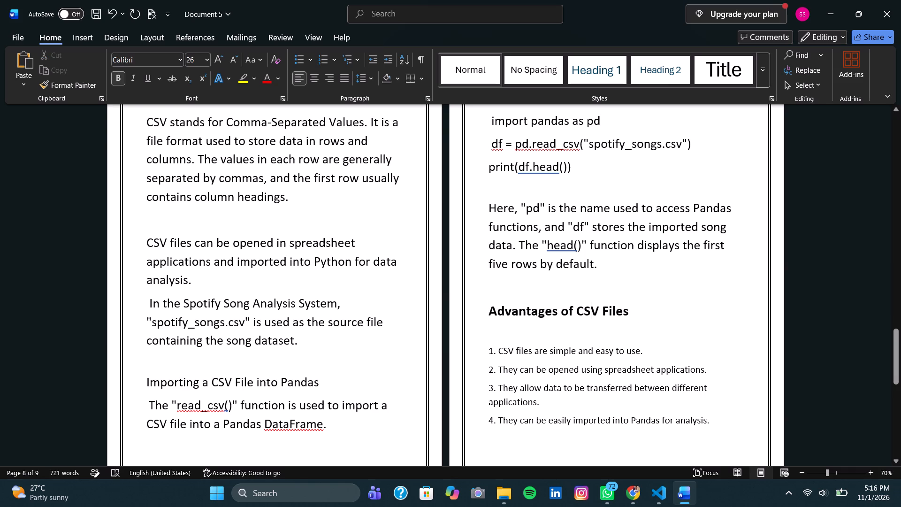
Remove the blank line between the "Advantages of CSV Files" heading and its first numbered point.
left_click(486, 349)
key("BackSpace")
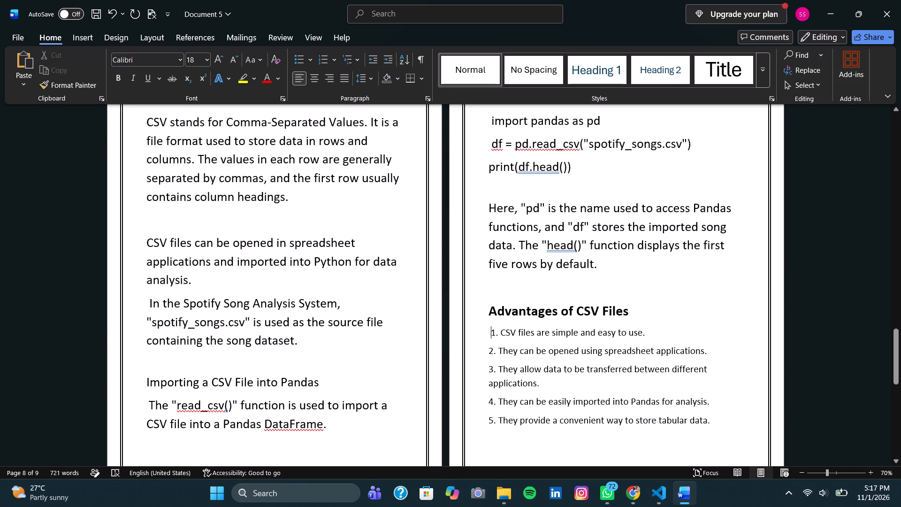
Set the five numbered points under "Advantages of CSV Files" to font size 24.
left_click_drag(489, 330, 702, 423)
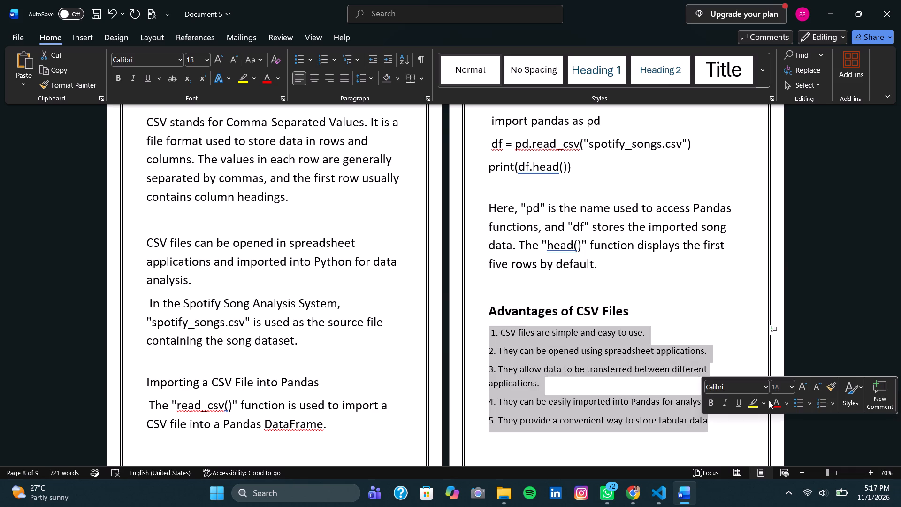
left_click(790, 388)
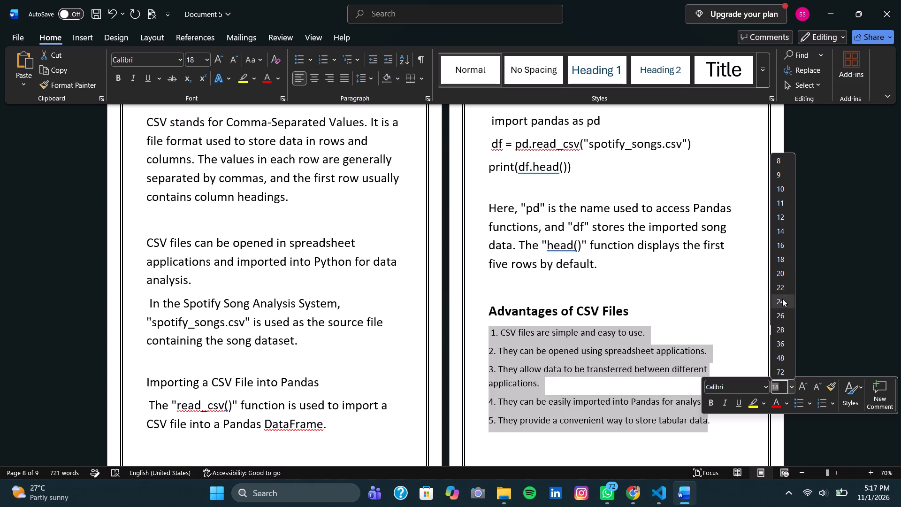
left_click(782, 299)
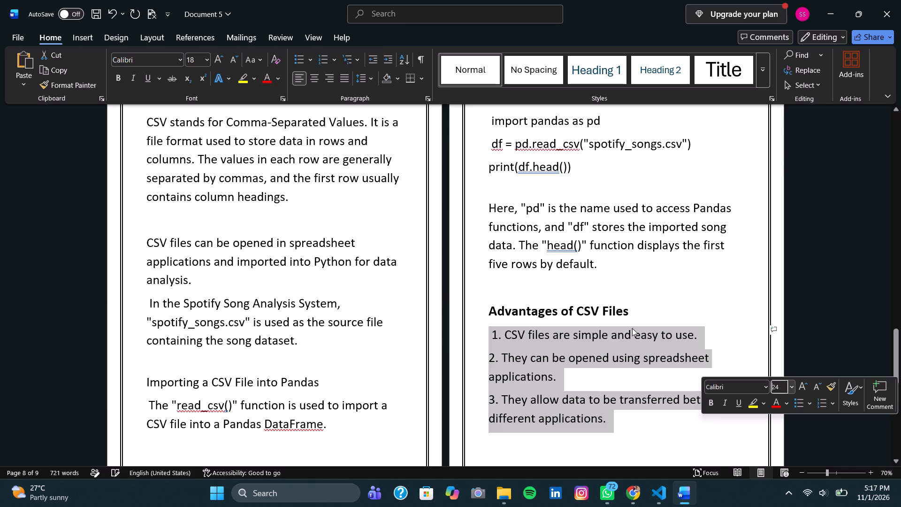
left_click(632, 328)
Set the "CSV files make it easy to store and import the song information" paragraph on page 9 to font size 24.
scroll(632, 328, "down", 3)
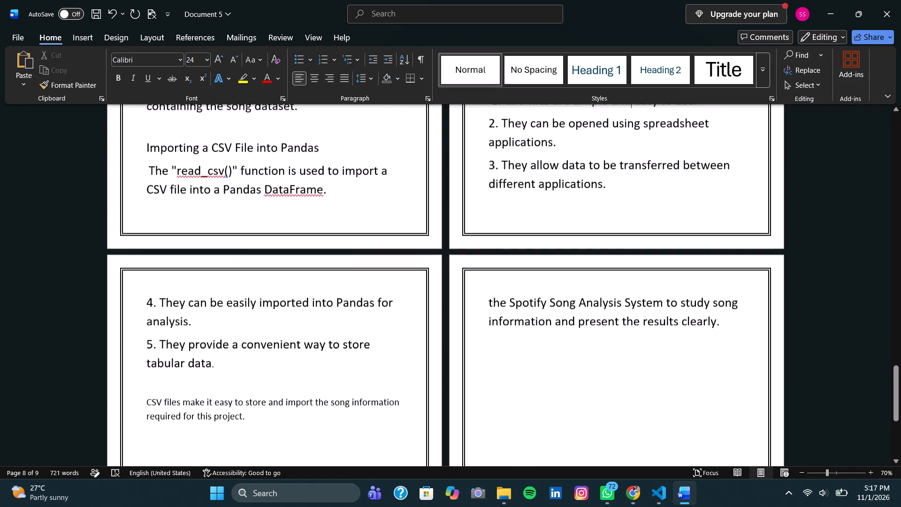
scroll(632, 328, "down", 2)
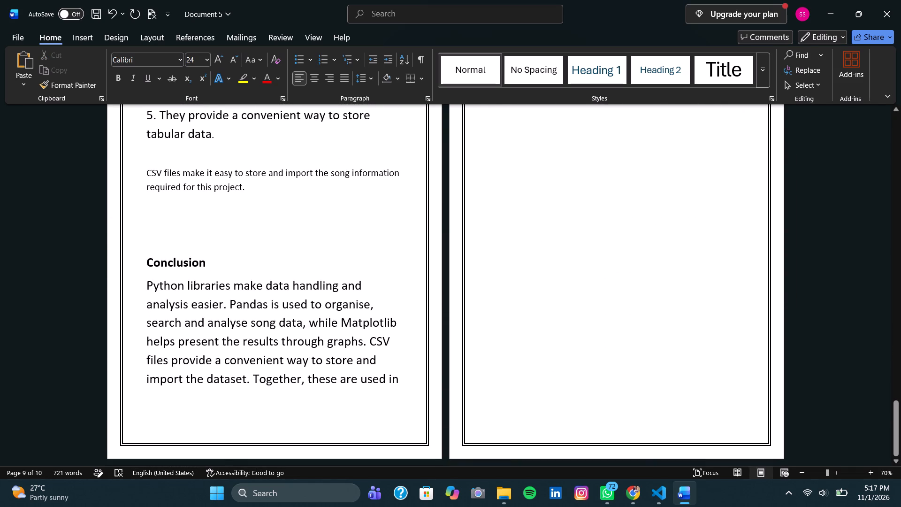
left_click_drag(146, 167, 265, 190)
left_click(353, 154)
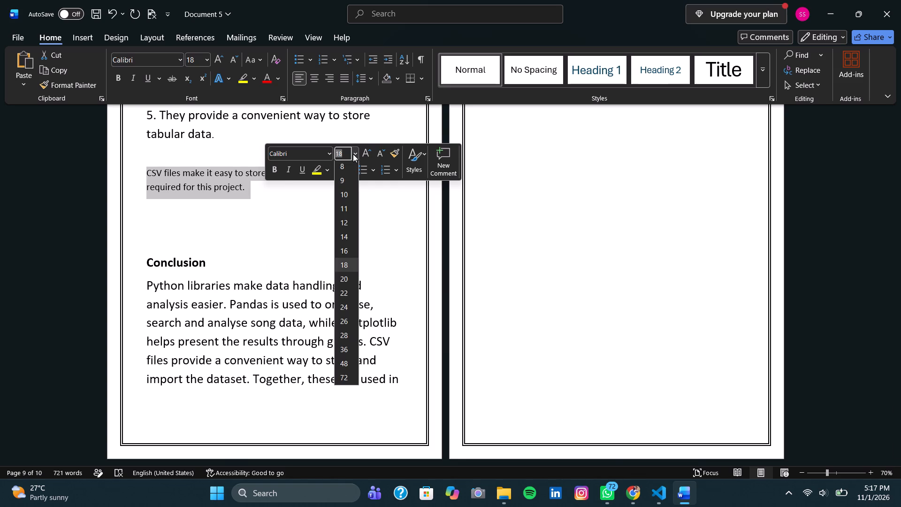
left_click(346, 307)
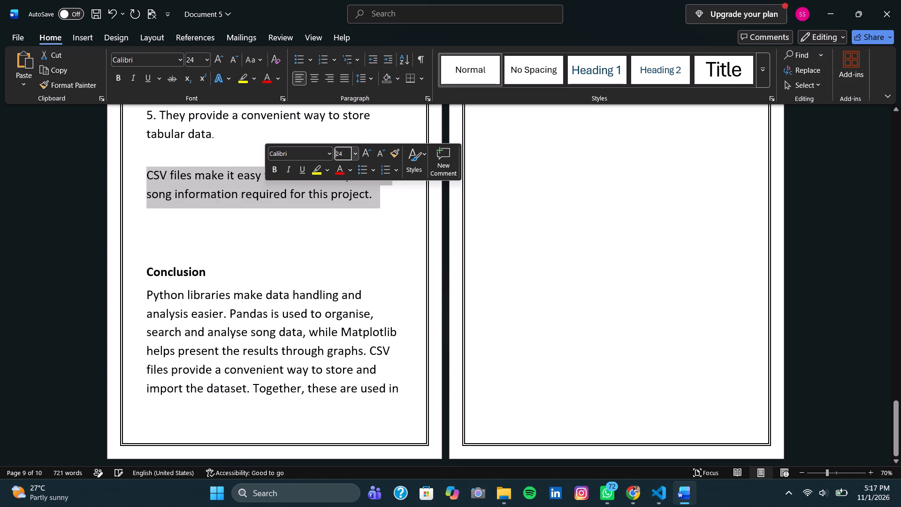
left_click(136, 159)
left_click(148, 164)
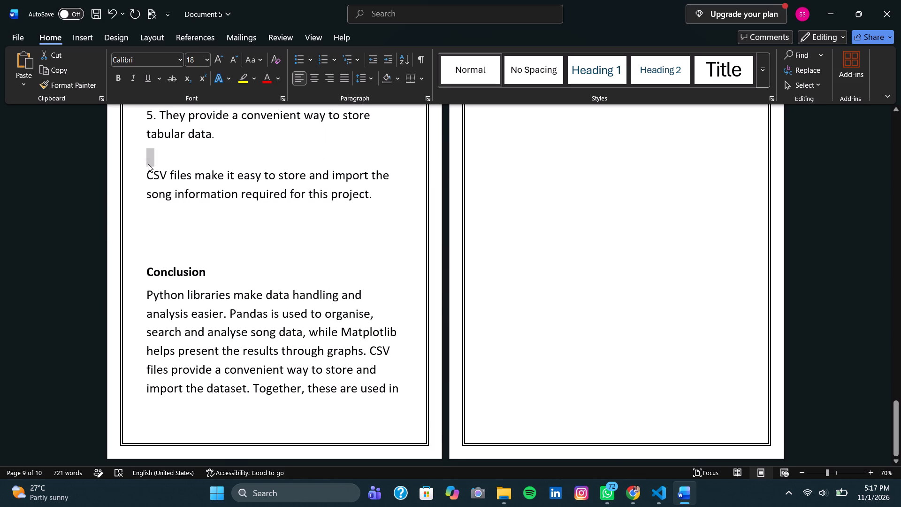
Remove two of the blank lines above the "Conclusion" heading on page 9.
left_click(148, 261)
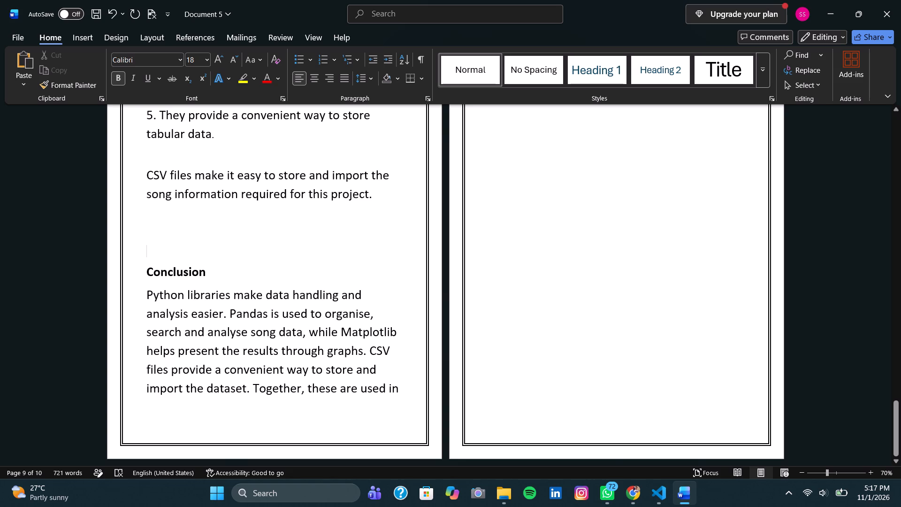
left_click(148, 266)
key("BackSpace")
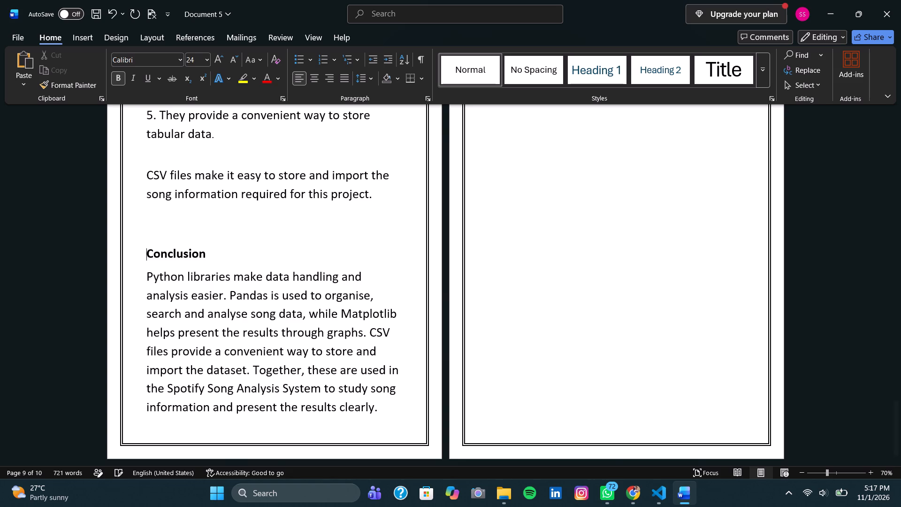
key("BackSpace")
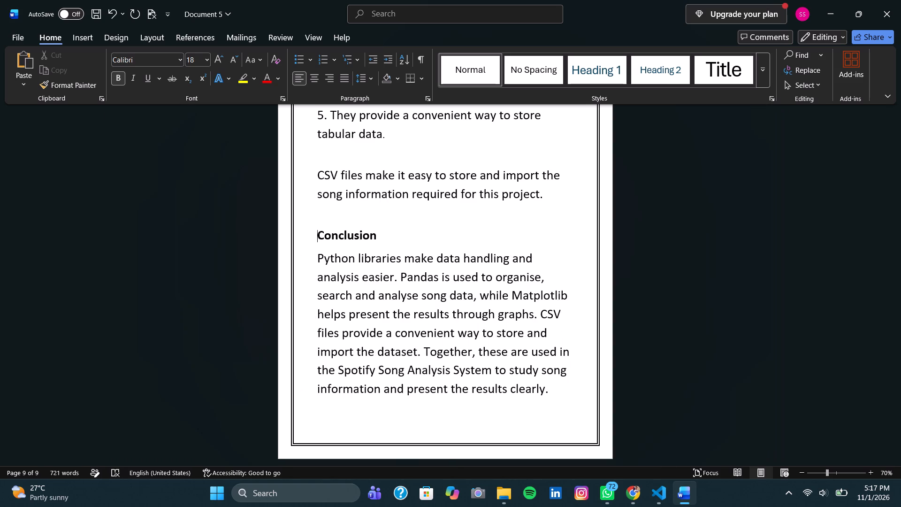
Set the "Conclusion" heading on page 9 to font size 28.
left_click_drag(315, 231, 382, 232)
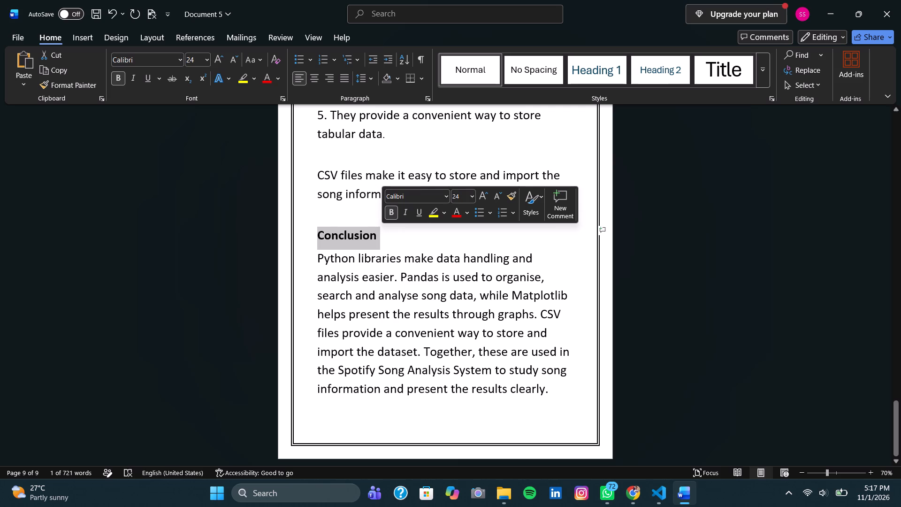
left_click(474, 194)
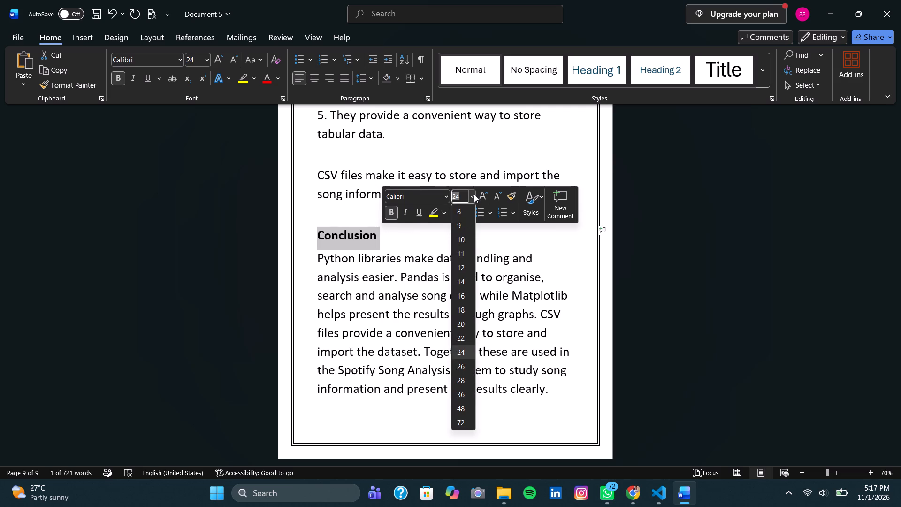
left_click(462, 385)
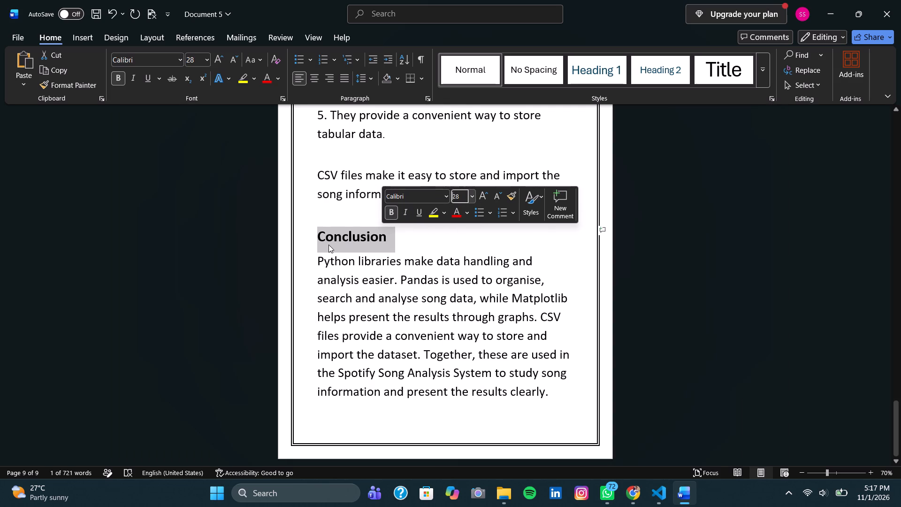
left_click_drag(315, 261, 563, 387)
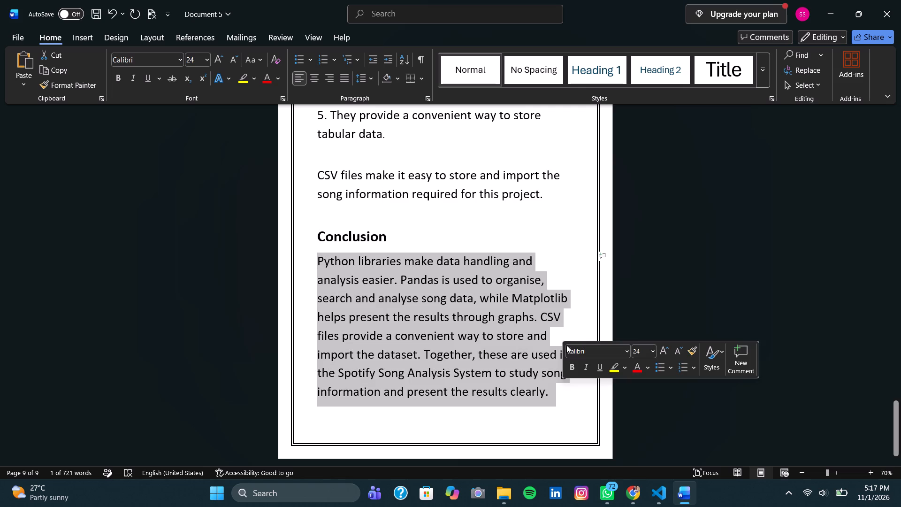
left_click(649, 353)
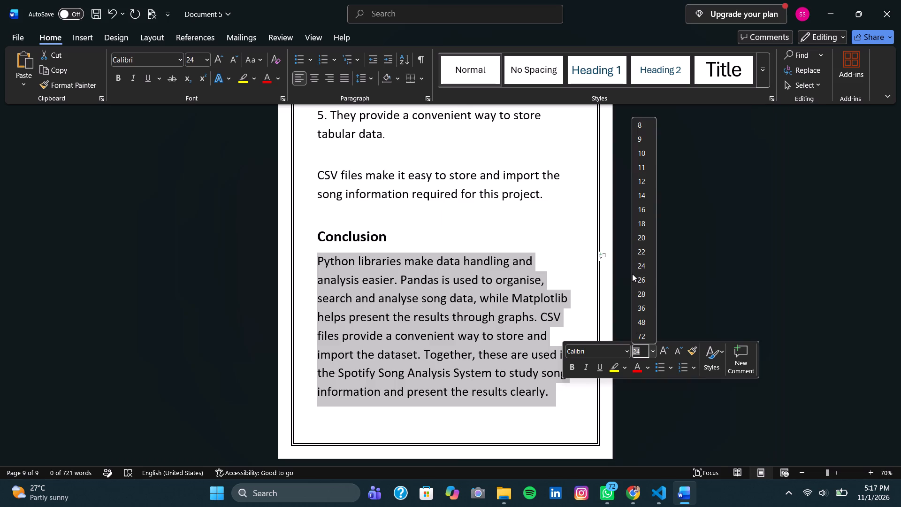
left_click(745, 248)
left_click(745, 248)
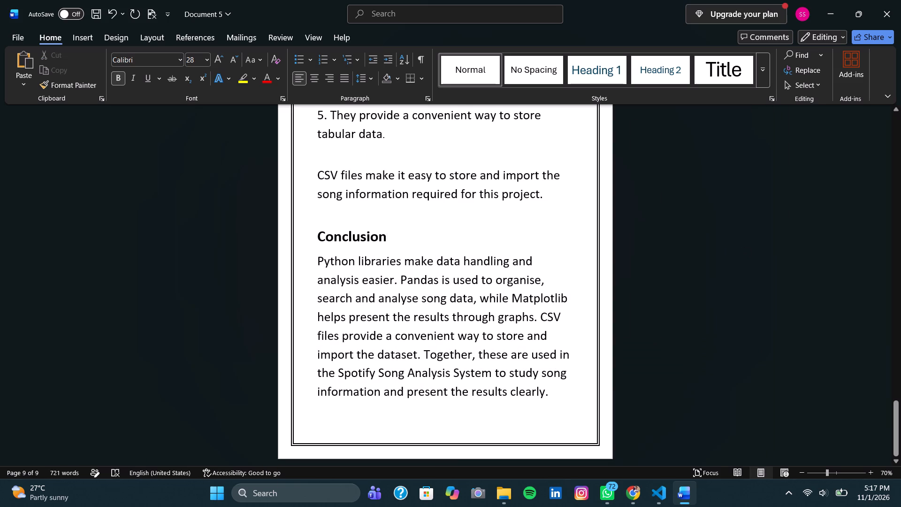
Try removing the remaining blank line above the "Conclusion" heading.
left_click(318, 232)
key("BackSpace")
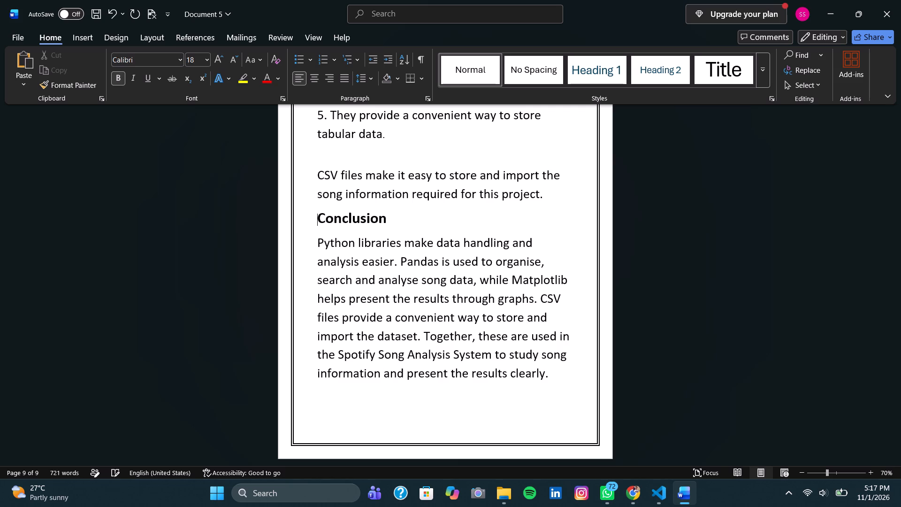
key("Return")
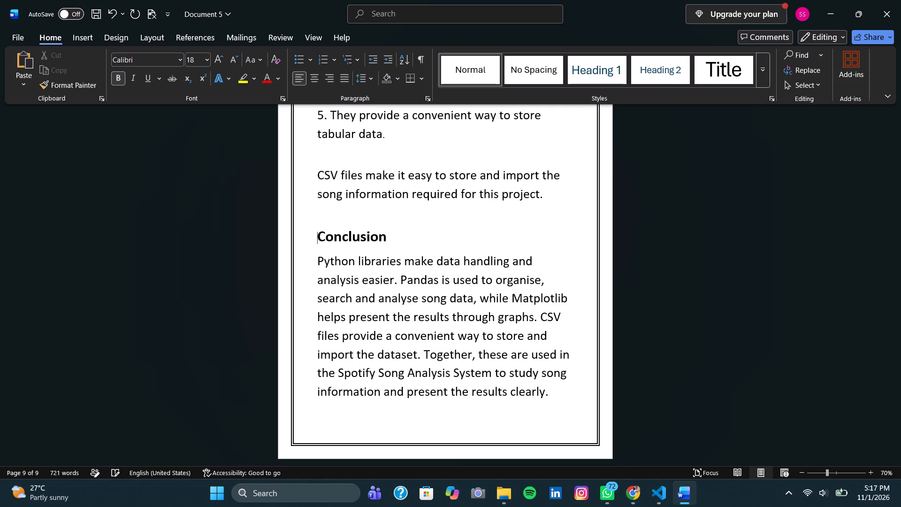
Delete the number "1." from the start of the "Python Libraries" heading on page 1.
left_click(318, 169)
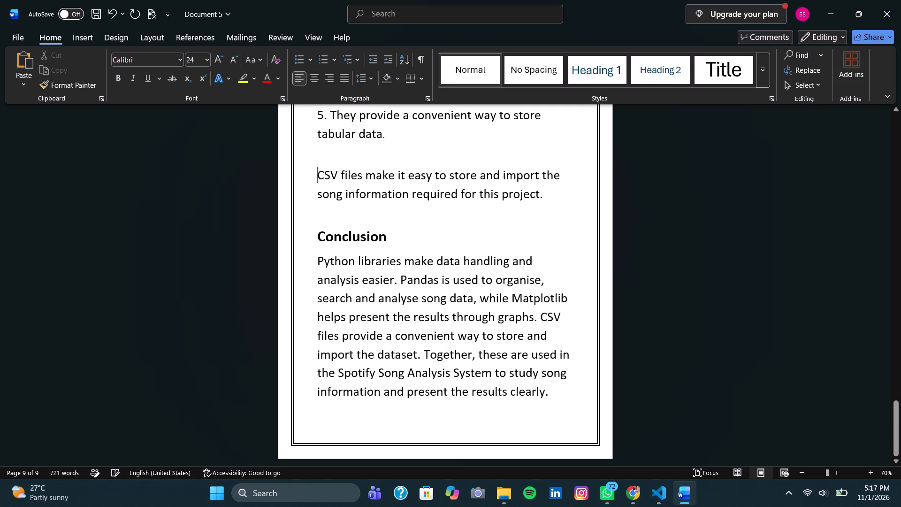
scroll(366, 161, "up", 3)
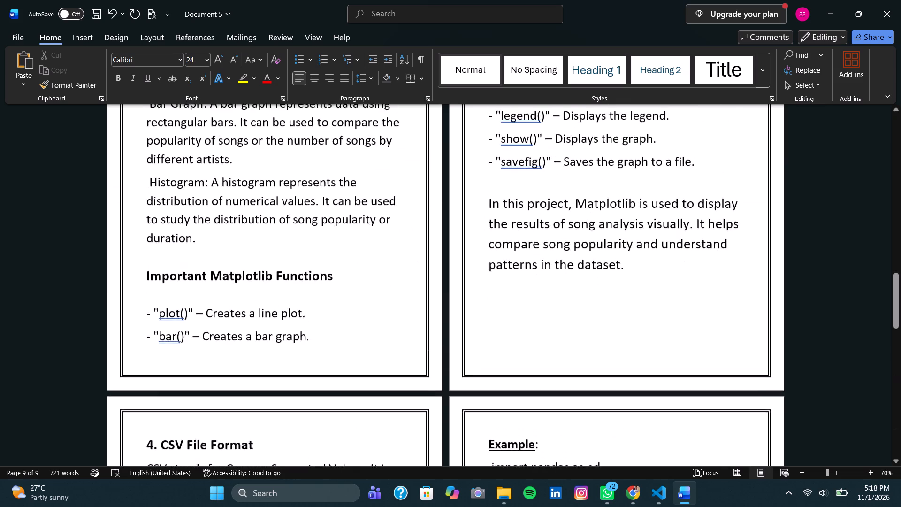
scroll(366, 161, "up", 20)
left_click(366, 161)
scroll(366, 161, "up", 3)
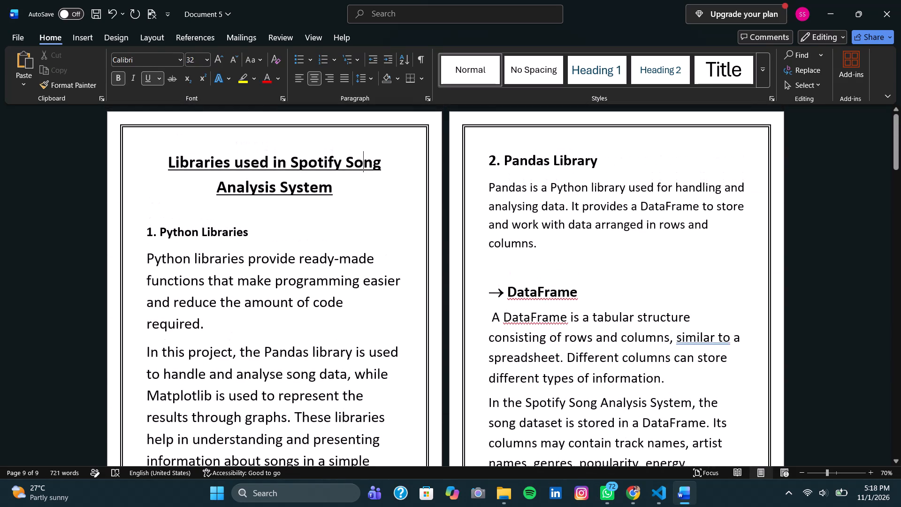
triple_click(174, 238)
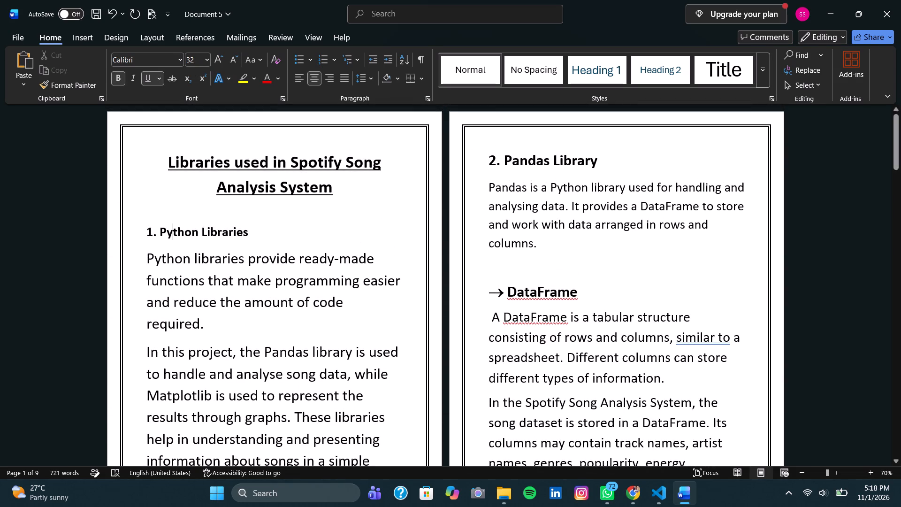
left_click(174, 238)
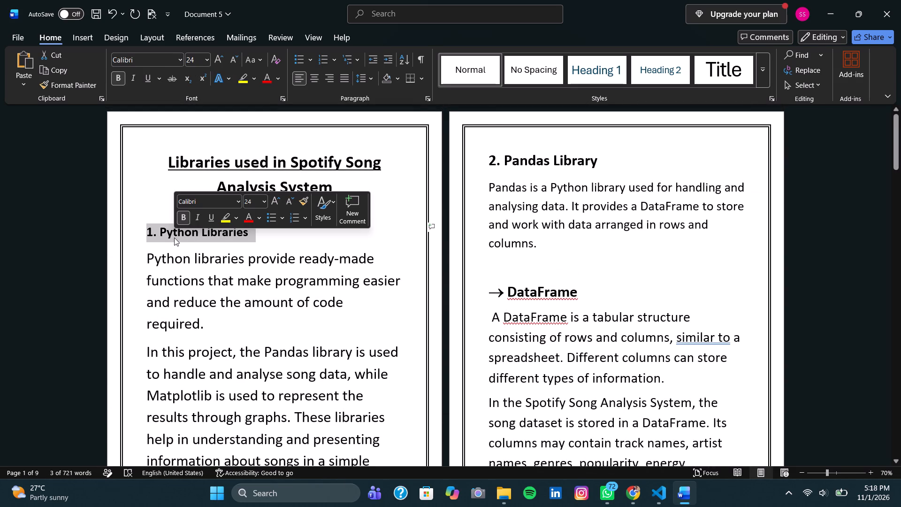
scroll(167, 296, "down", 1)
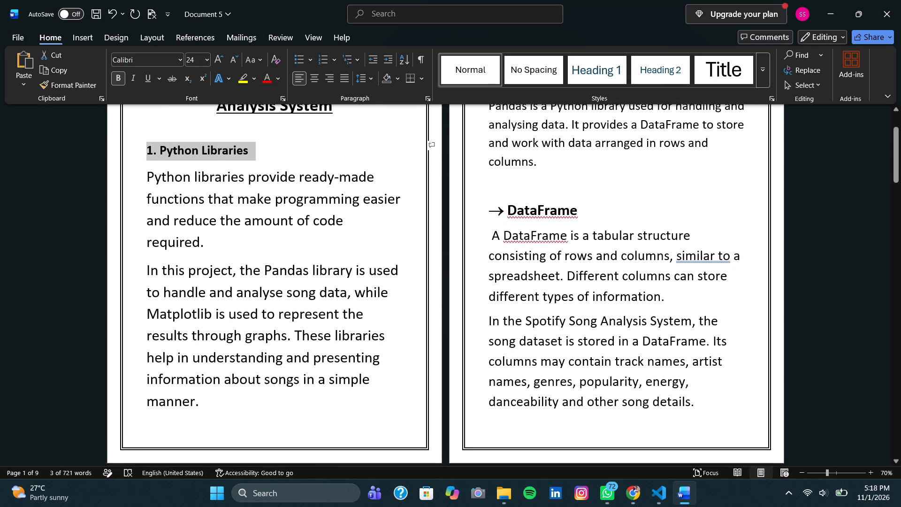
scroll(167, 296, "down", 2)
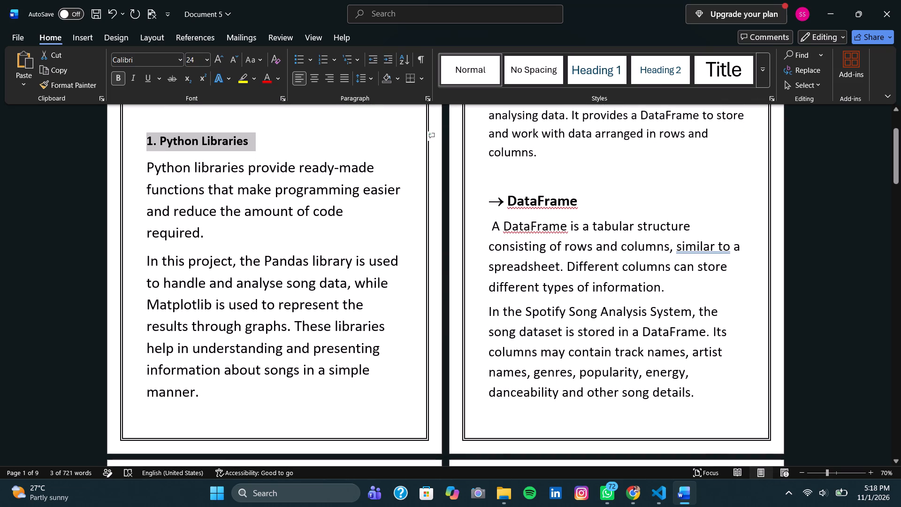
scroll(167, 296, "down", 2)
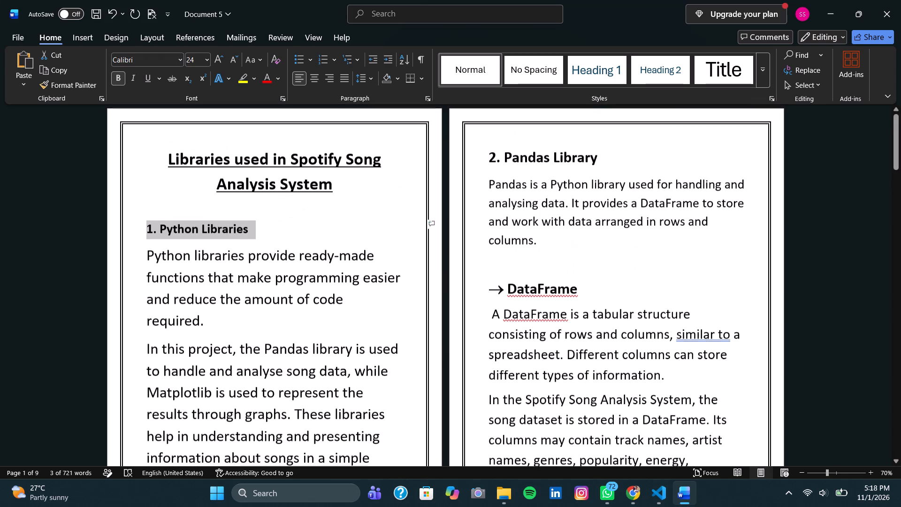
scroll(167, 296, "down", 2)
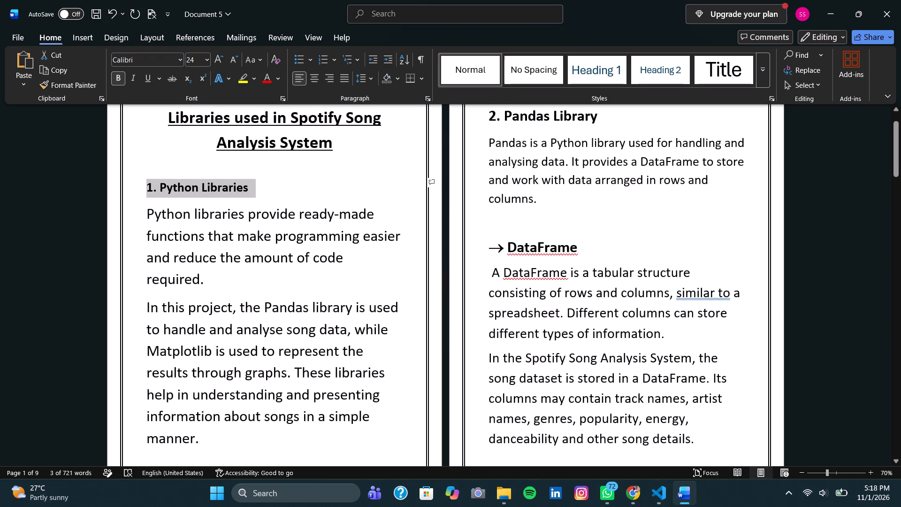
scroll(167, 296, "down", 1)
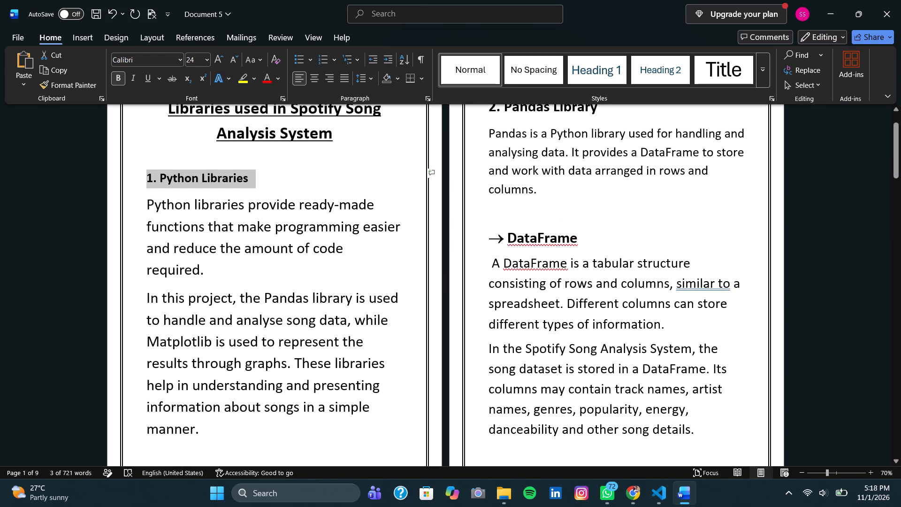
left_click(156, 175)
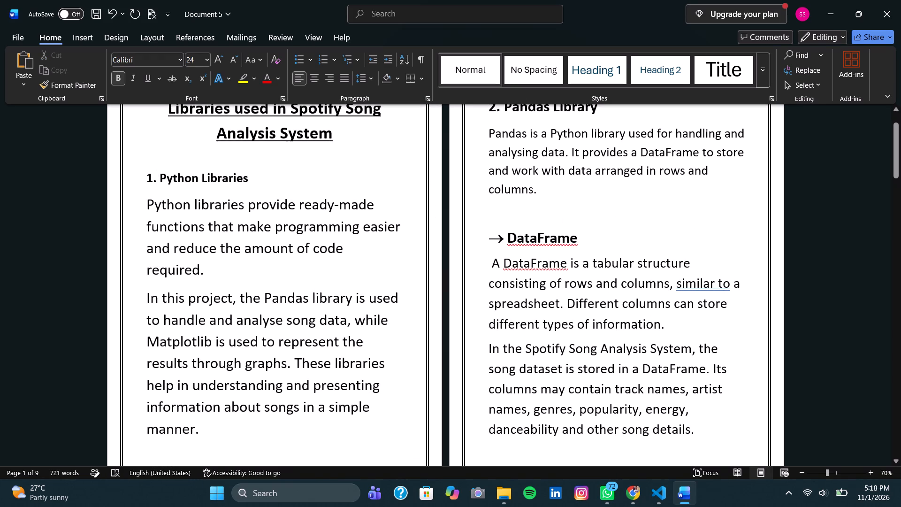
key("BackSpace")
key("BackSpace")
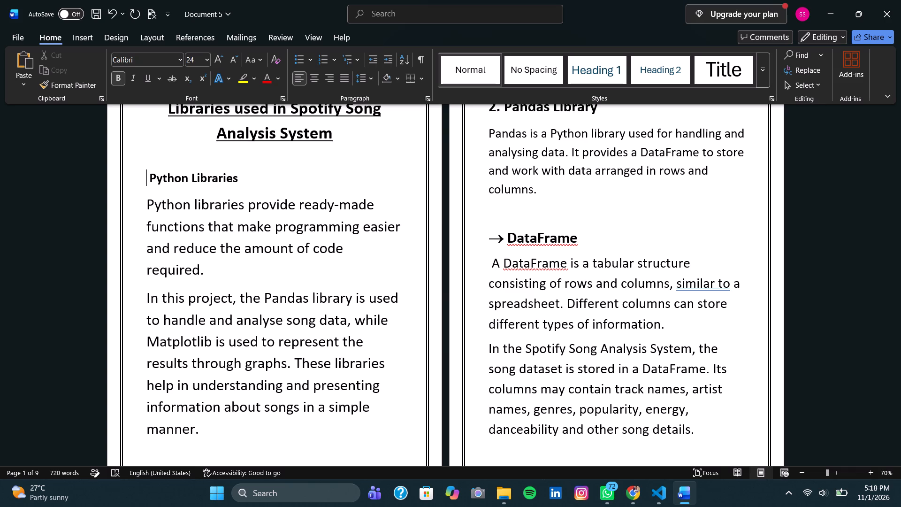
Underline the "Python Libraries" heading on page 1 and add a colon at its end.
triple_click(195, 179)
left_click(195, 179)
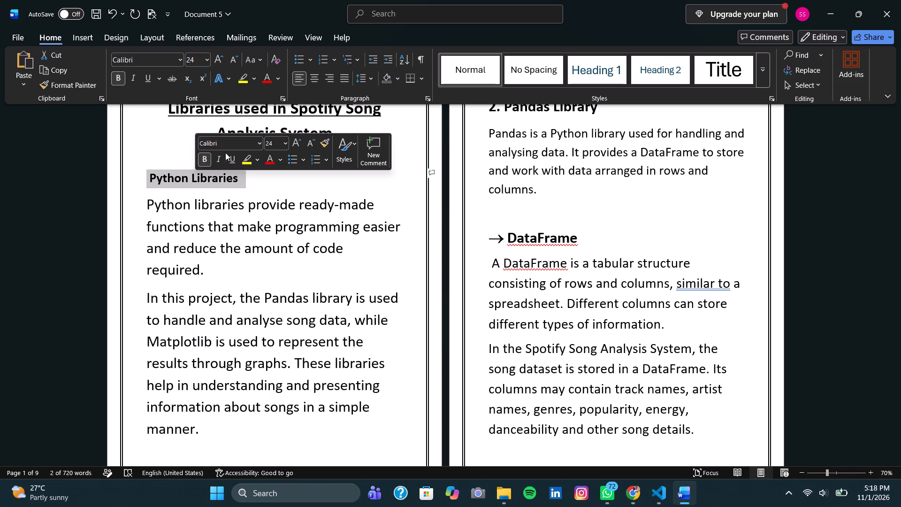
left_click(234, 158)
left_click(258, 179)
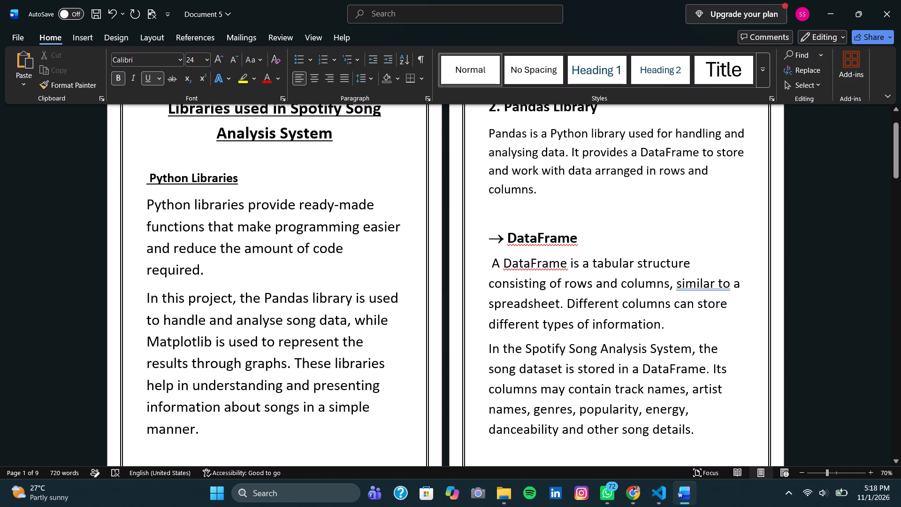
key("shift+colon")
Review the headings, text sizes and spacing from page 1 through the Pandas functions and Matplotlib sections.
scroll(253, 268, "left", 1)
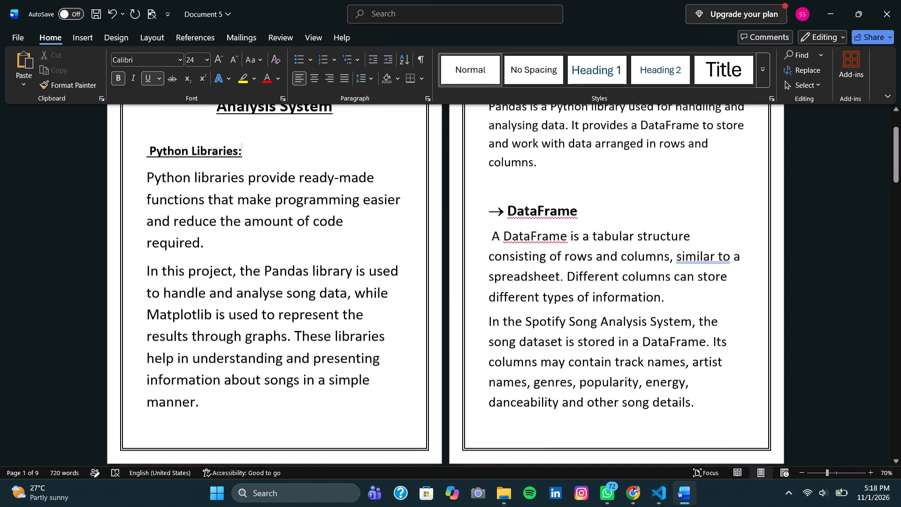
scroll(253, 268, "left", 4)
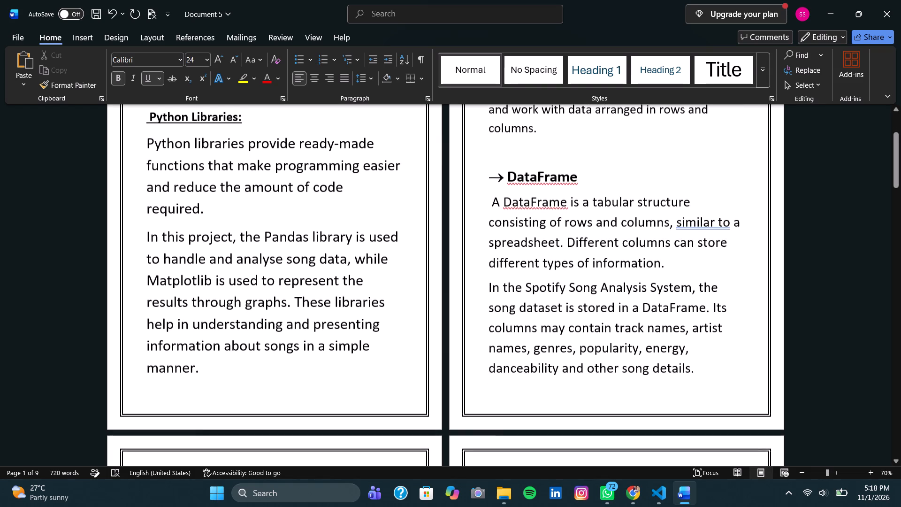
scroll(253, 268, "left", 1)
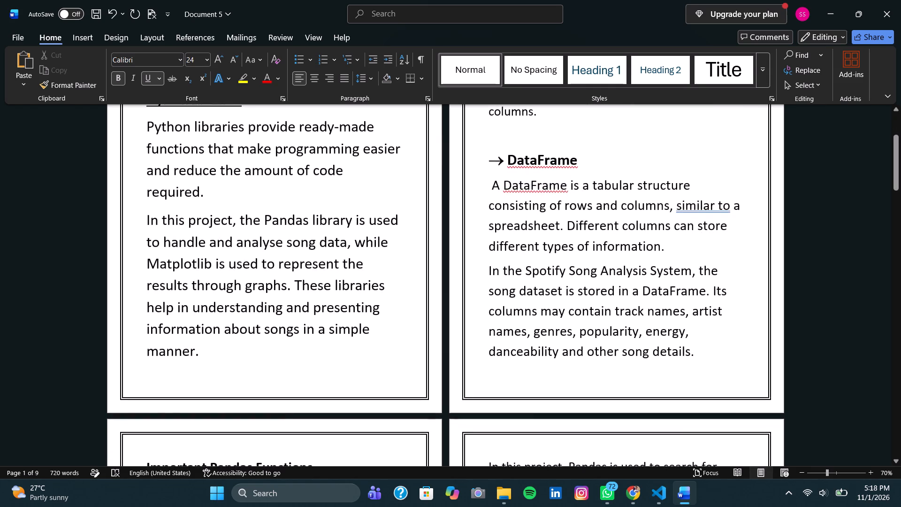
scroll(253, 268, "left", 1)
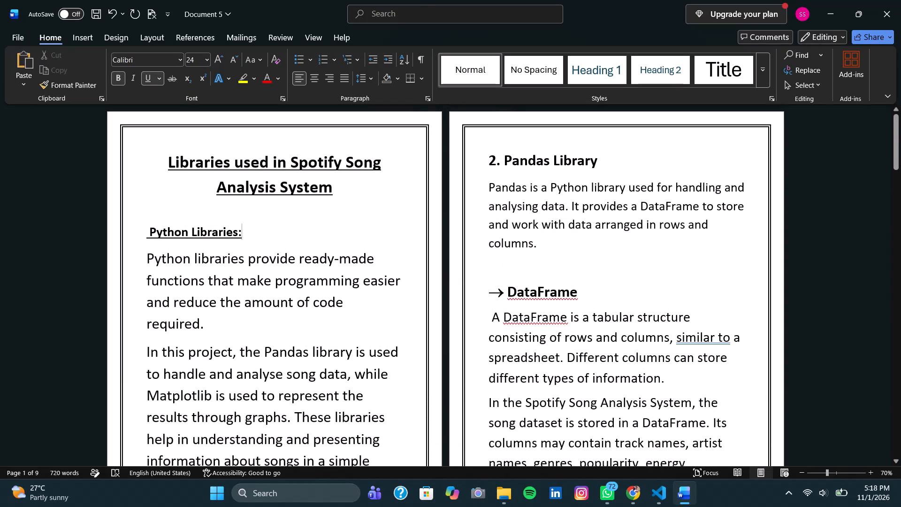
scroll(520, 214, "down", 1)
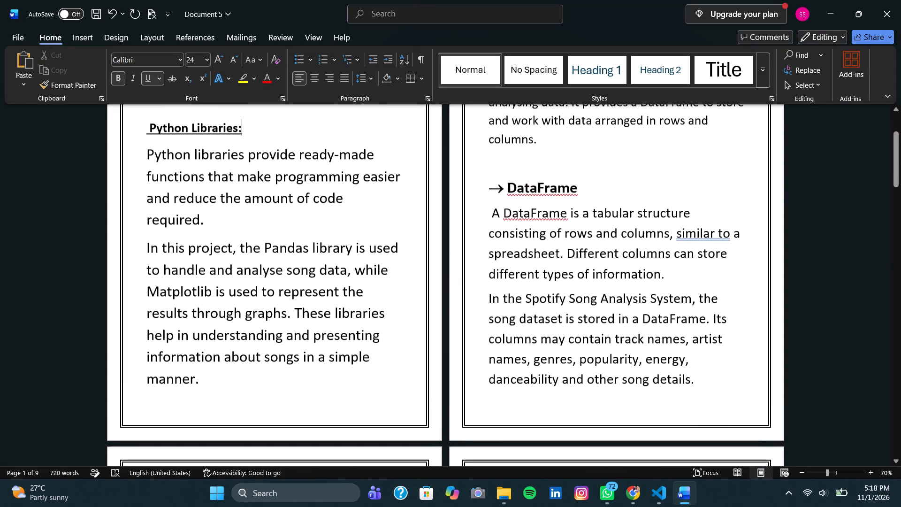
scroll(532, 261, "down", 1)
scroll(532, 261, "up", 1)
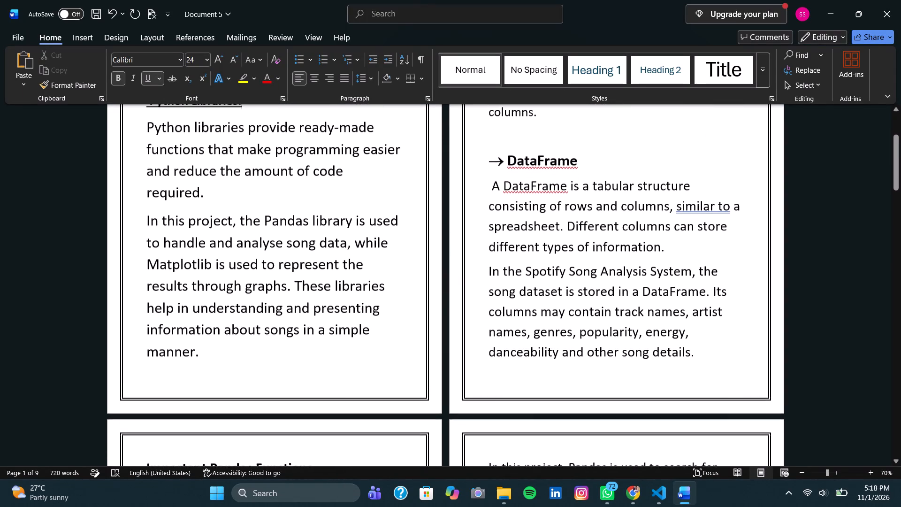
scroll(532, 261, "up", 1)
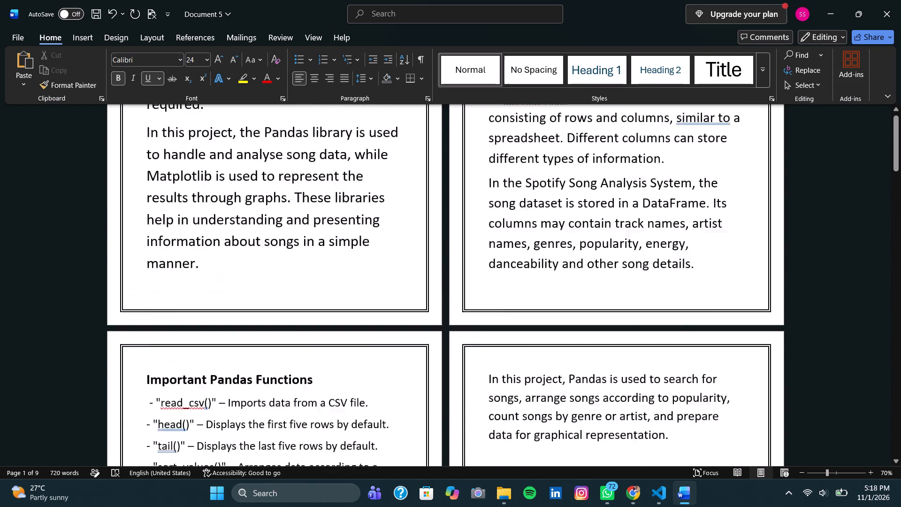
scroll(532, 261, "up", 1)
scroll(532, 261, "down", 1)
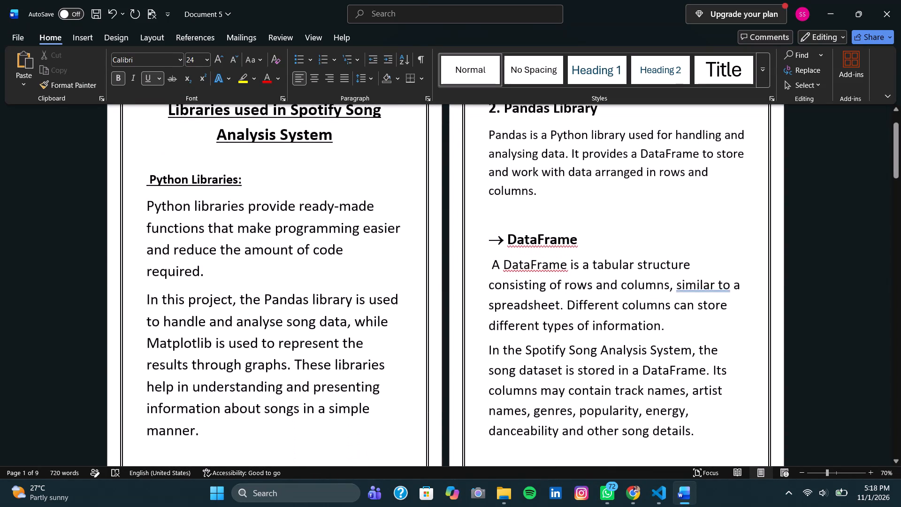
scroll(532, 261, "down", 1)
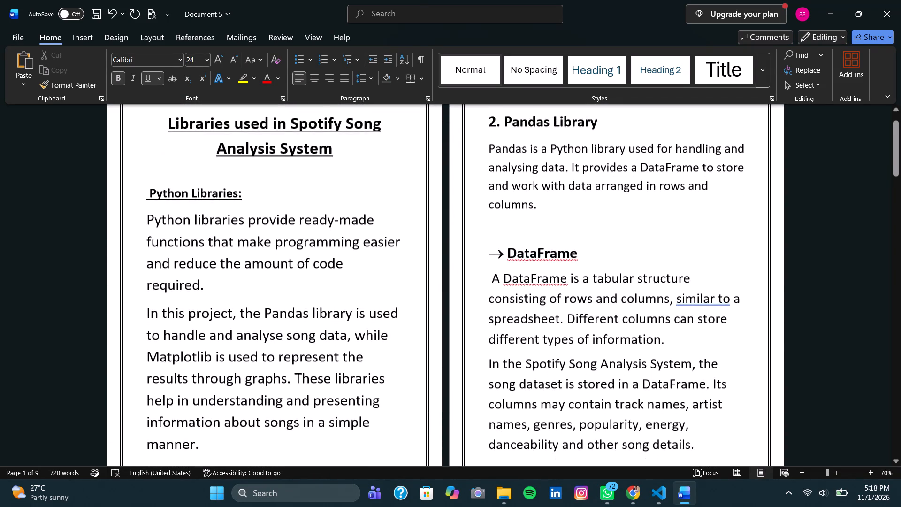
scroll(532, 261, "down", 1)
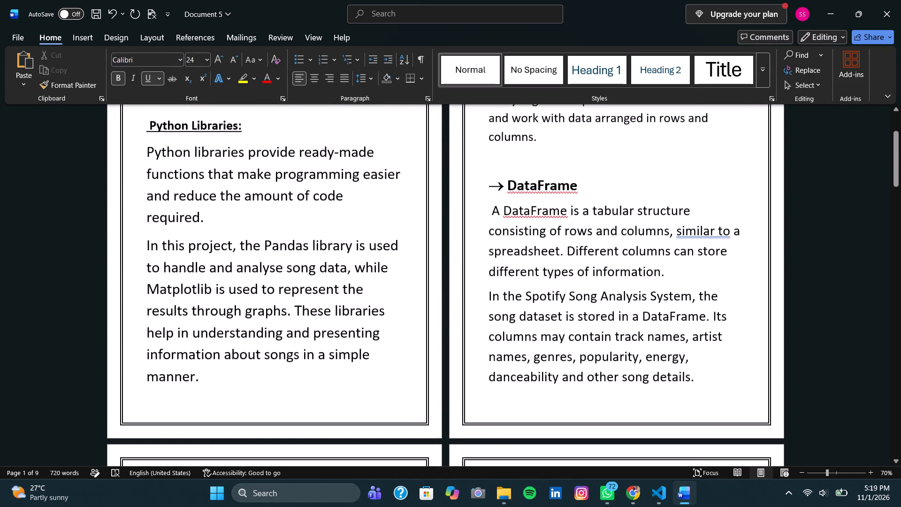
scroll(532, 261, "up", 2)
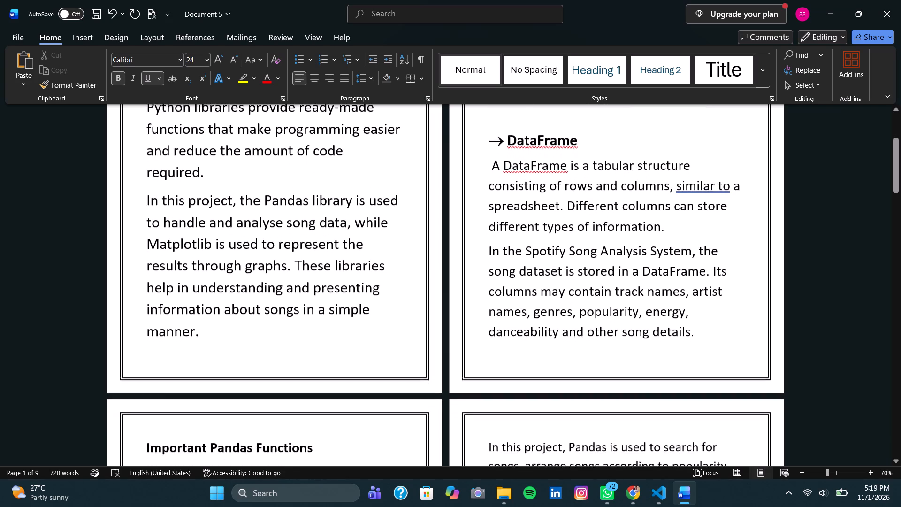
scroll(532, 261, "up", 1)
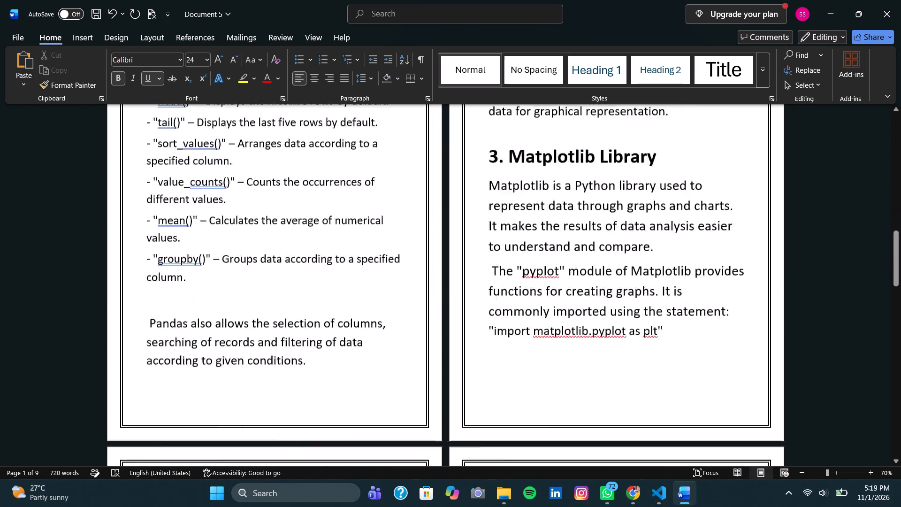
scroll(532, 261, "up", 1)
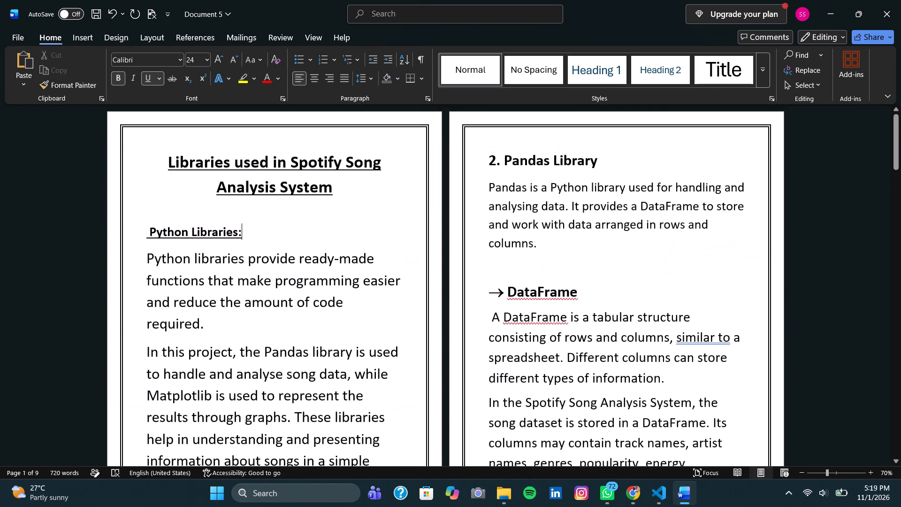
scroll(532, 261, "down", 1)
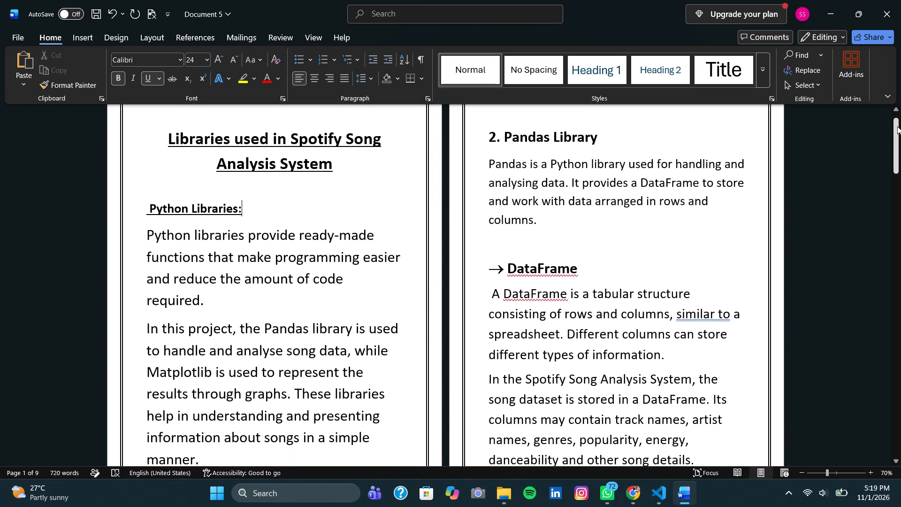
left_click_drag(894, 130, 896, 138)
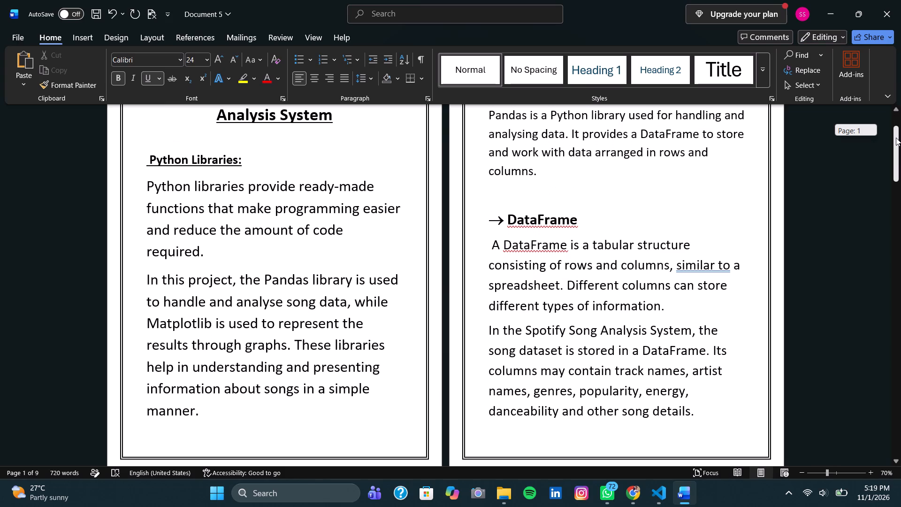
left_click_drag(896, 138, 896, 146)
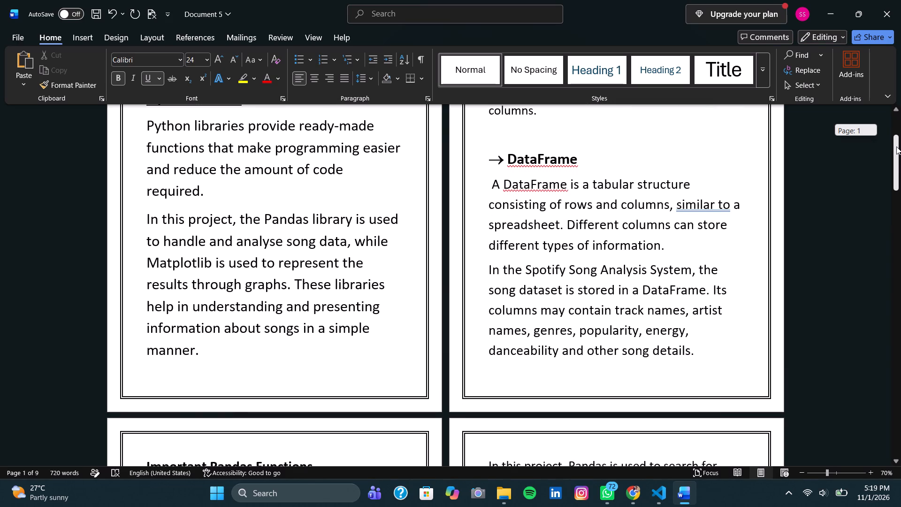
left_click_drag(896, 146, 892, 161)
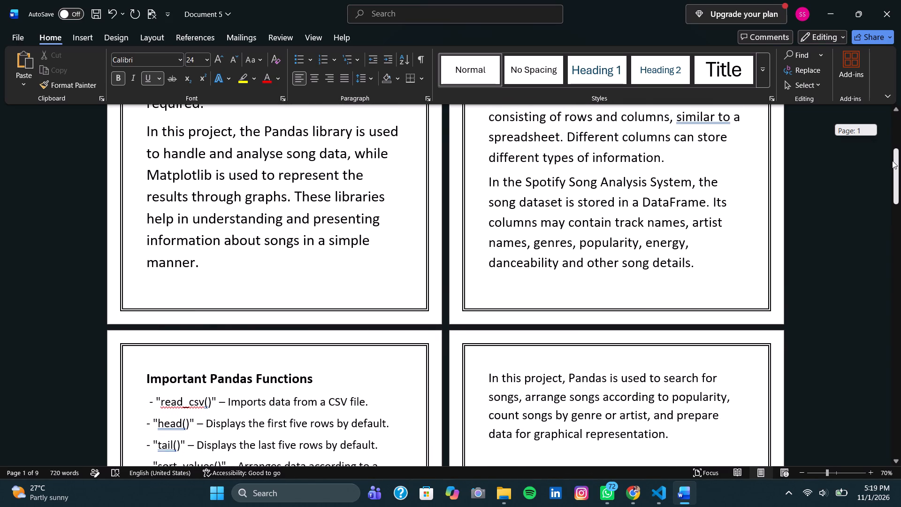
left_click_drag(892, 161, 886, 180)
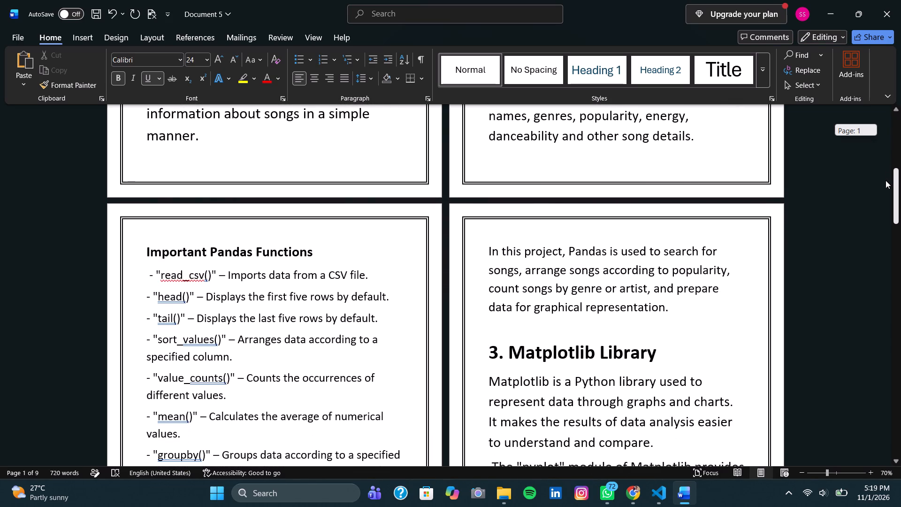
left_click_drag(886, 180, 886, 185)
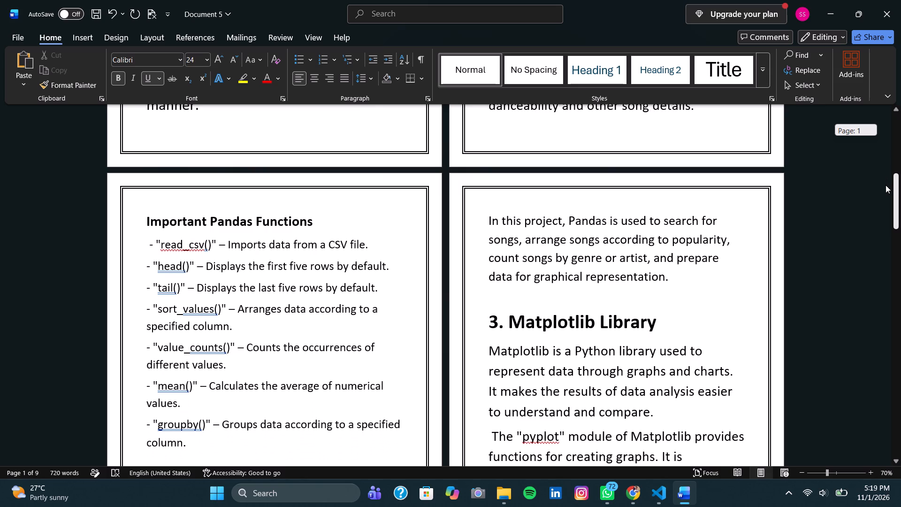
left_click_drag(886, 185, 886, 194)
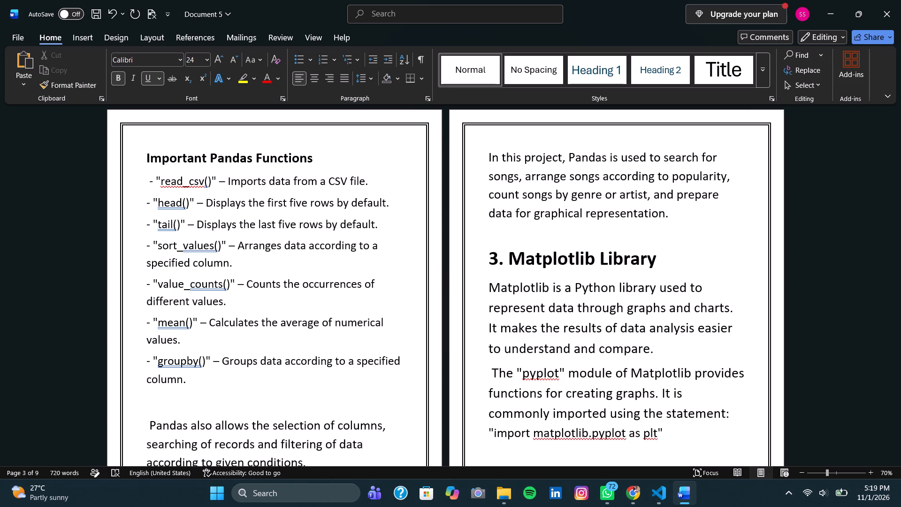
left_click_drag(159, 180, 178, 226)
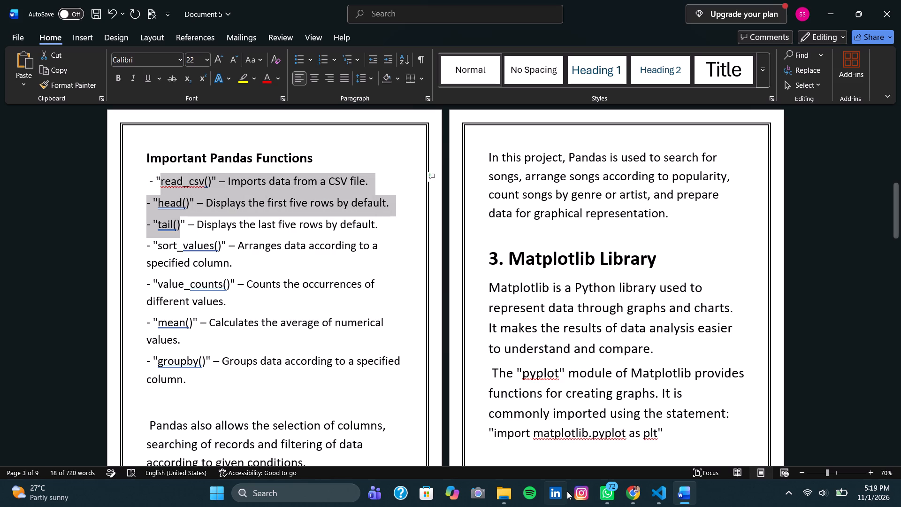
left_click(636, 503)
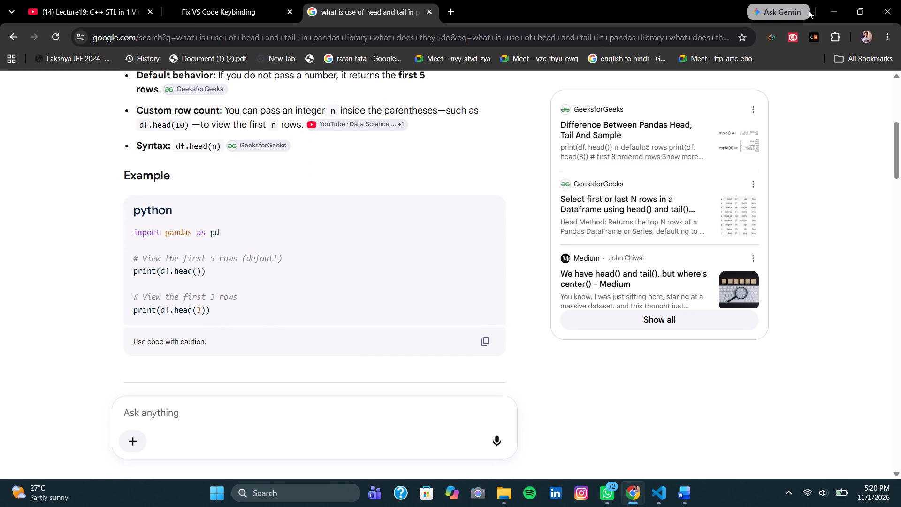
left_click(839, 0)
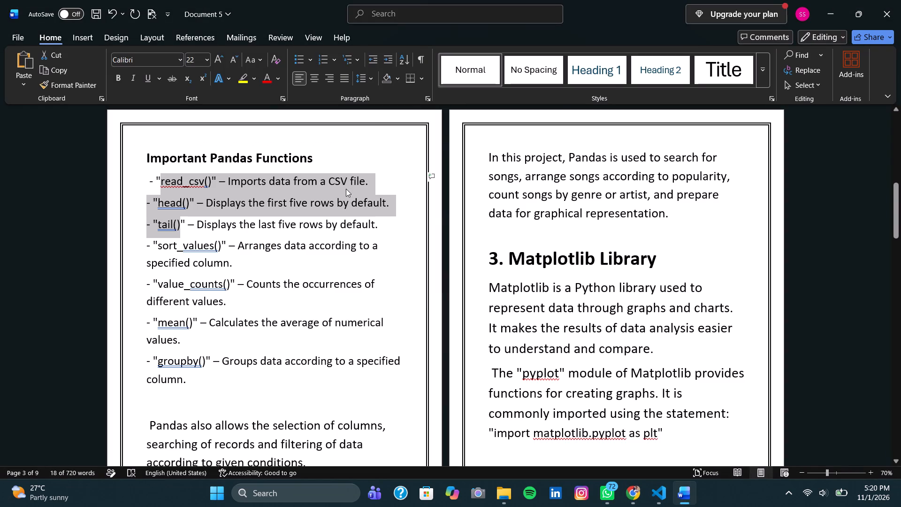
Replace the hyphen before "read_csv()" under "Important Pandas Functions" in the Word document with an arrow bullet.
left_click(336, 212)
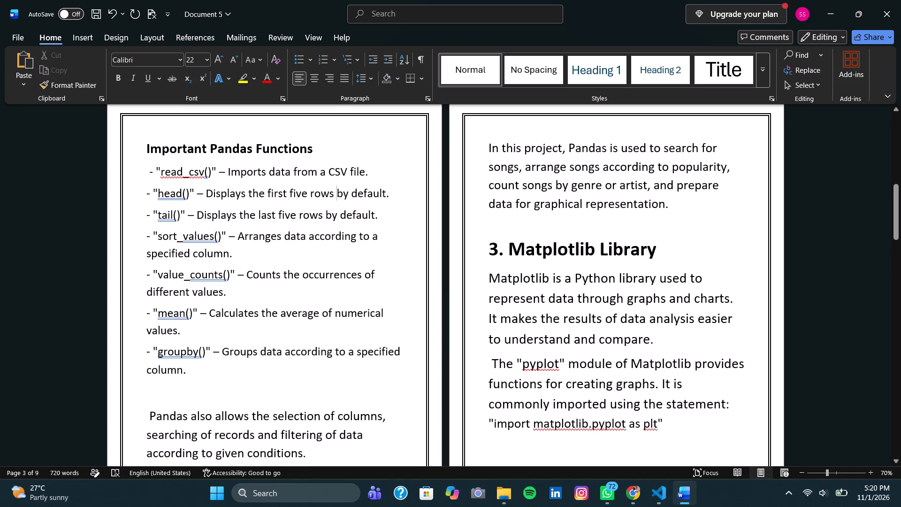
left_click(154, 172)
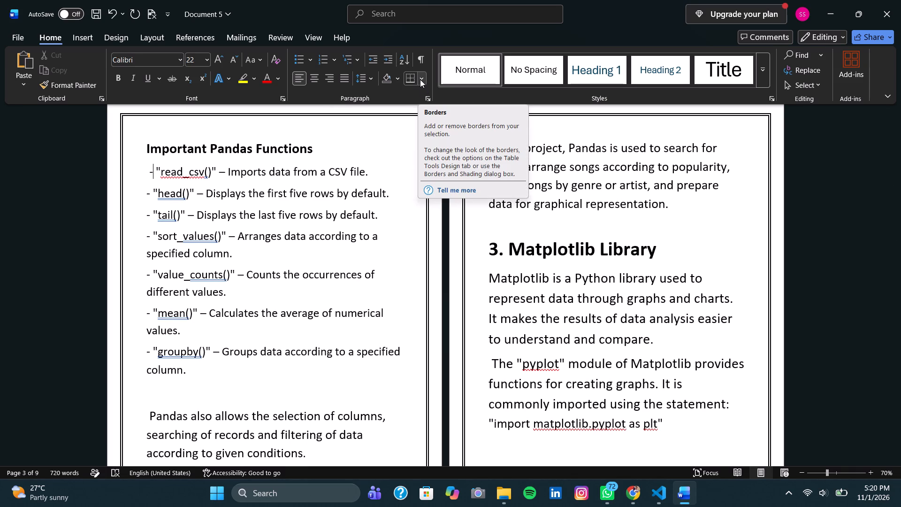
left_click(308, 60)
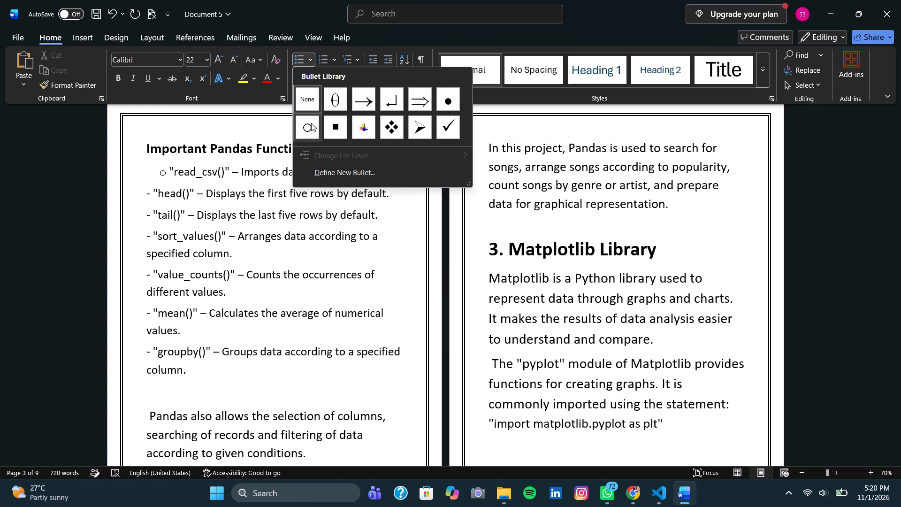
left_click(355, 96)
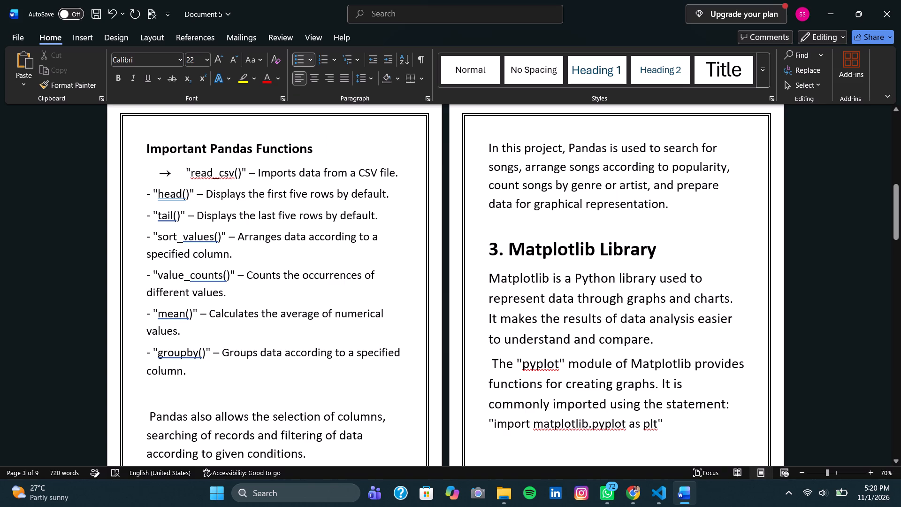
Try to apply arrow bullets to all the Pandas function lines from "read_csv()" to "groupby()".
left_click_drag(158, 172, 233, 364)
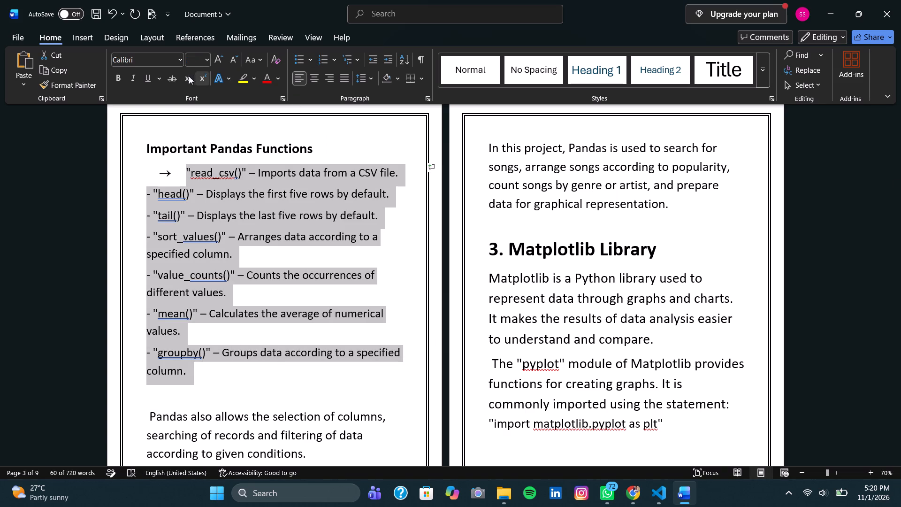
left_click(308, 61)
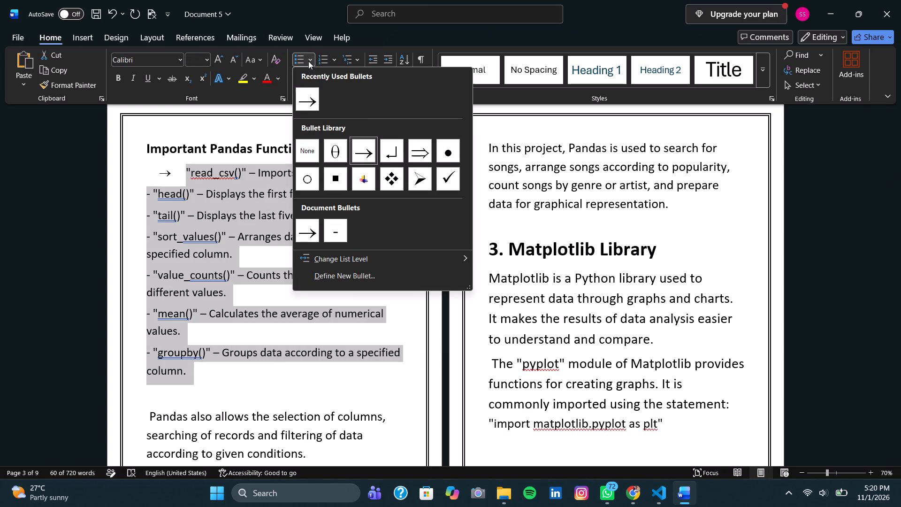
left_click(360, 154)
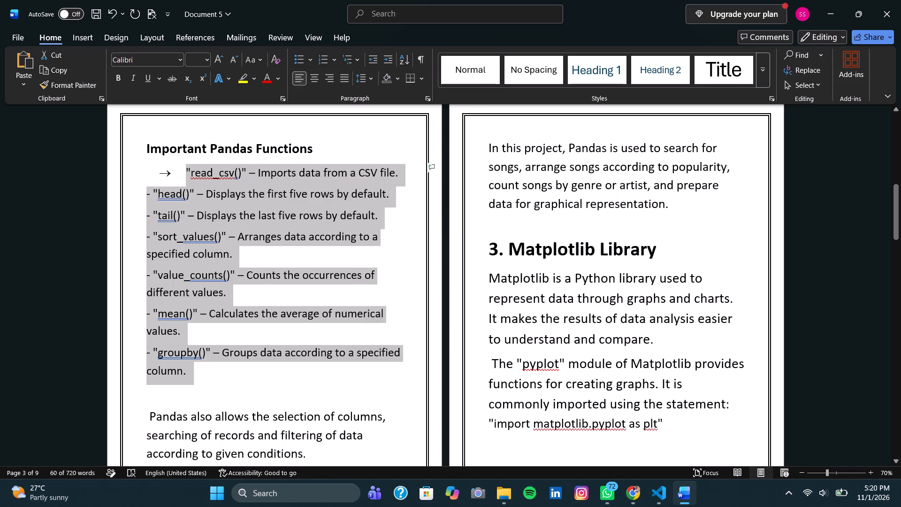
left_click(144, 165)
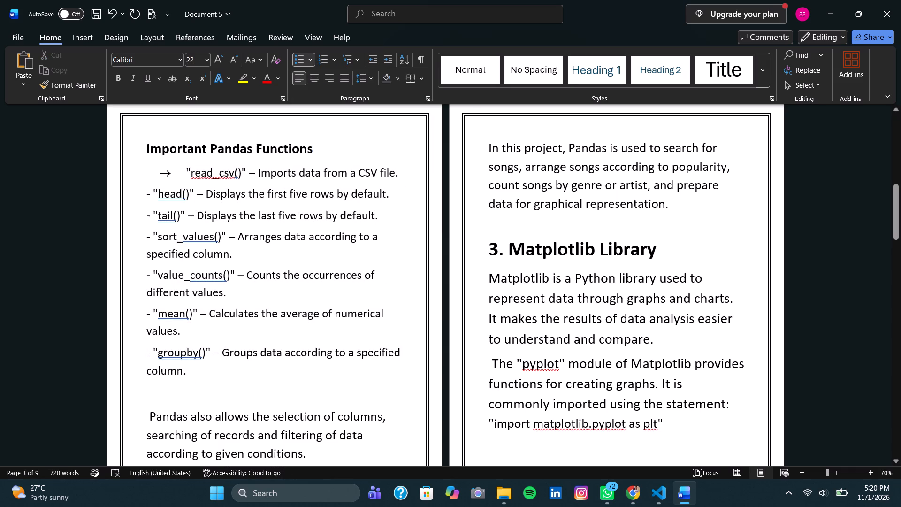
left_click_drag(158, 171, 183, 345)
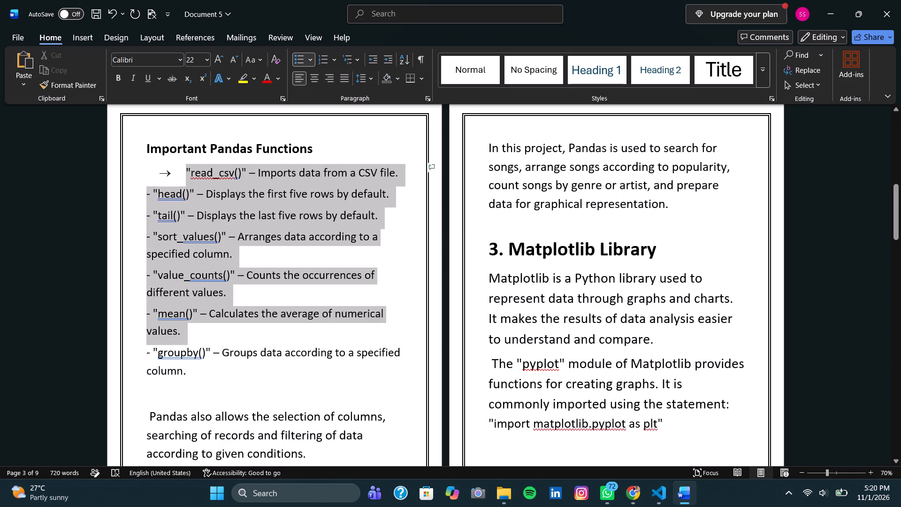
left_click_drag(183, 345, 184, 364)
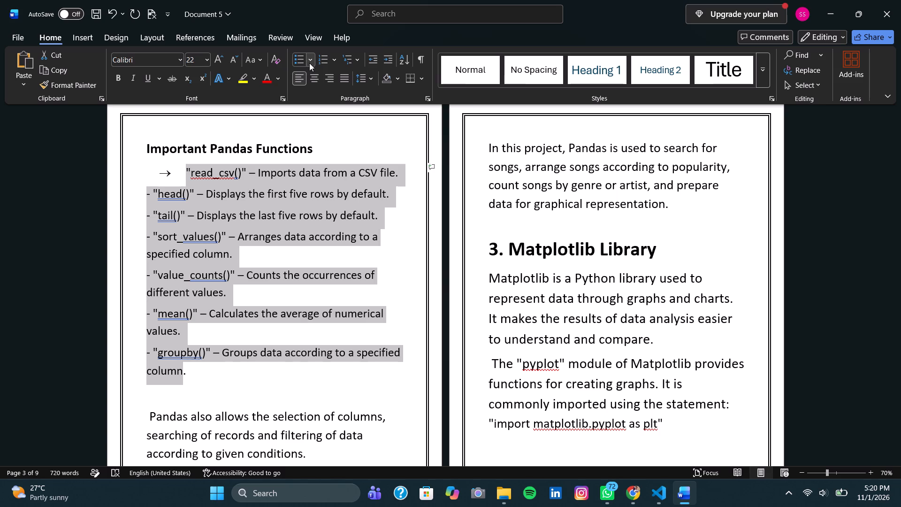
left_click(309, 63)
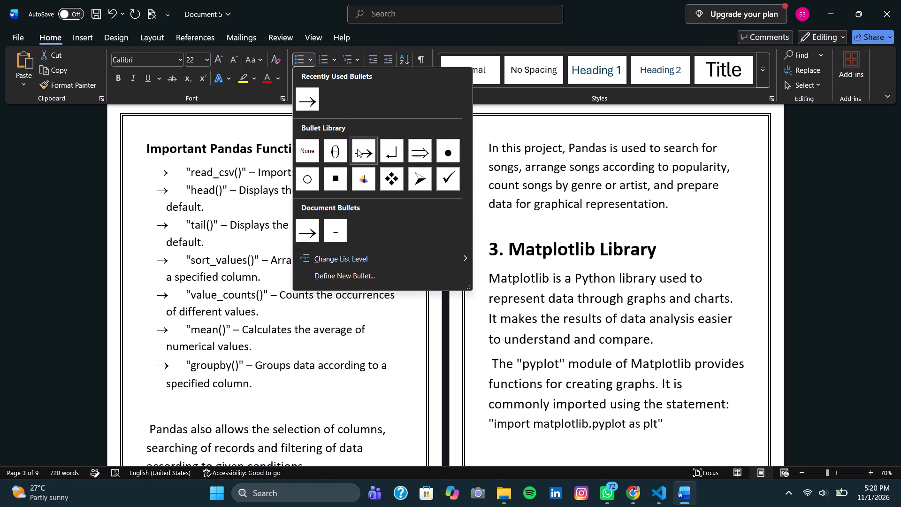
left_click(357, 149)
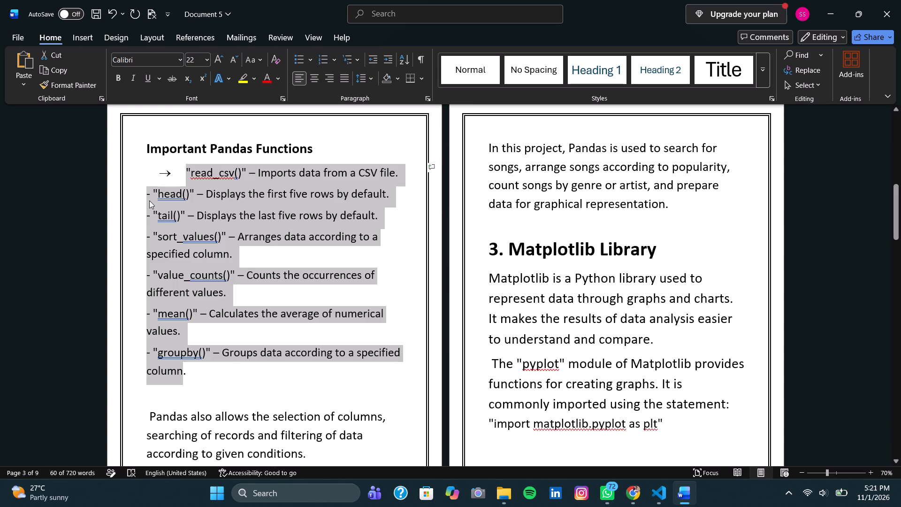
Delete the leading hyphens from the Pandas function lines "head()" through "groupby()".
left_click(149, 200)
key("BackSpace")
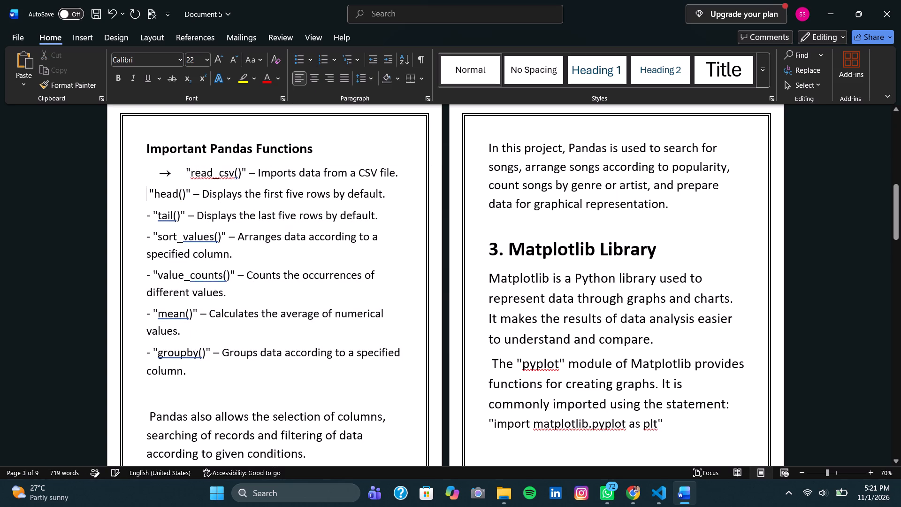
left_click(152, 220)
key("BackSpace")
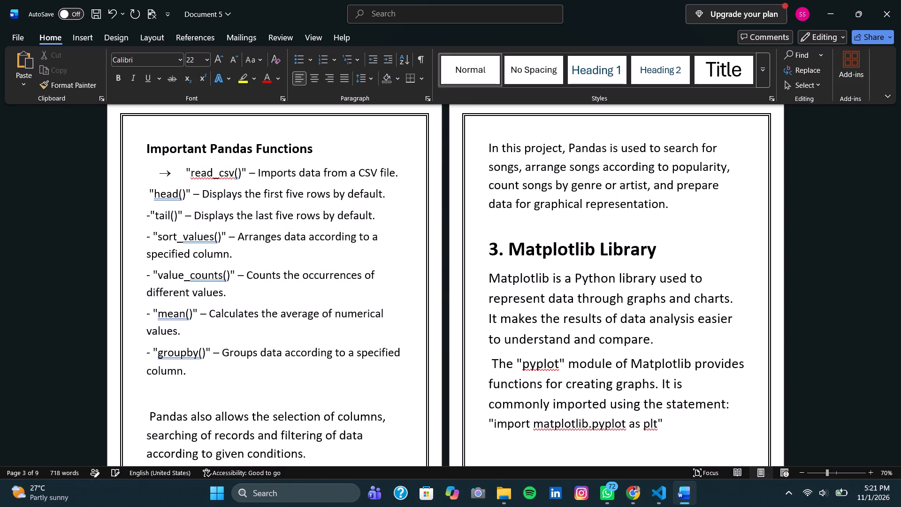
key("ctrl+z")
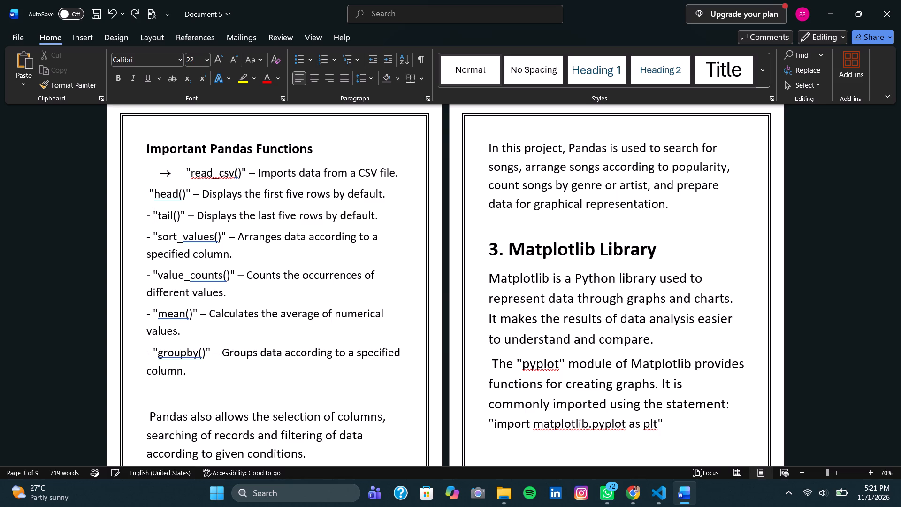
key("BackSpace")
key("BackSpace")
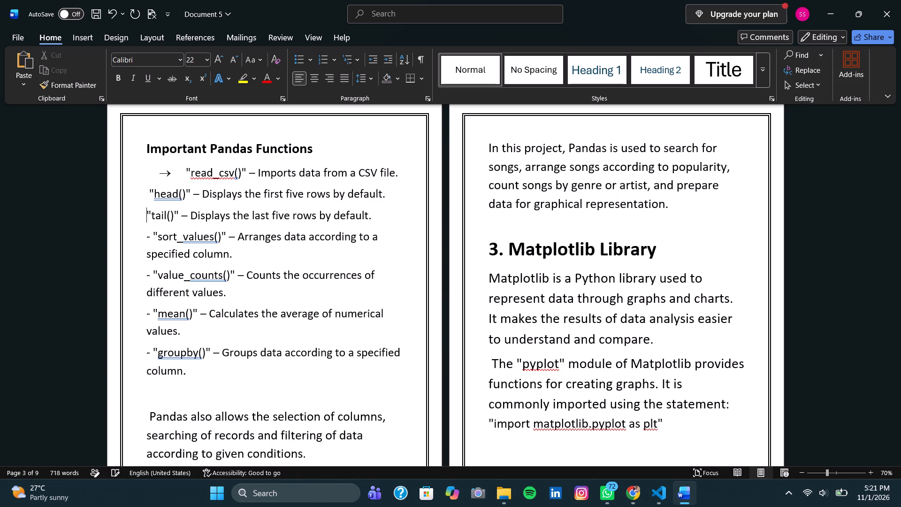
left_click(153, 238)
key("BackSpace")
key("BackSpace")
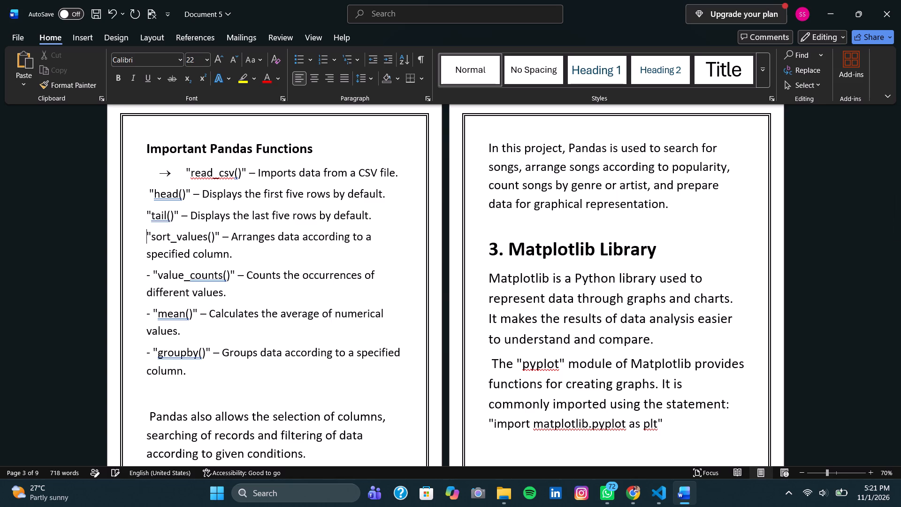
left_click(148, 275)
key("BackSpace")
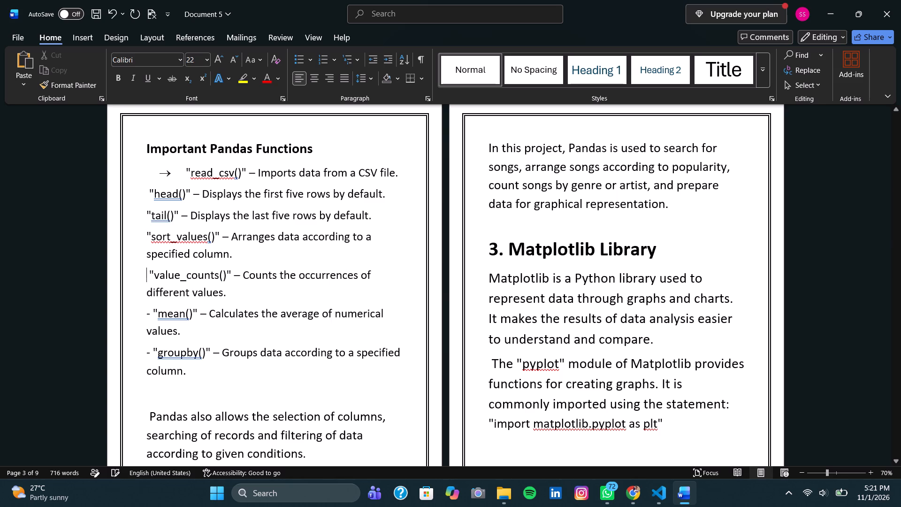
left_click(147, 314)
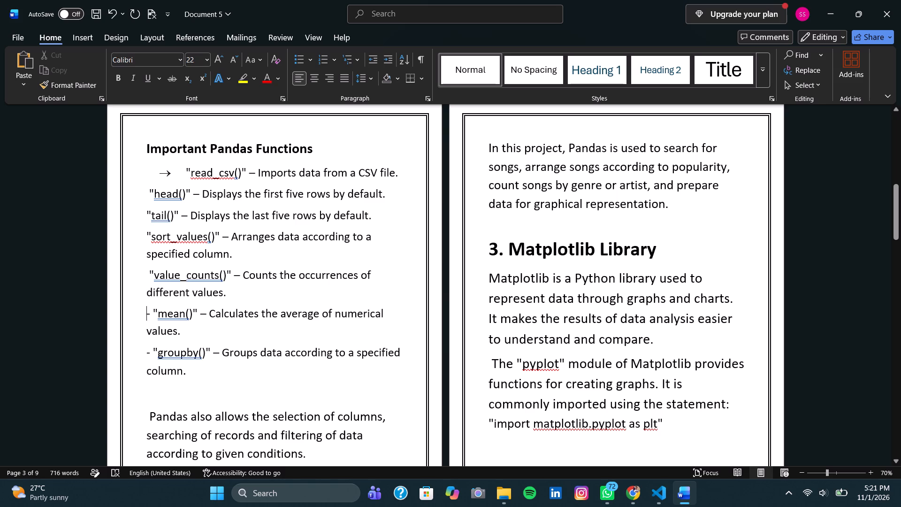
key("Right")
key("BackSpace")
left_click(149, 351)
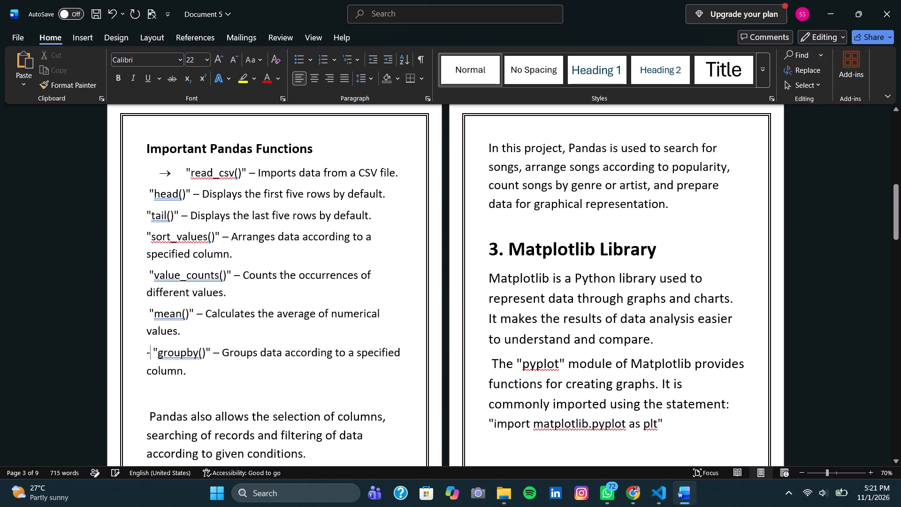
key("BackSpace")
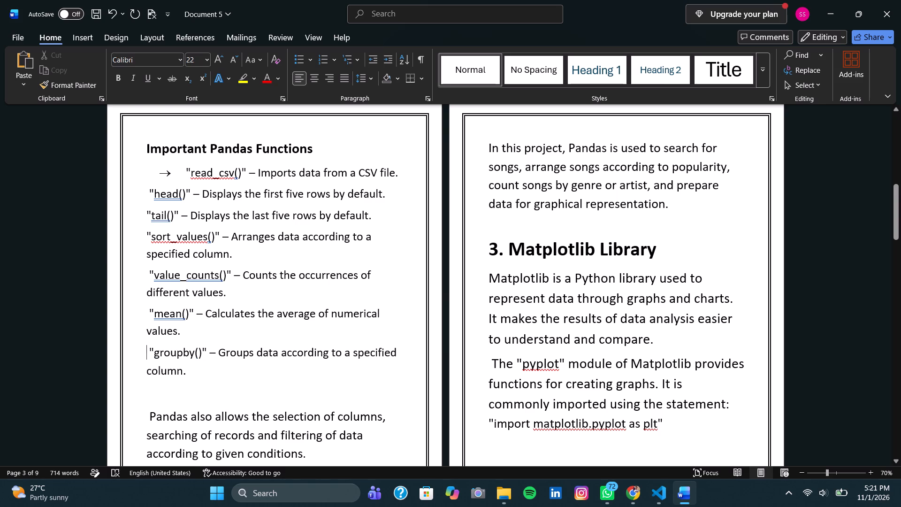
Remove the arrow bullet and indent from the "read_csv()" line.
left_click(178, 174)
key("BackSpace")
key("BackSpace")
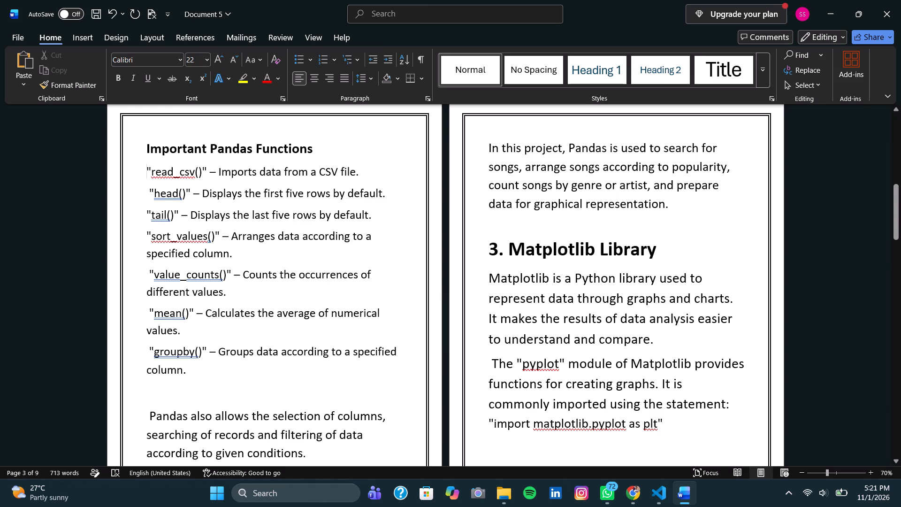
Justify the Pandas function lines from "read_csv()" through "groupby()".
left_click_drag(147, 169, 214, 371)
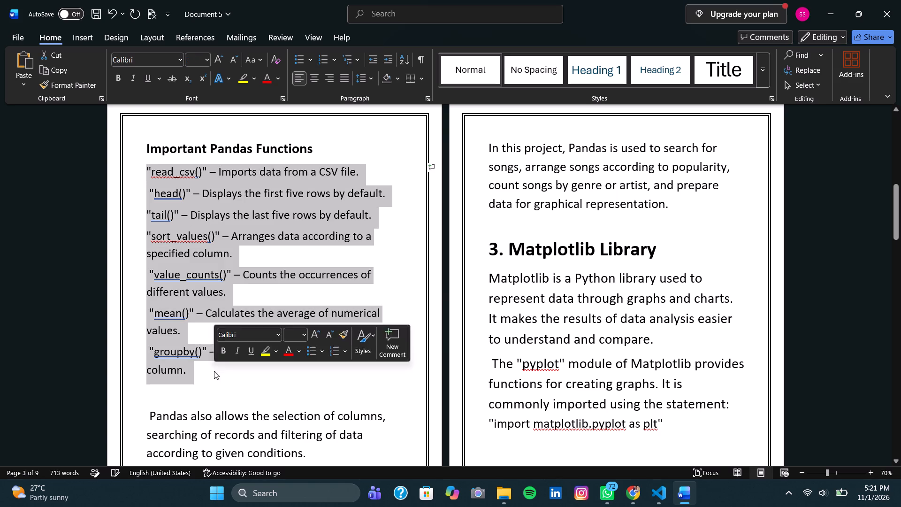
left_click(305, 76)
left_click(305, 76)
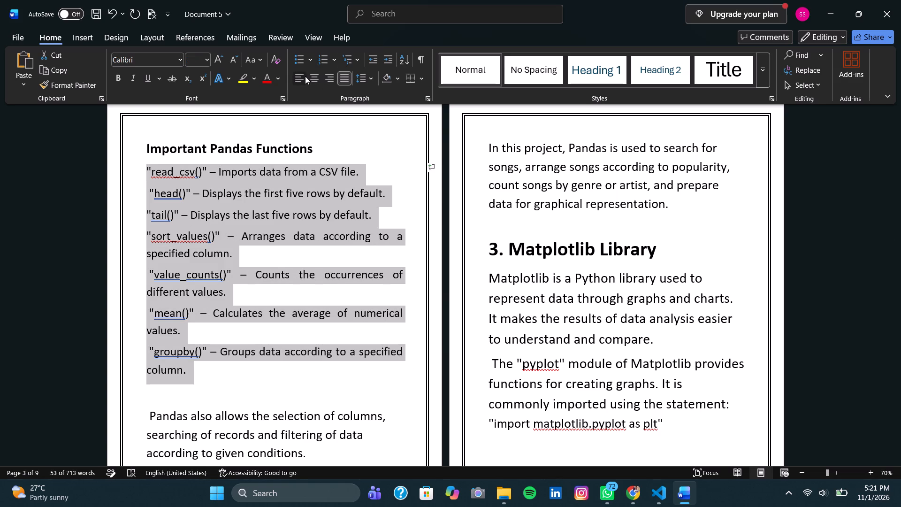
left_click(305, 76)
left_click(301, 76)
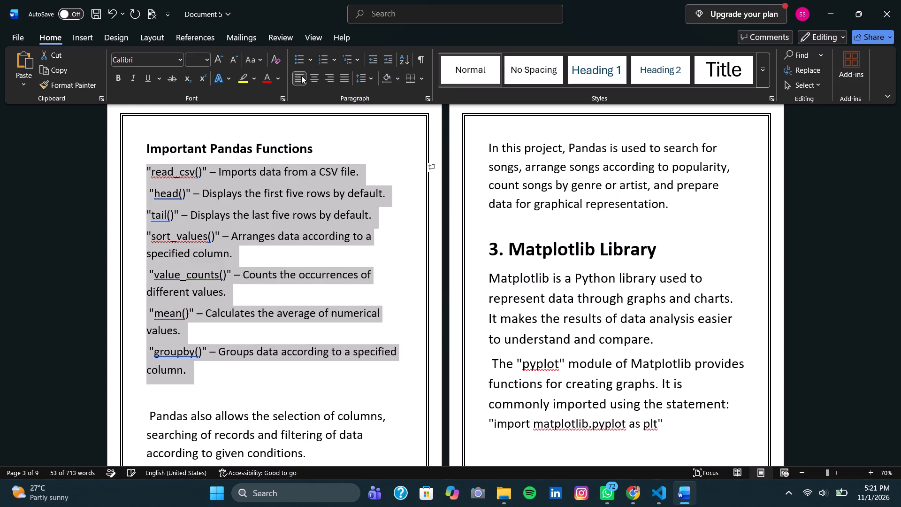
left_click(301, 76)
left_click(301, 76)
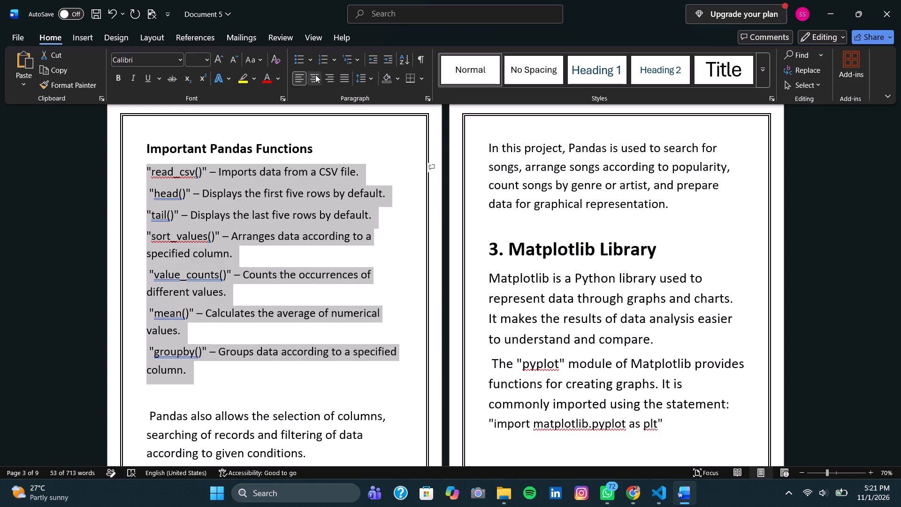
left_click(315, 75)
left_click(326, 75)
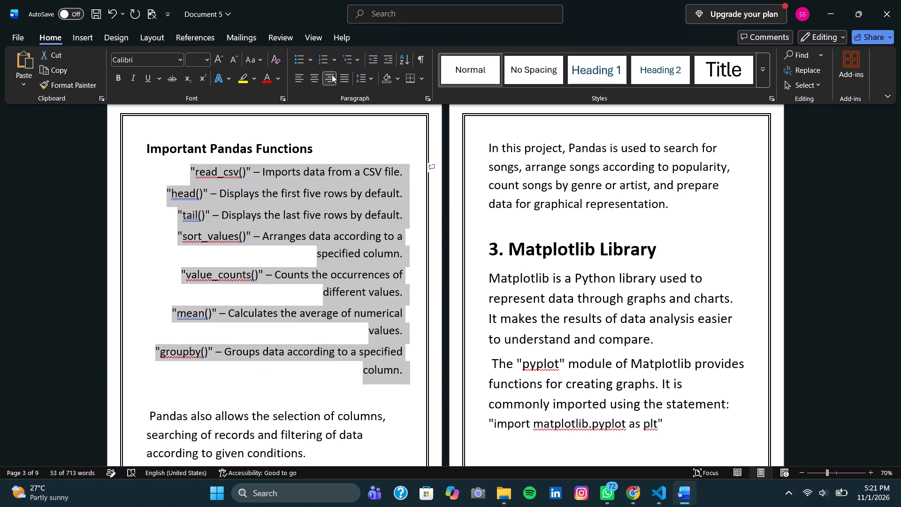
left_click(339, 75)
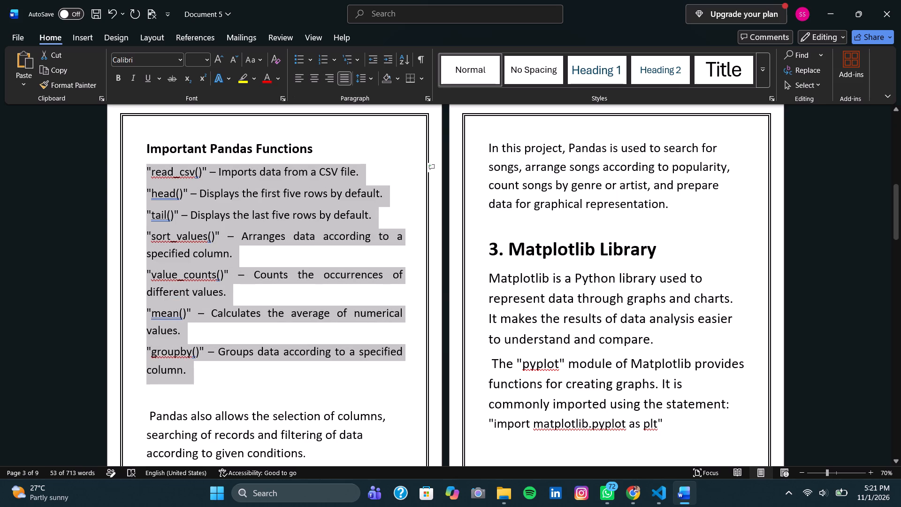
left_click(183, 179)
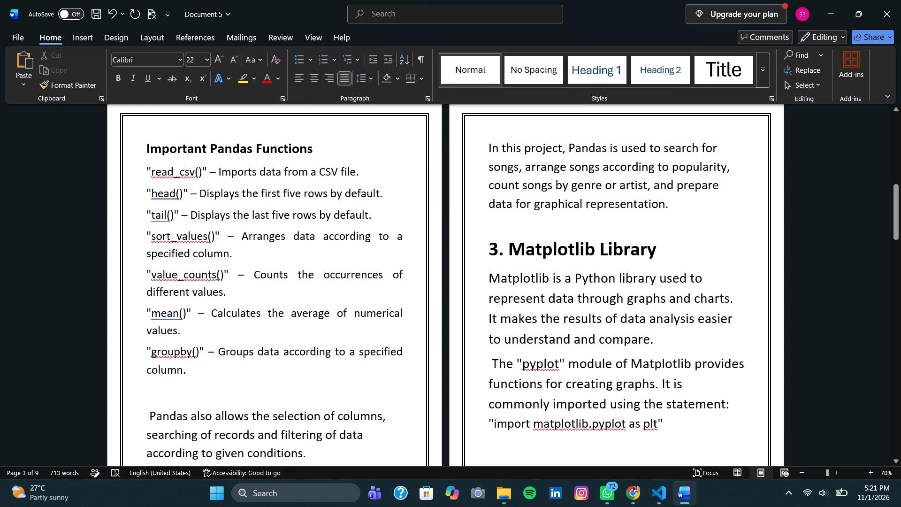
Apply arrow bullets to all the Pandas function lines from "read_csv()" through "groupby()".
left_click_drag(148, 164, 203, 359)
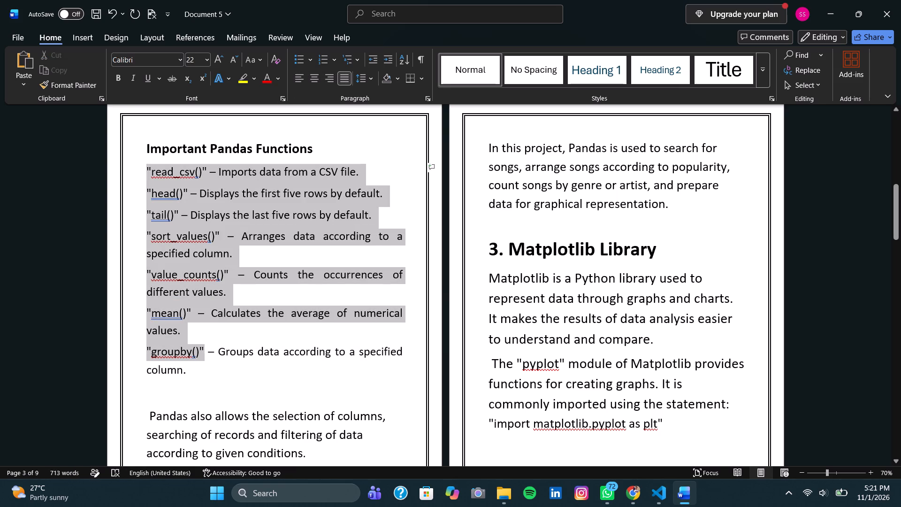
left_click_drag(203, 359, 186, 364)
left_click(301, 63)
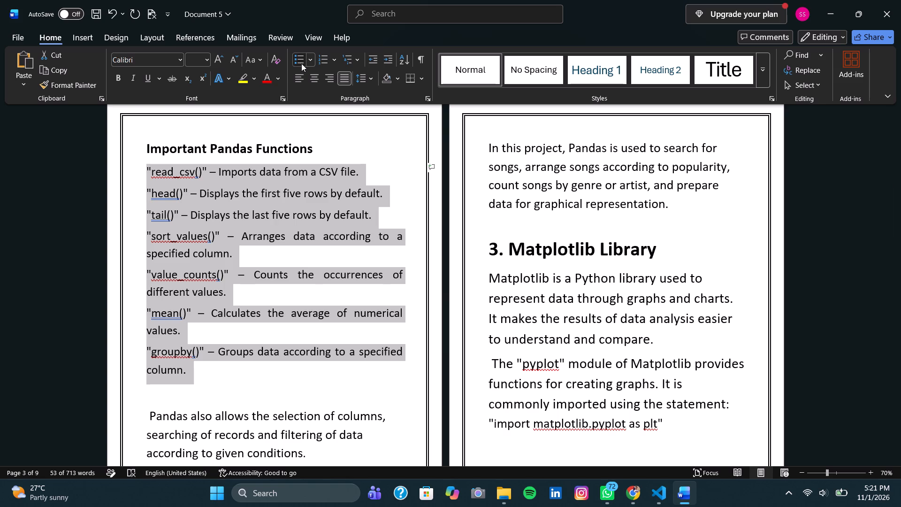
left_click(309, 63)
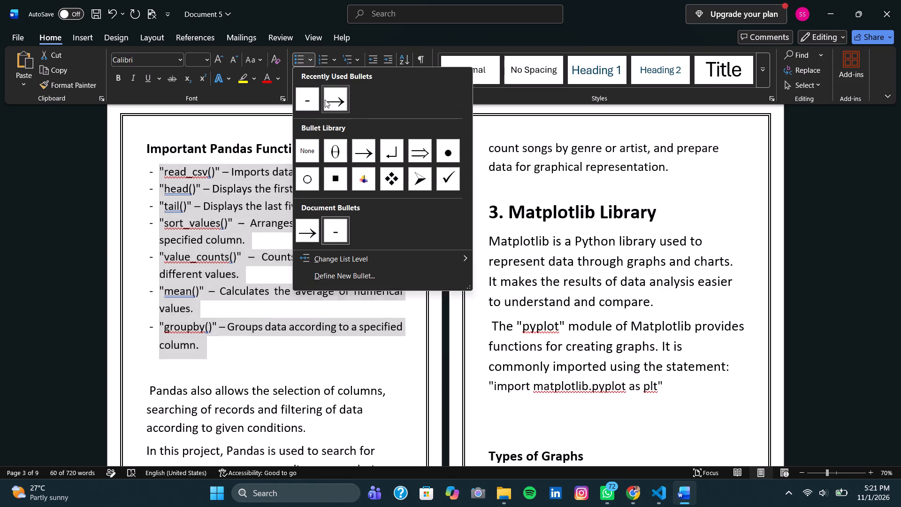
left_click(364, 154)
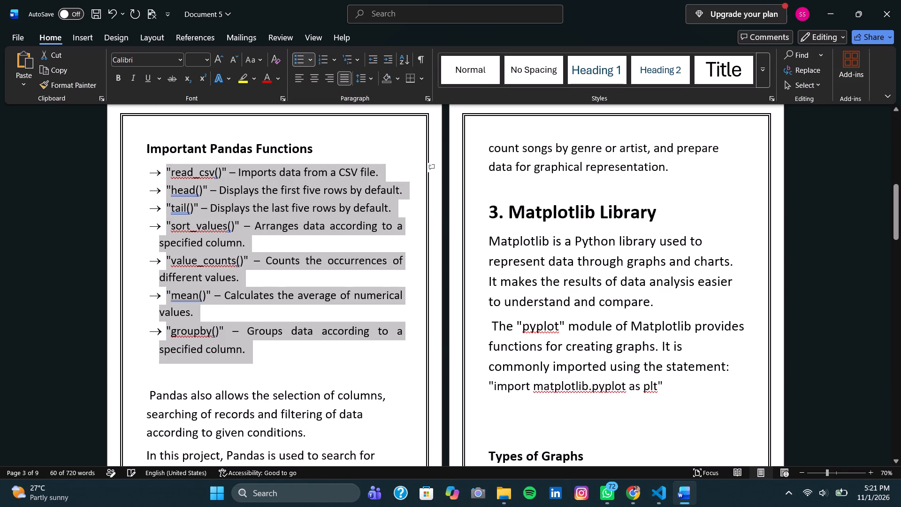
left_click(315, 163)
left_click_drag(146, 171, 236, 335)
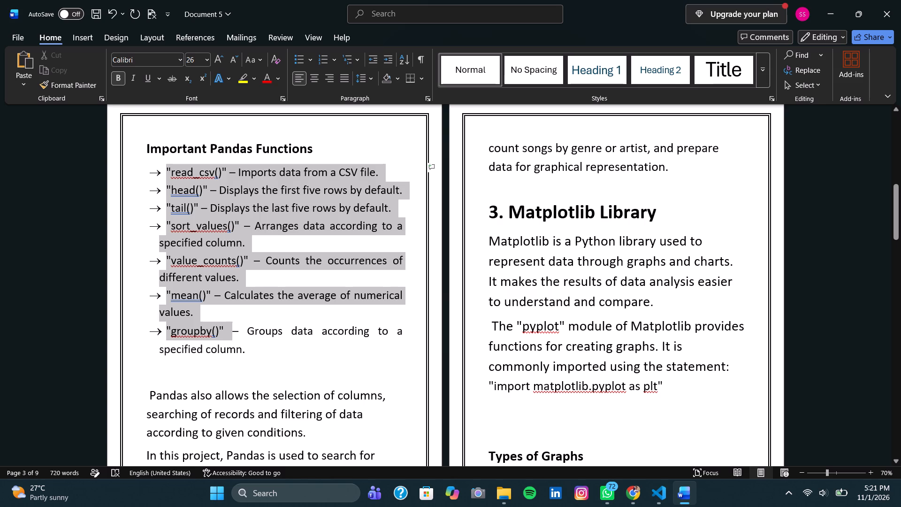
left_click_drag(236, 335, 244, 343)
left_click(244, 343)
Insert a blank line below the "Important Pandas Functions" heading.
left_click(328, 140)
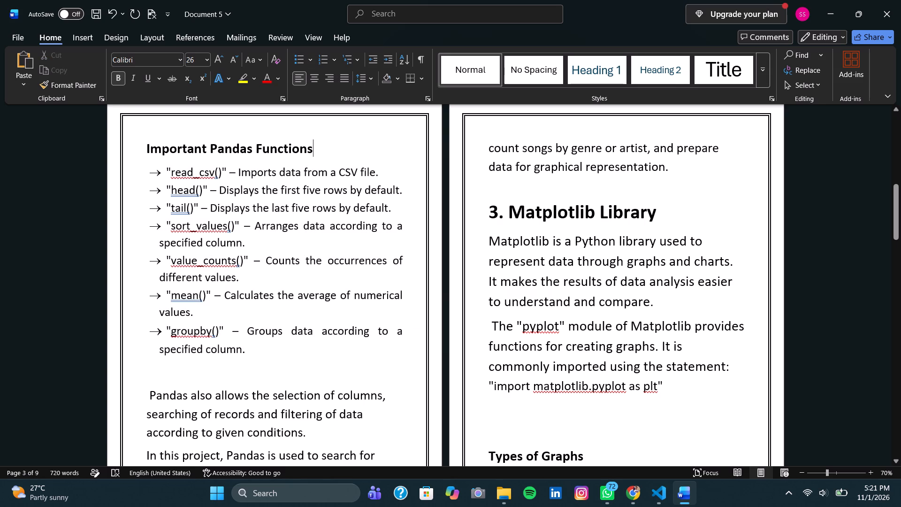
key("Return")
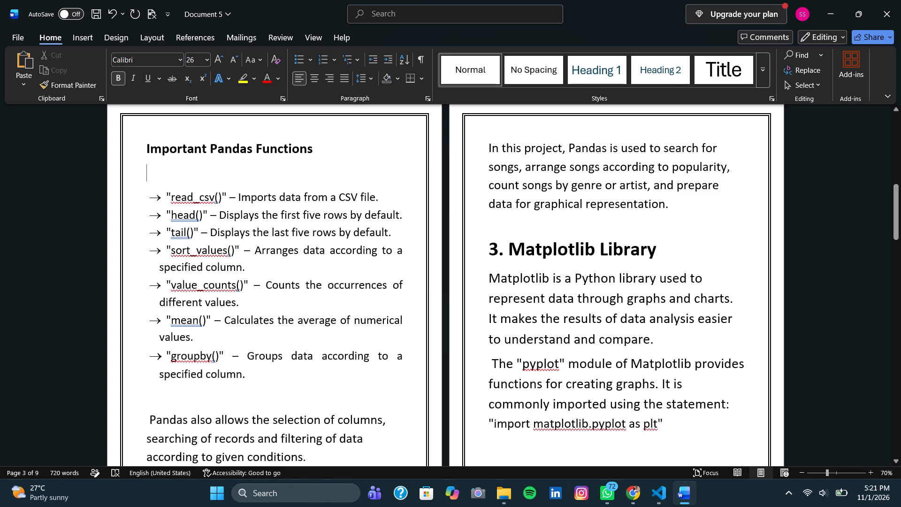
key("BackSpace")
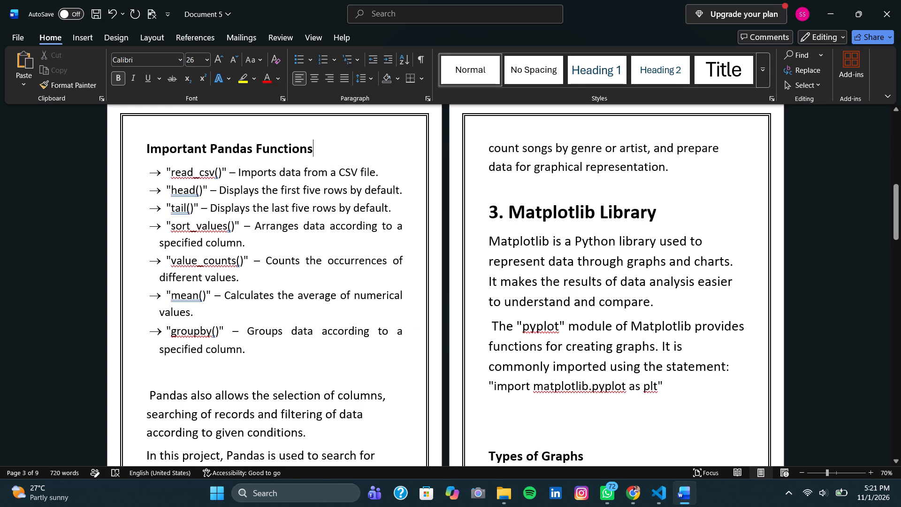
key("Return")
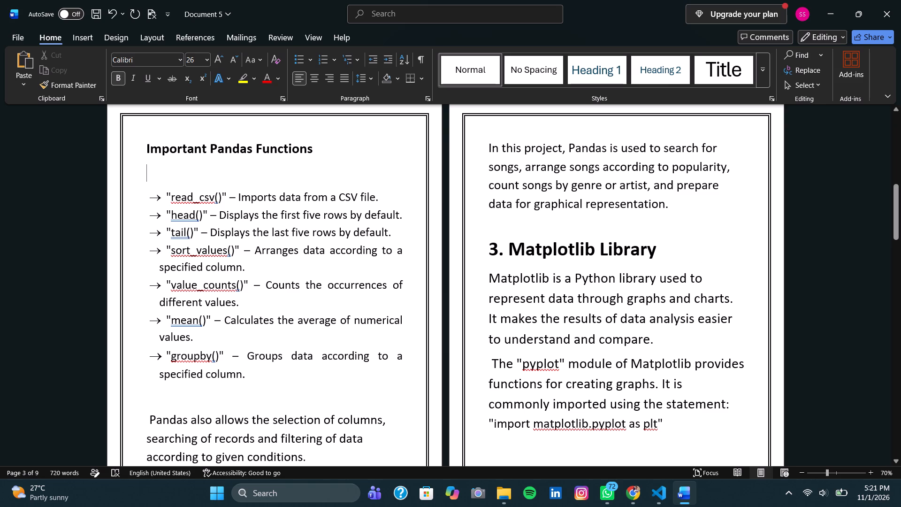
Set the font size of the "Important Pandas Functions" heading to 28.
left_click_drag(140, 150, 324, 164)
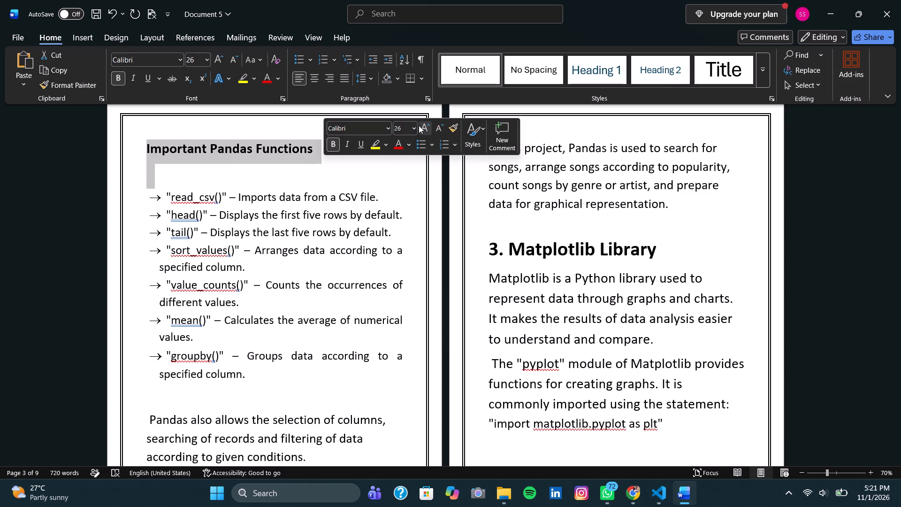
left_click(417, 127)
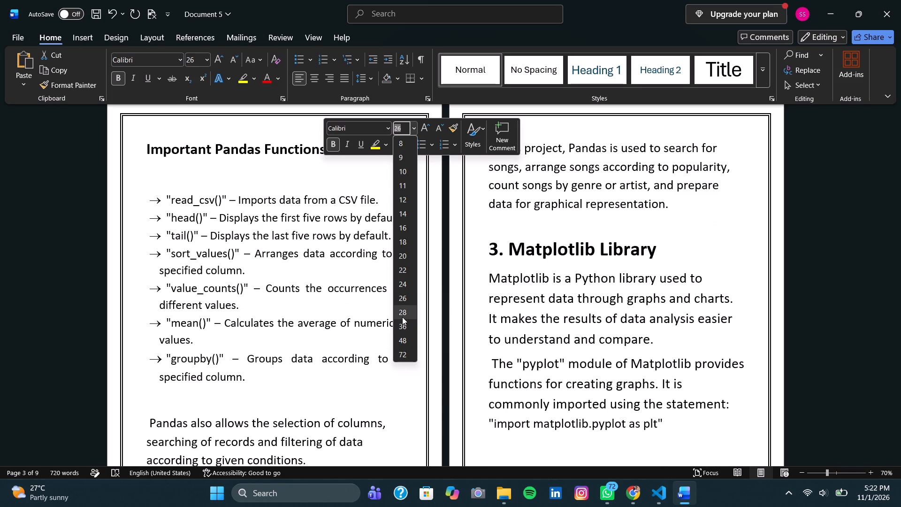
left_click(402, 317)
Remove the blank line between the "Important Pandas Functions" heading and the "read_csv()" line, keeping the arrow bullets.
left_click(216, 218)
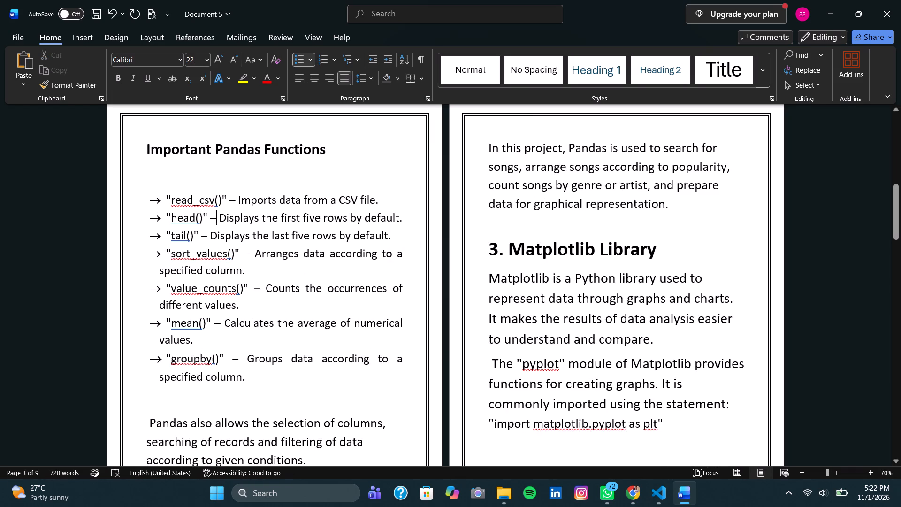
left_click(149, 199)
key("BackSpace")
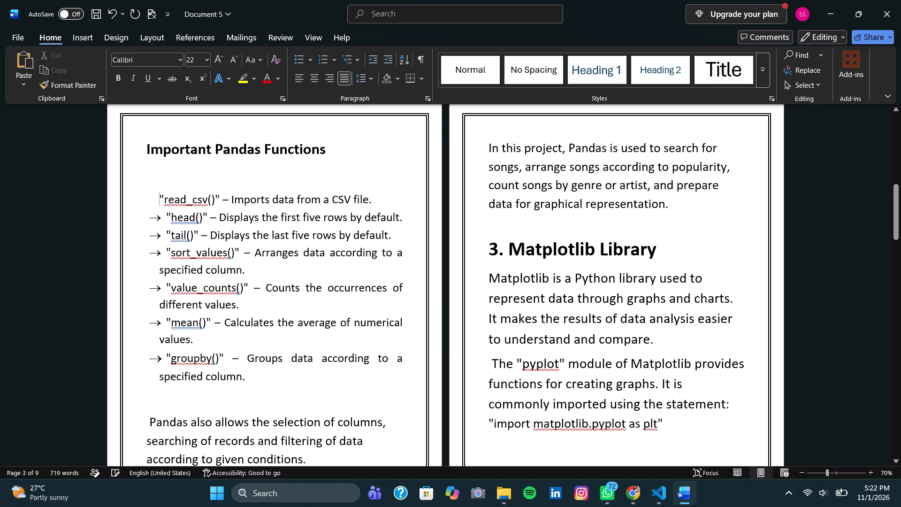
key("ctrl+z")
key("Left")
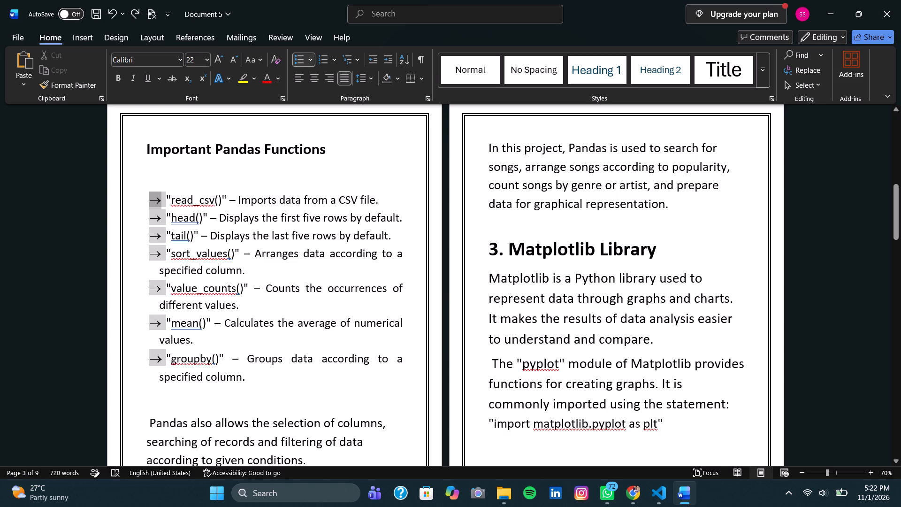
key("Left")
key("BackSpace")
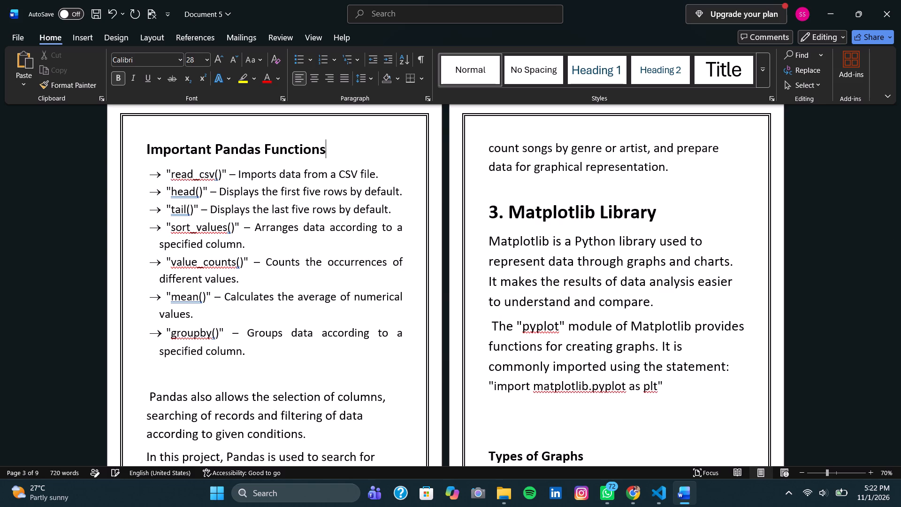
Italicize the "Important Pandas Functions" heading and add a colon at its end.
triple_click(161, 152)
left_click(161, 152)
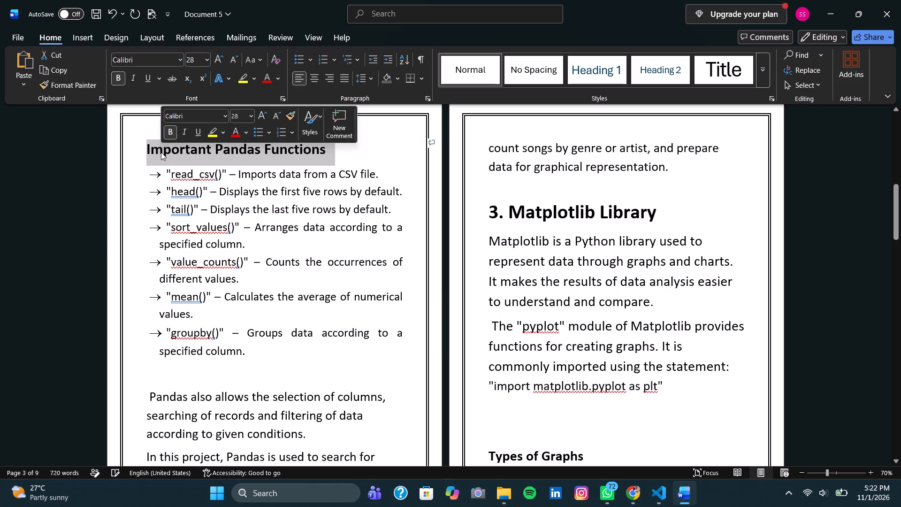
triple_click(161, 152)
double_click(161, 152)
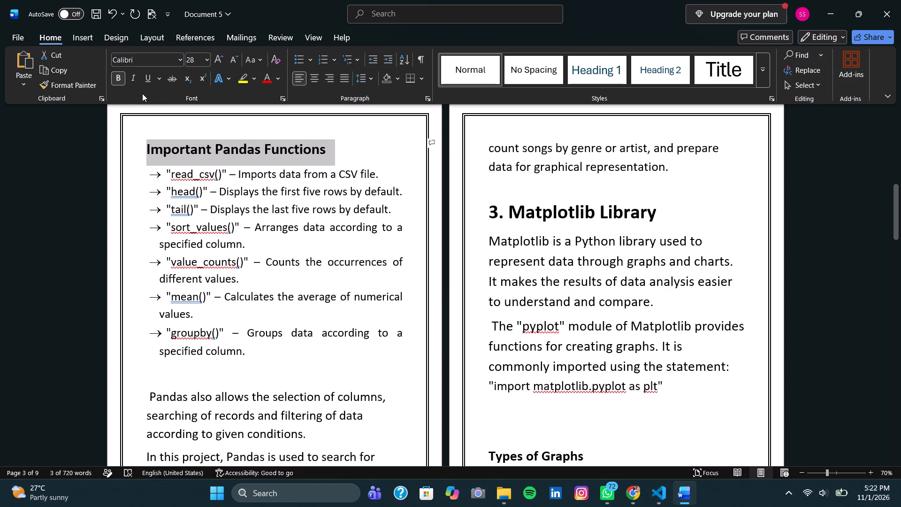
left_click(135, 77)
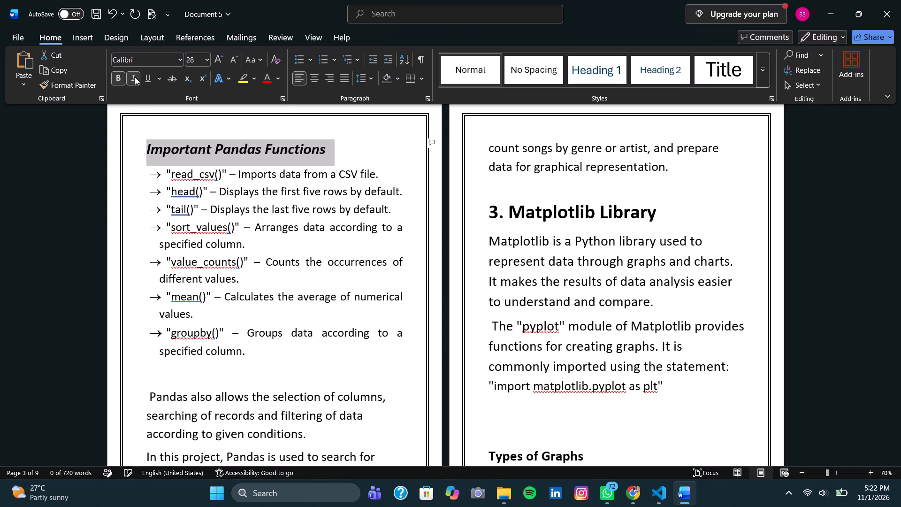
left_click(345, 151)
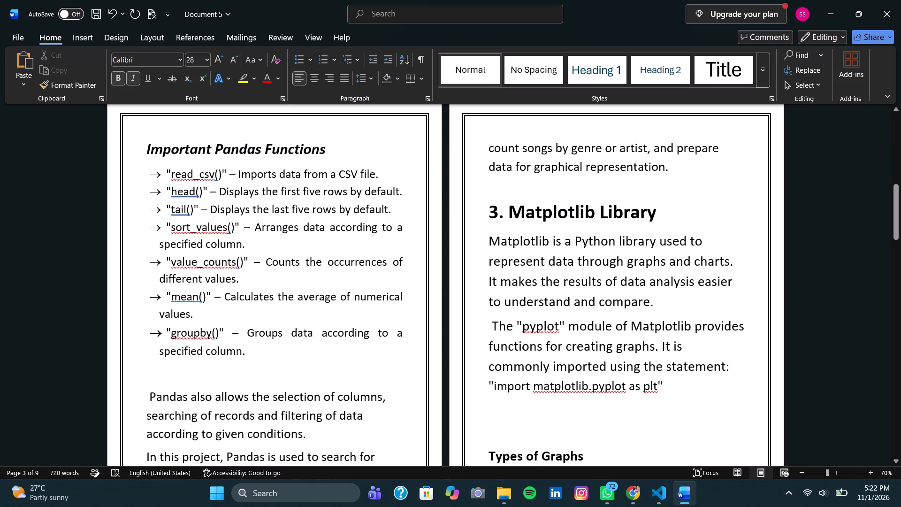
key("shift+colon")
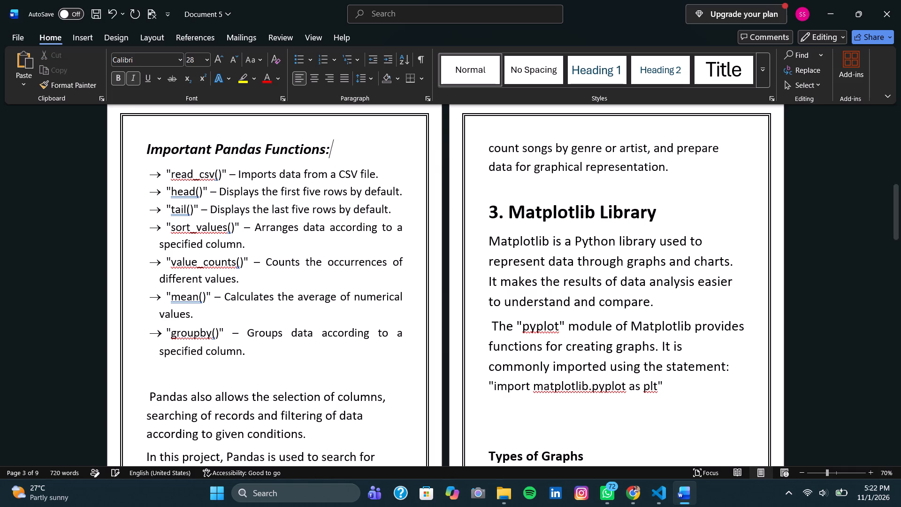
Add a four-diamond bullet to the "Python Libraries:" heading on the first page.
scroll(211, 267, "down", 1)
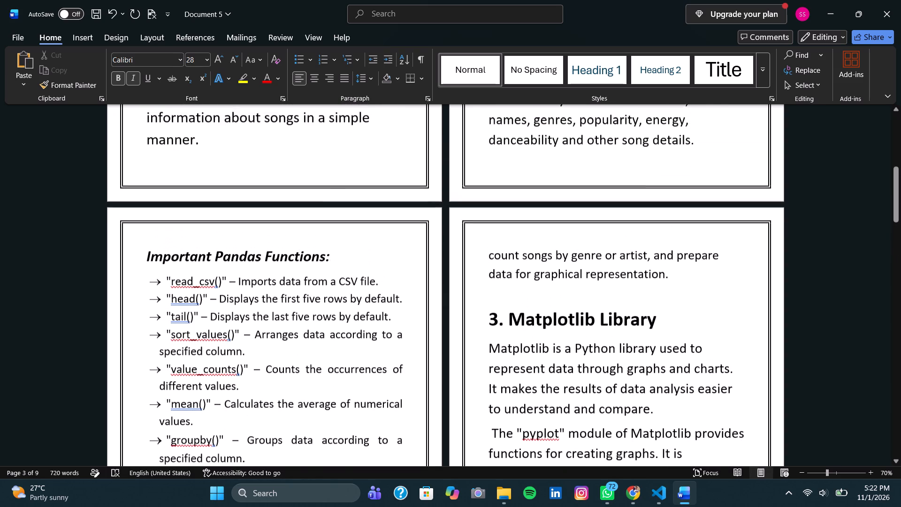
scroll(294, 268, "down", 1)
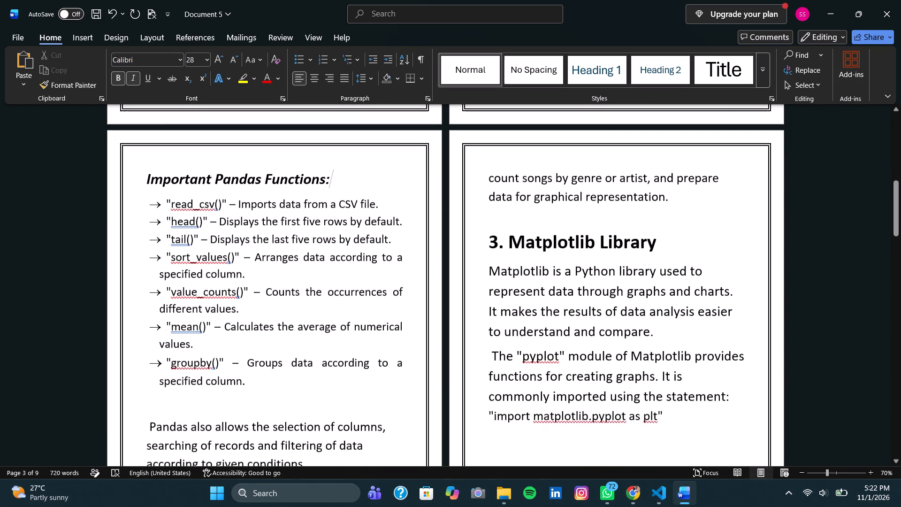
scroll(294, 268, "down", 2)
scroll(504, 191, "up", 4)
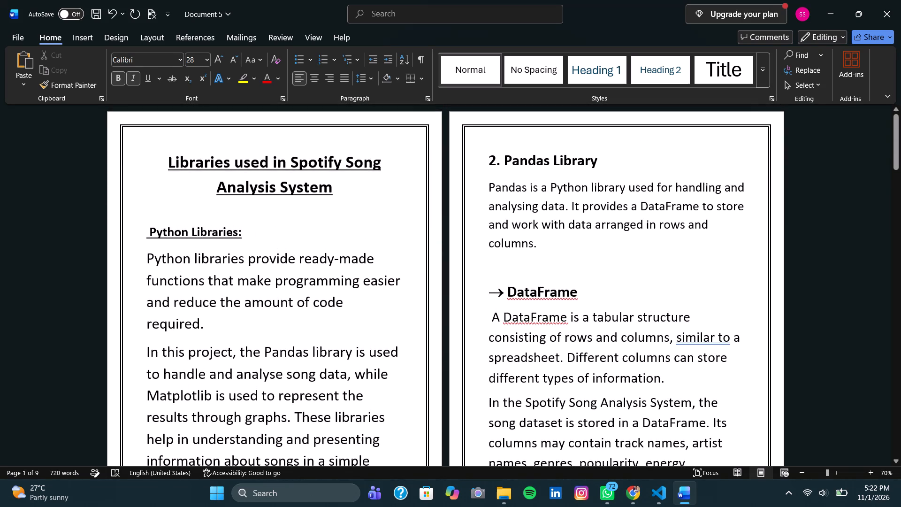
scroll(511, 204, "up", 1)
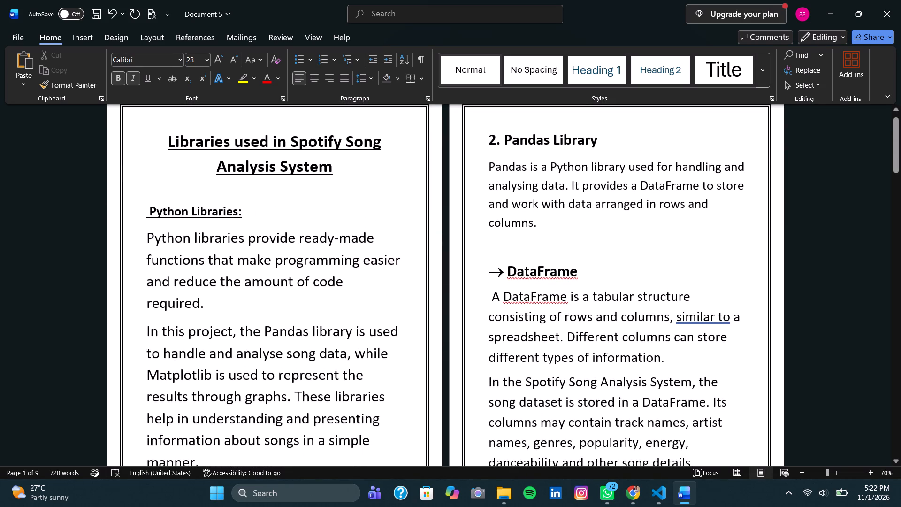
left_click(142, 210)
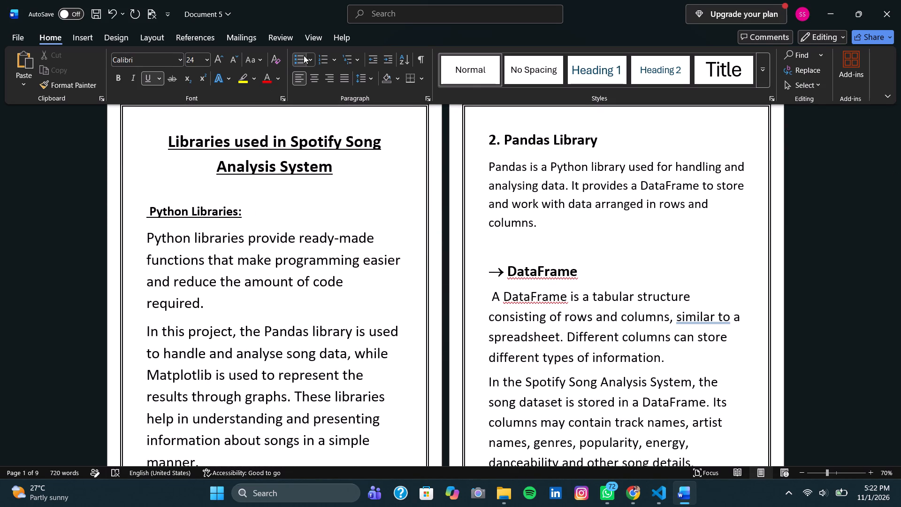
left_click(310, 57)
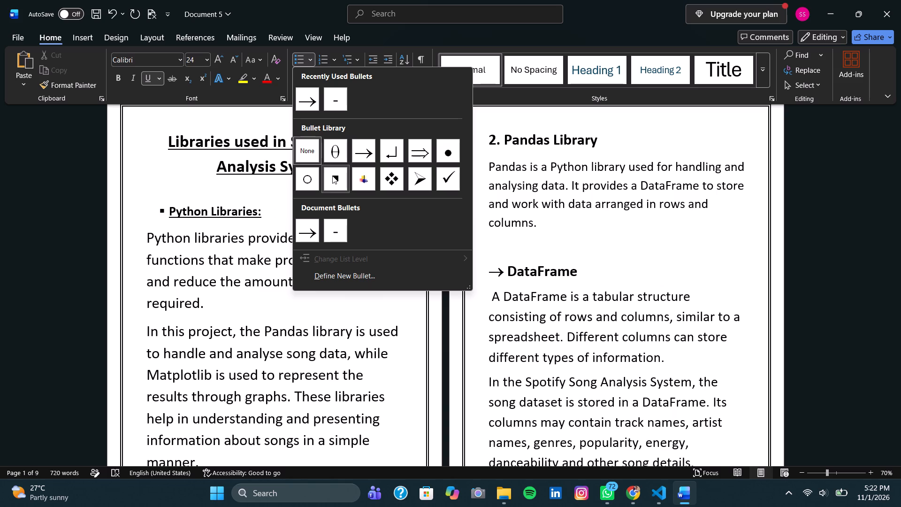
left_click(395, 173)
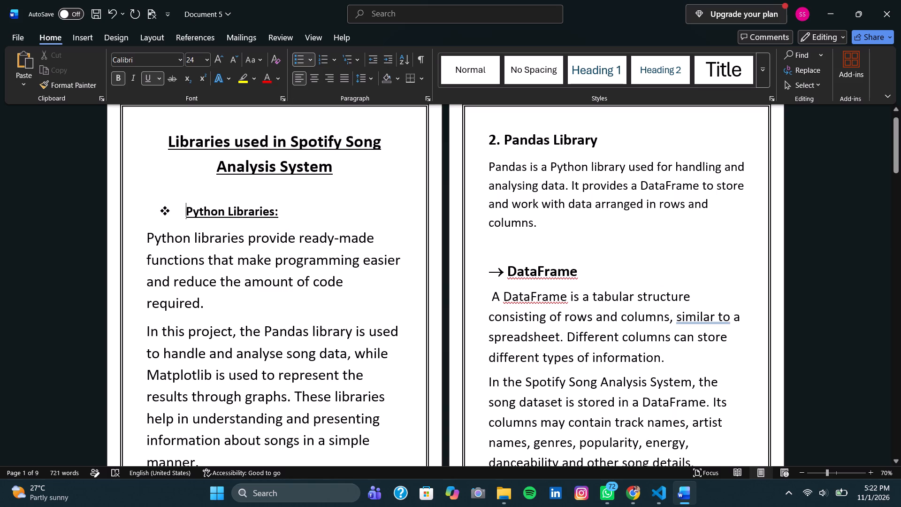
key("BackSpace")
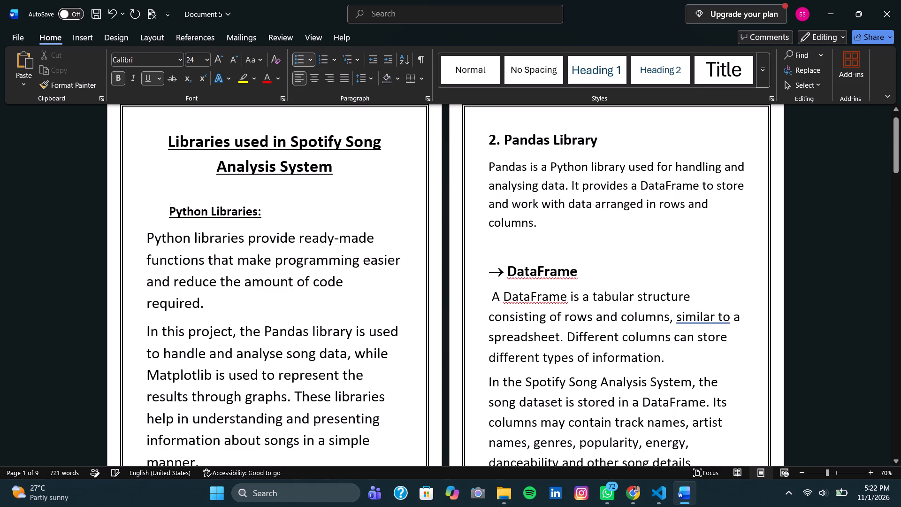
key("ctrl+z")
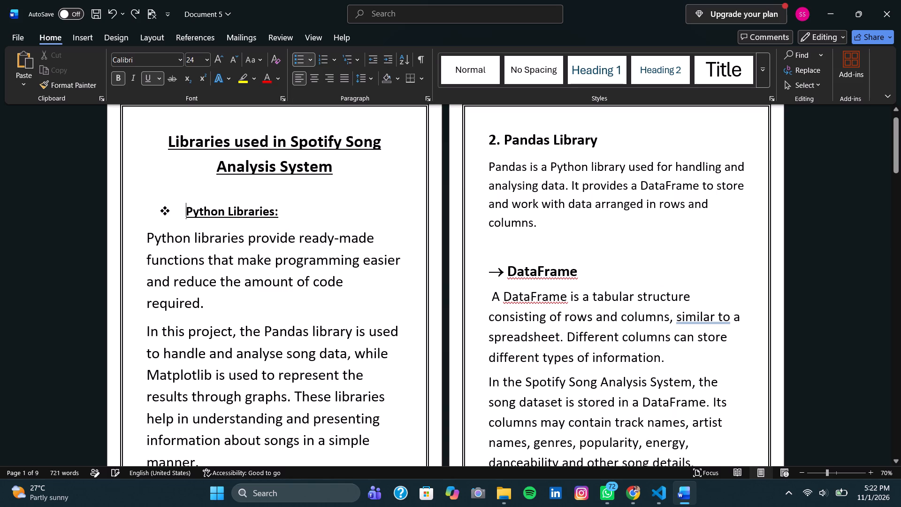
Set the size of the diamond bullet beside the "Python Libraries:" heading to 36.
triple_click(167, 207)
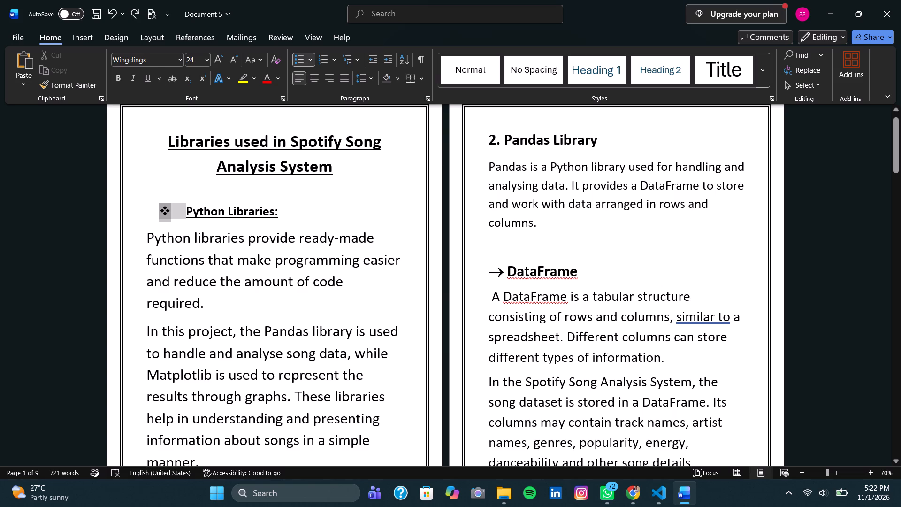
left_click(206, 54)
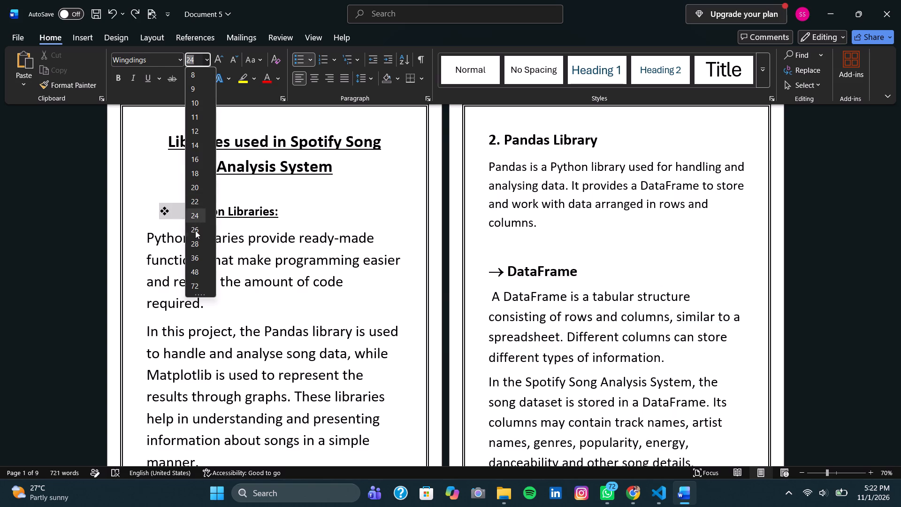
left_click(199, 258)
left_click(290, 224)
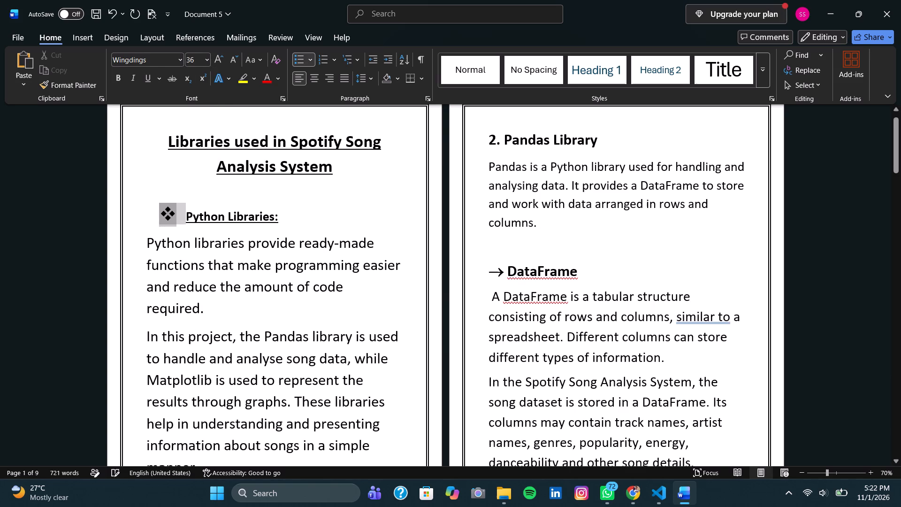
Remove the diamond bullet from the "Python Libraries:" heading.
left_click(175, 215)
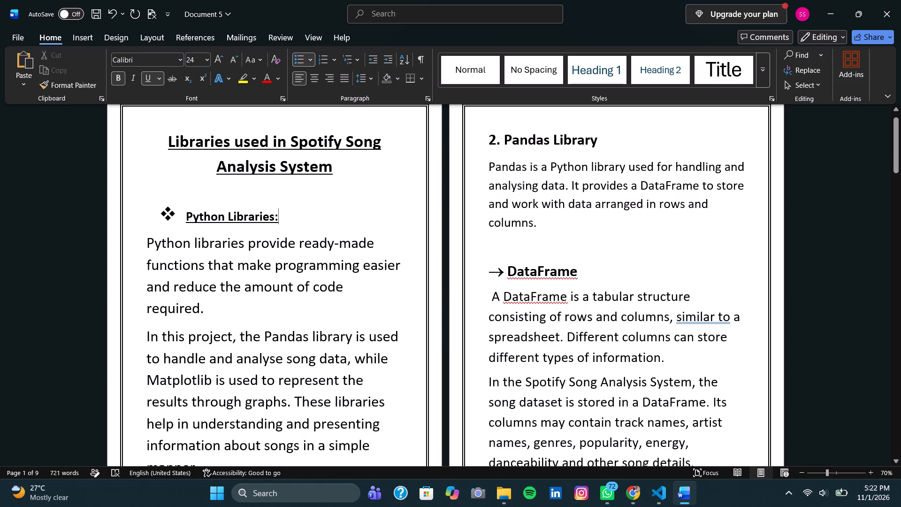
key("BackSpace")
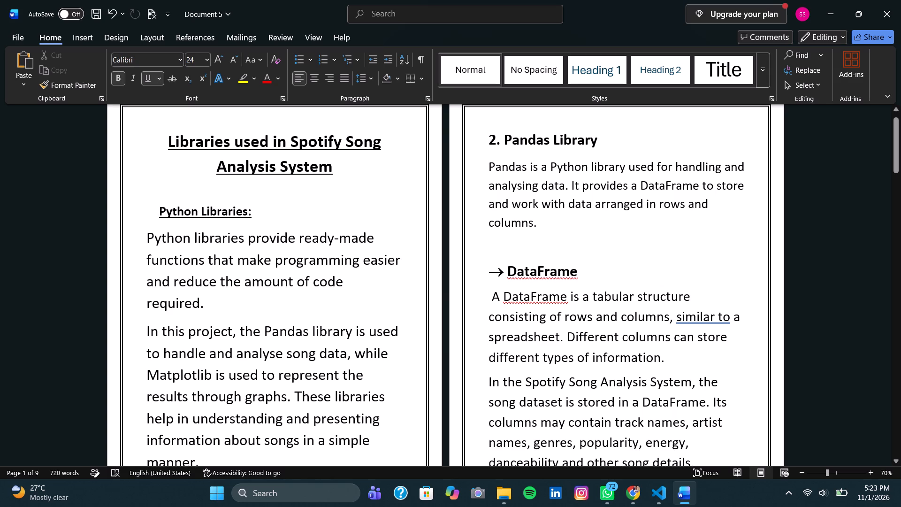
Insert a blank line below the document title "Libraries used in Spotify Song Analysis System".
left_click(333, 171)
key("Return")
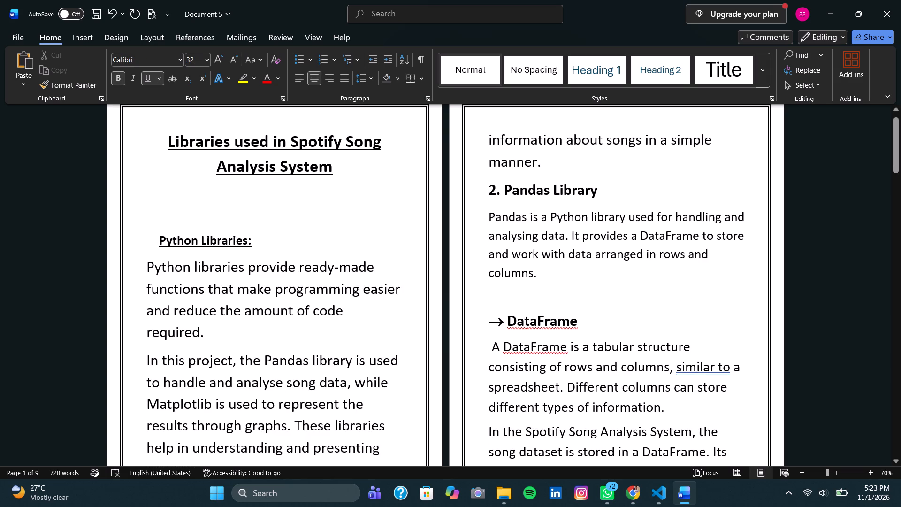
Set the font size of the "Python Libraries:" heading to 36.
left_click_drag(158, 238, 260, 249)
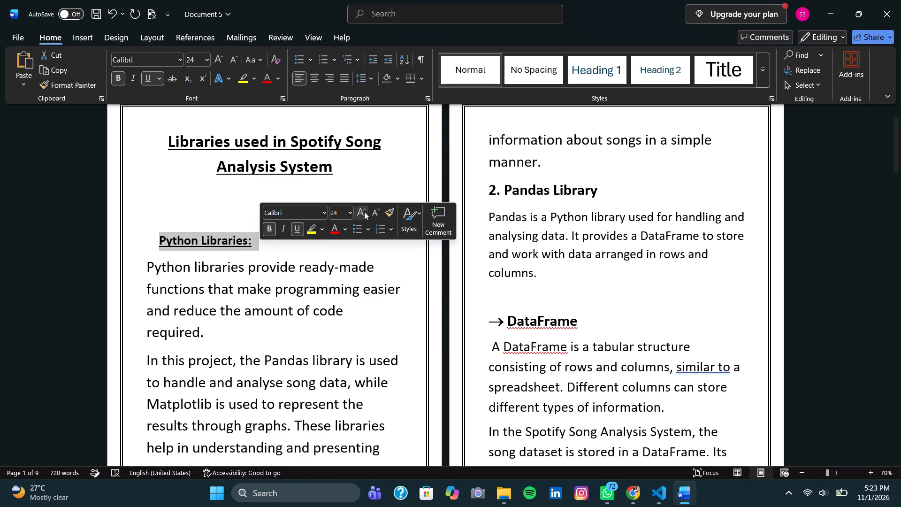
left_click(350, 215)
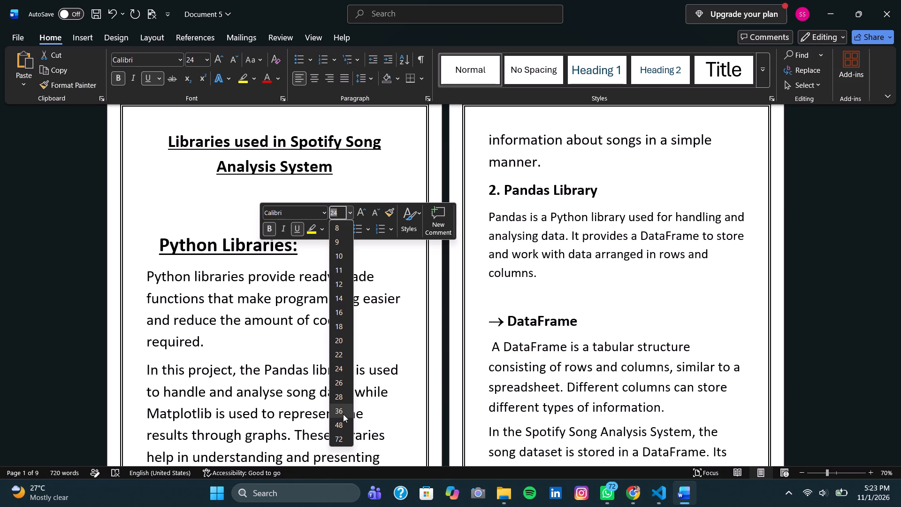
left_click(343, 414)
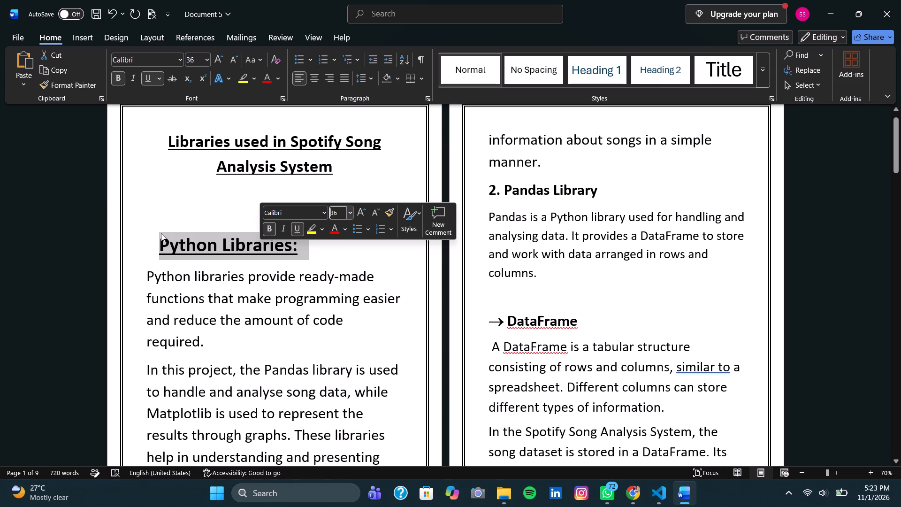
Remove the indent before the "Python Libraries:" heading and leave a single blank line between it and the document title.
left_click(161, 233)
key("BackSpace")
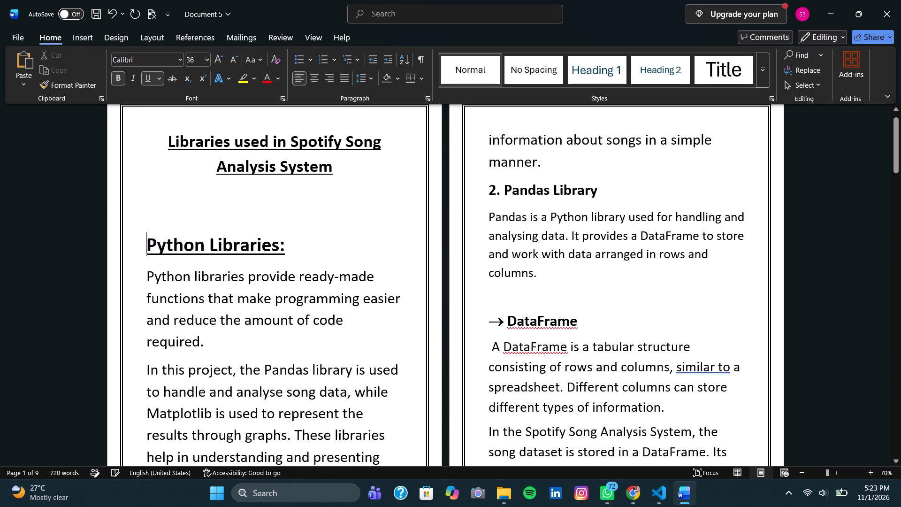
key("BackSpace")
key("BackSpace")
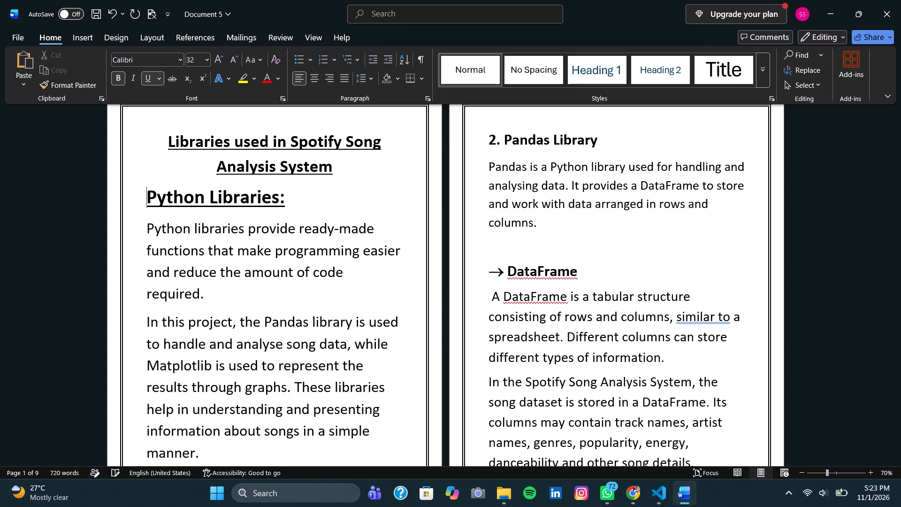
key("Return")
left_click_drag(146, 222, 258, 225)
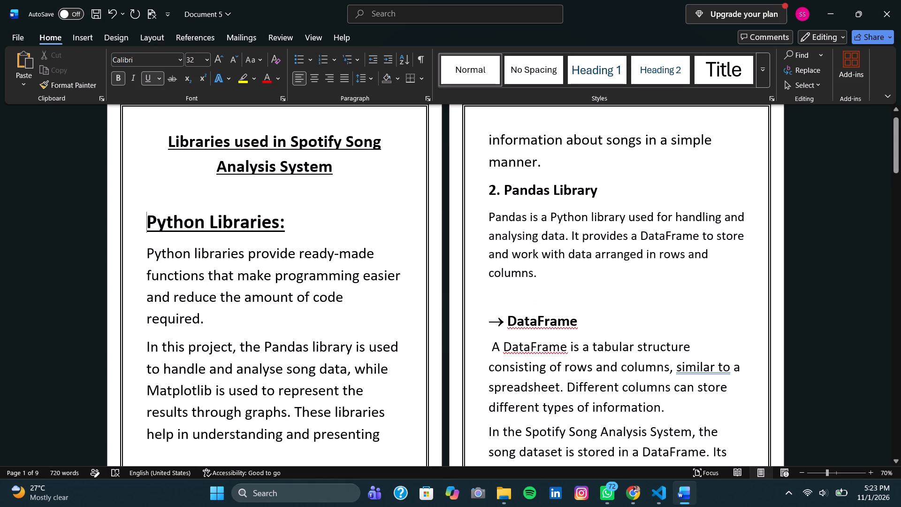
left_click_drag(258, 225, 287, 232)
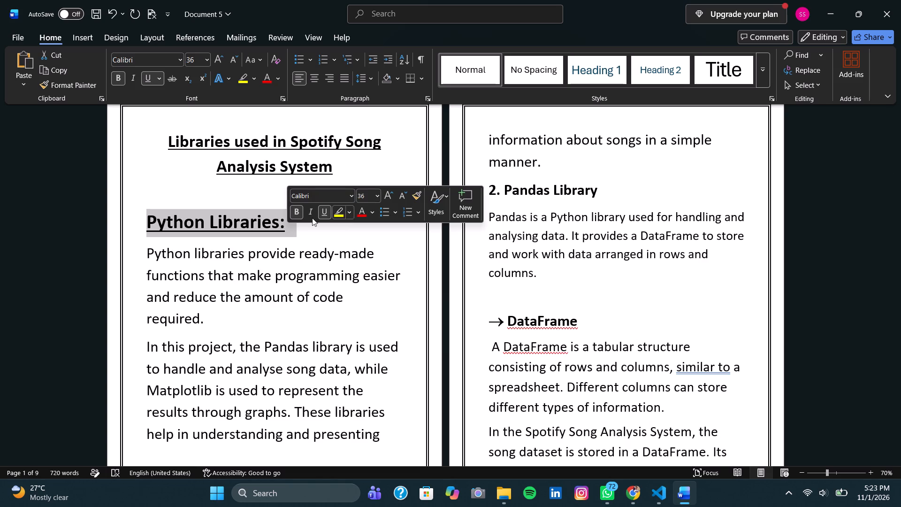
left_click(260, 219)
Insert a paragraph break after "These libraries help in understanding and presenting" in the Python Libraries section.
scroll(260, 219, "down", 1)
scroll(258, 243, "up", 1)
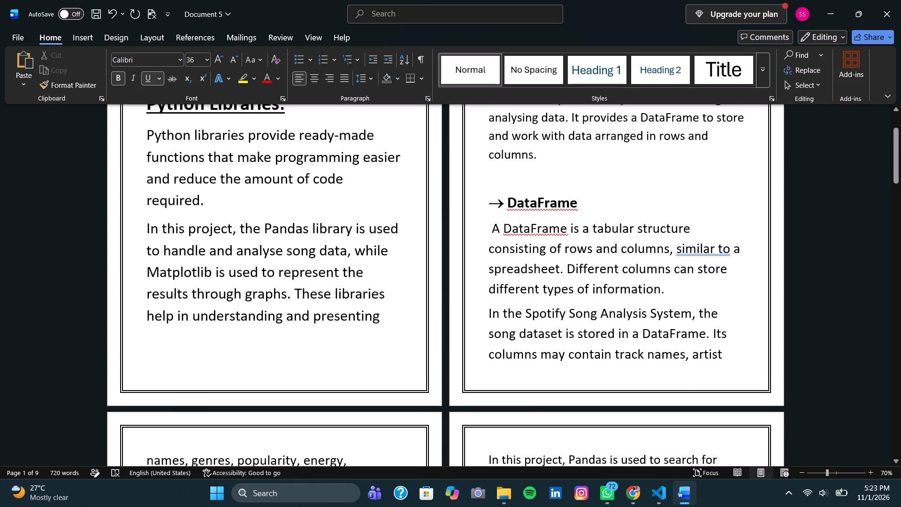
scroll(258, 243, "up", 1)
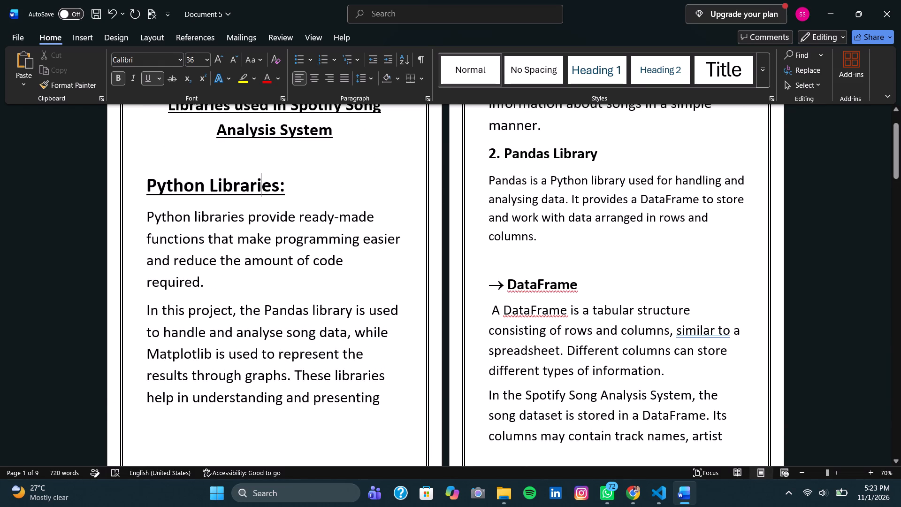
left_click(375, 400)
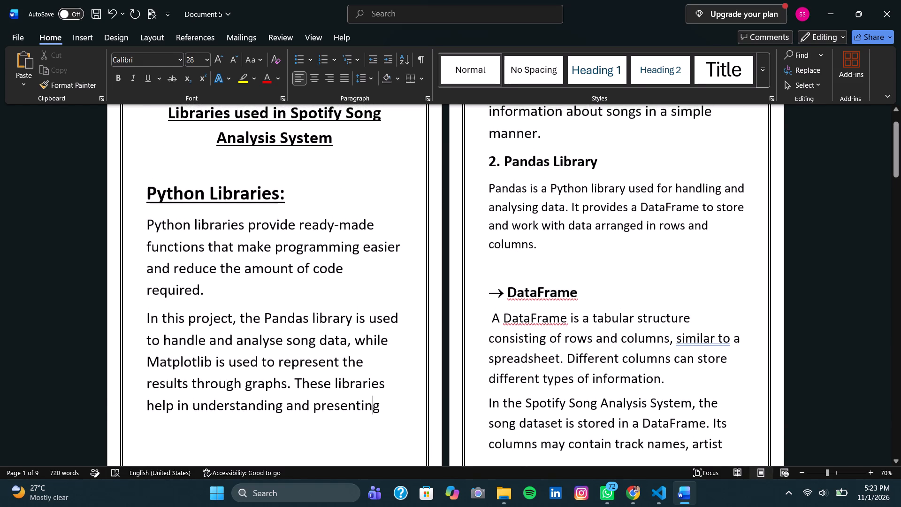
scroll(379, 386, "down", 1)
left_click(320, 315)
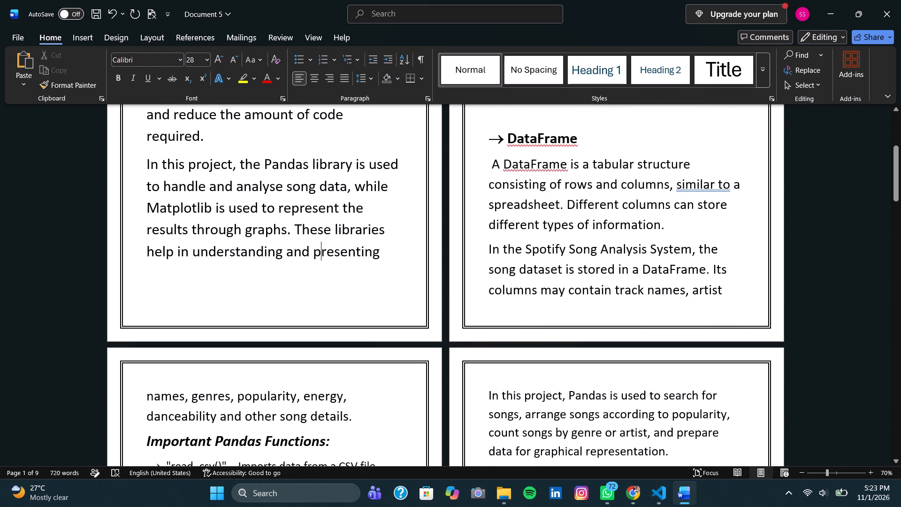
left_click(383, 260)
key("Return")
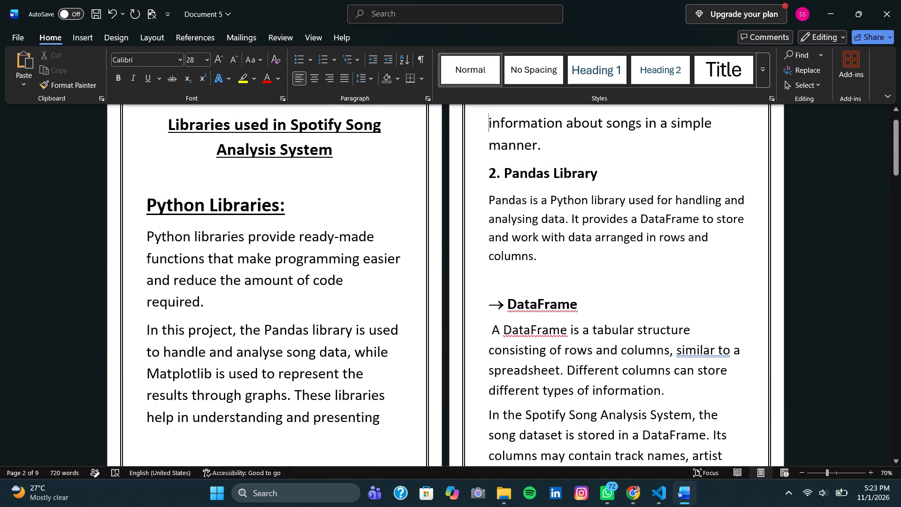
Set the font size of the Python Libraries body text, from its first paragraph through "presenting", to 24.
scroll(424, 206, "down", 1)
scroll(424, 206, "up", 1)
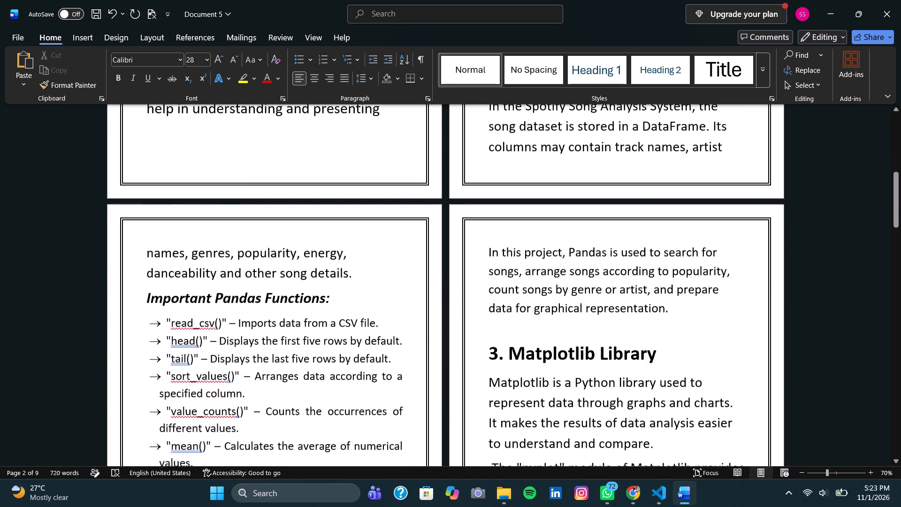
scroll(424, 206, "up", 2)
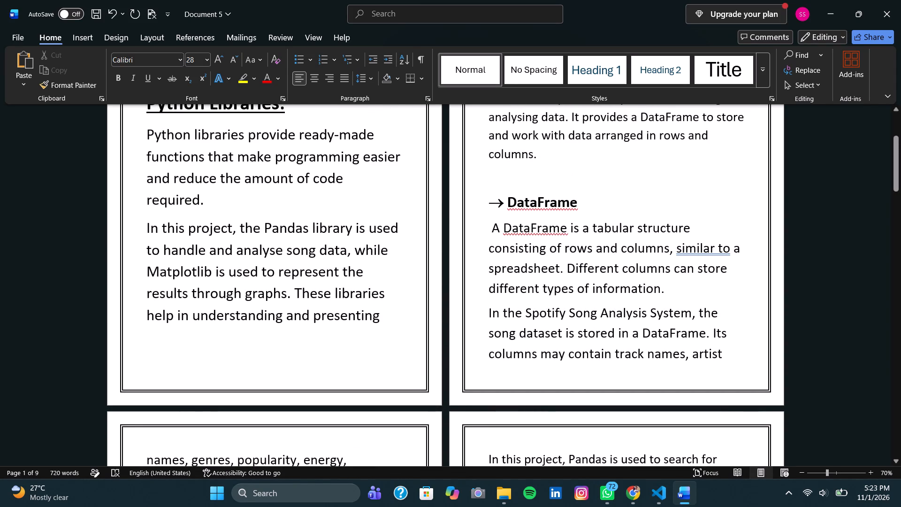
left_click_drag(145, 137, 394, 369)
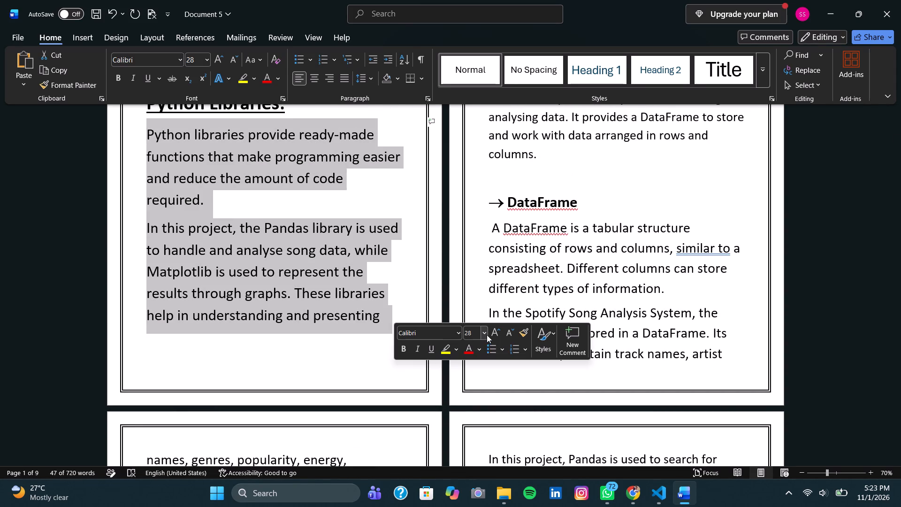
left_click(487, 333)
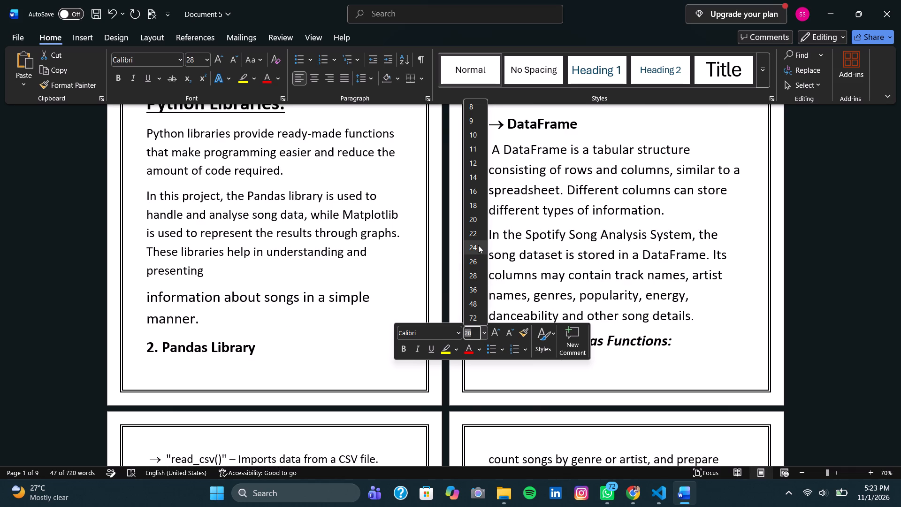
left_click(478, 245)
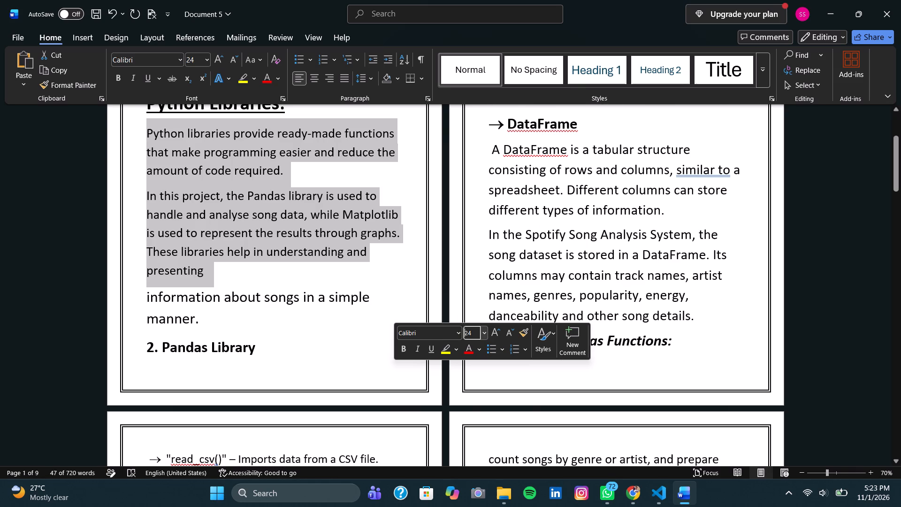
Insert a blank line above the "2. Pandas Library" heading.
left_click(146, 347)
key("Return")
Set the font size of the "2. Pandas Library" heading to 36.
scroll(286, 296, "up", 1)
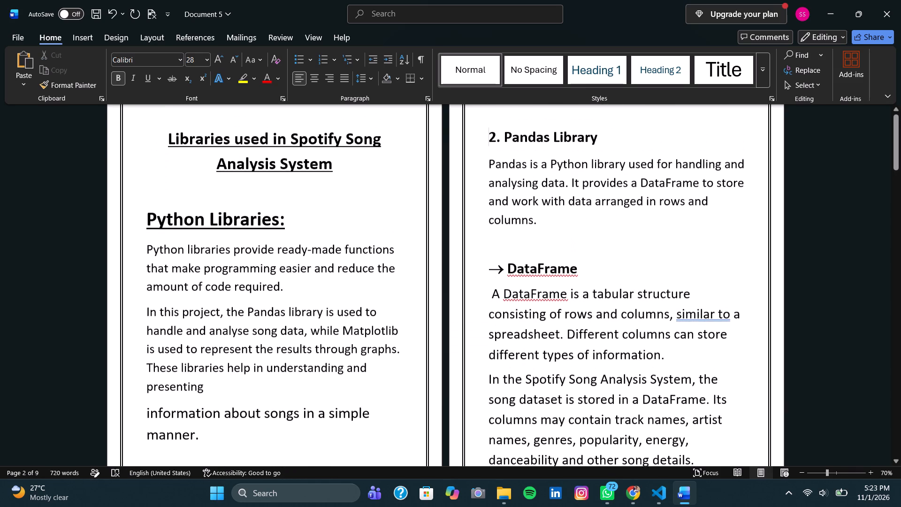
scroll(286, 296, "up", 1)
left_click_drag(492, 159, 591, 168)
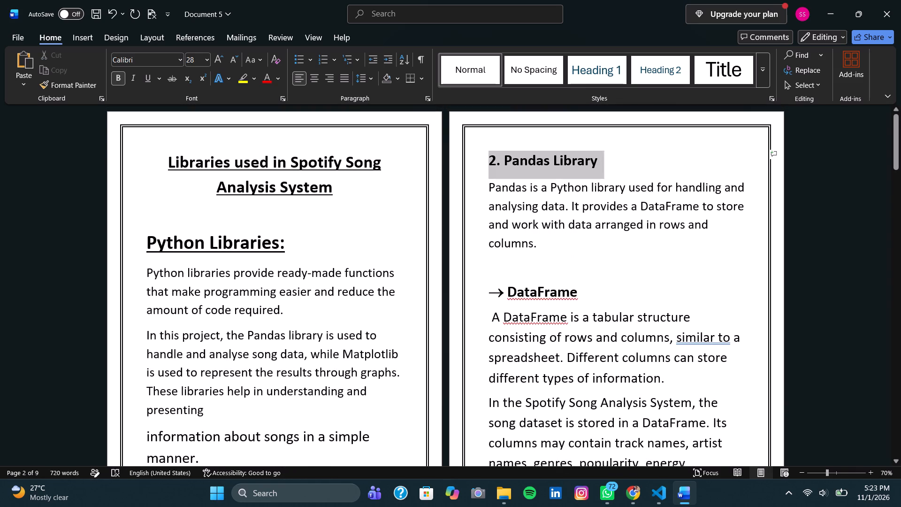
left_click_drag(591, 168, 594, 168)
left_click(686, 130)
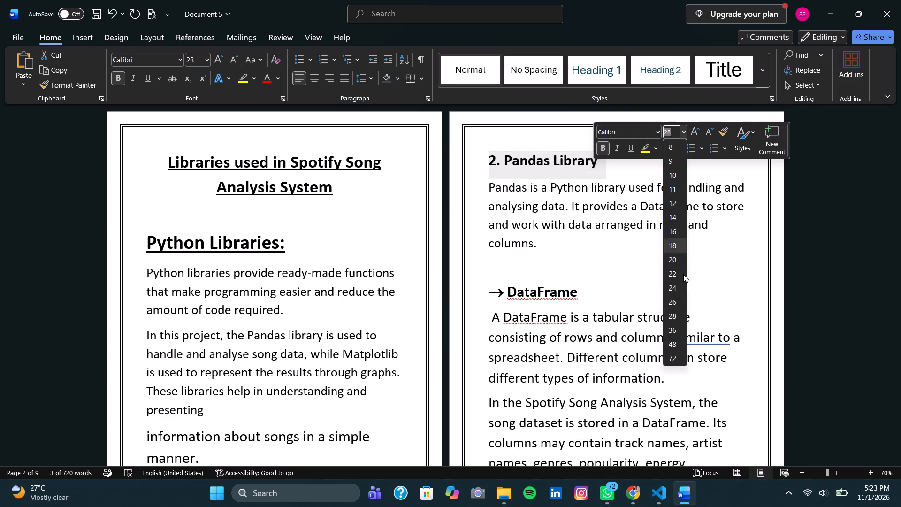
left_click(673, 326)
left_click(608, 252)
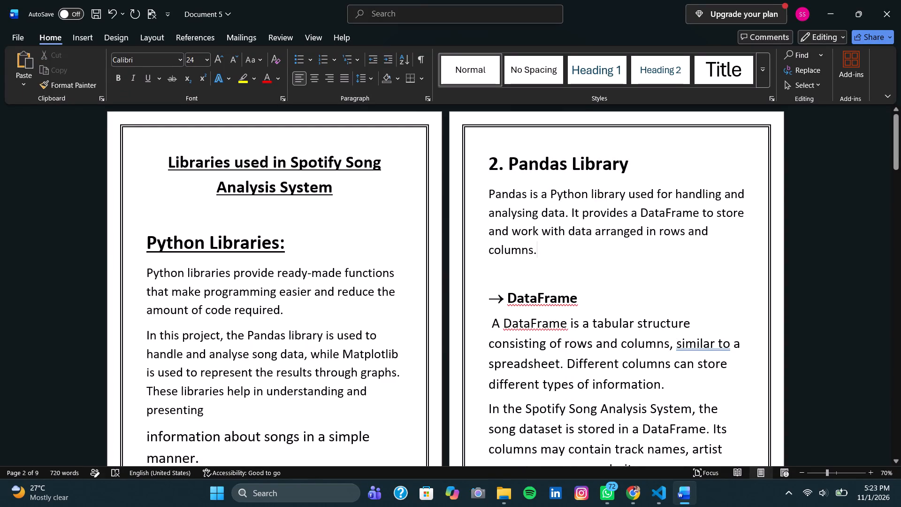
Renumber the "Pandas Library" heading as 1.
triple_click(497, 164)
left_click(497, 164)
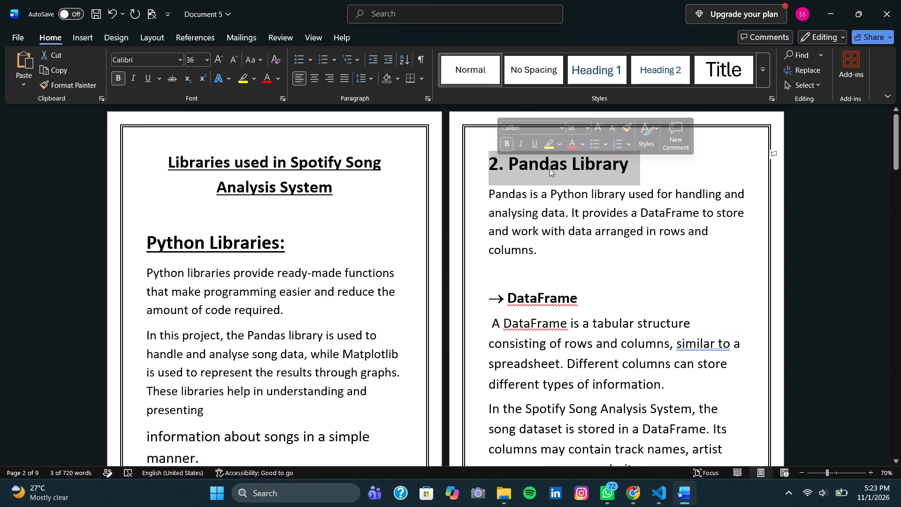
left_click(546, 265)
left_click(495, 162)
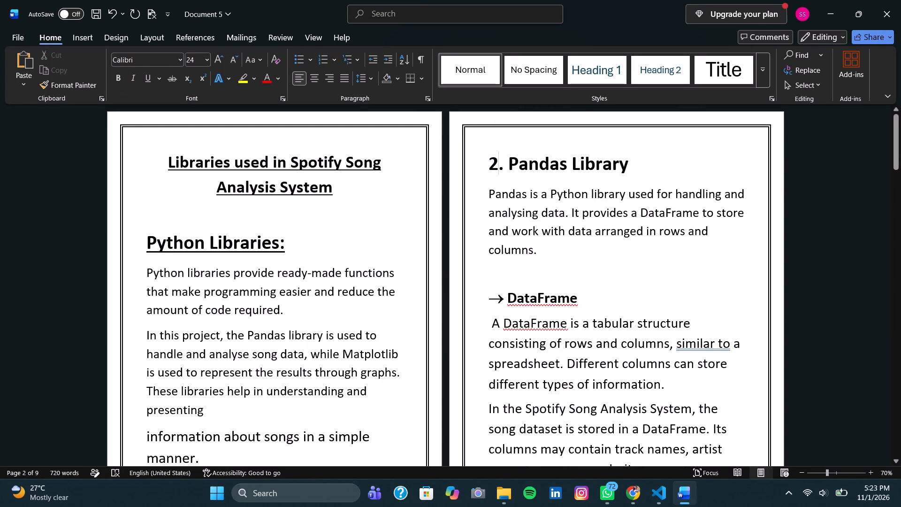
key("BackSpace")
key("1")
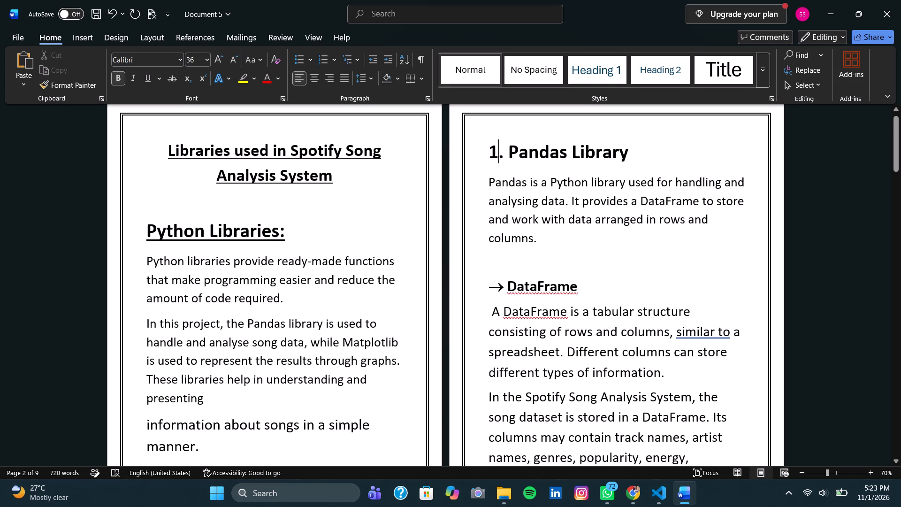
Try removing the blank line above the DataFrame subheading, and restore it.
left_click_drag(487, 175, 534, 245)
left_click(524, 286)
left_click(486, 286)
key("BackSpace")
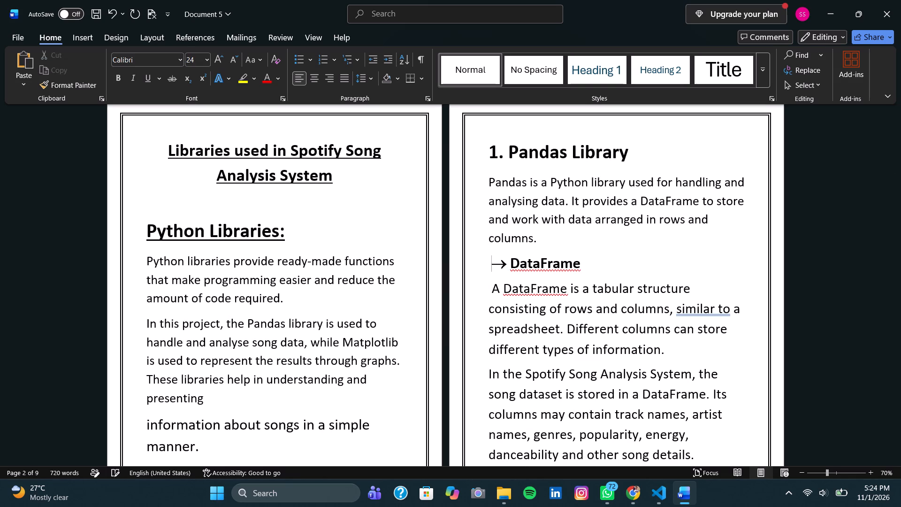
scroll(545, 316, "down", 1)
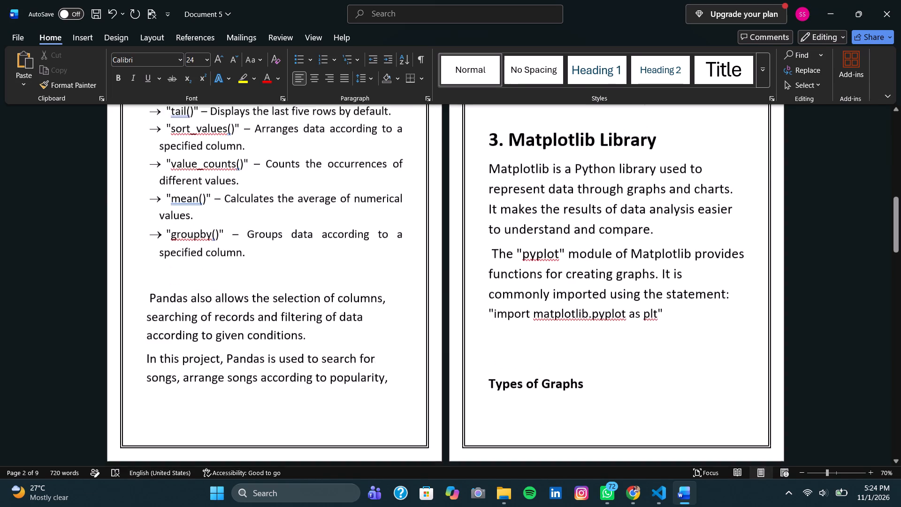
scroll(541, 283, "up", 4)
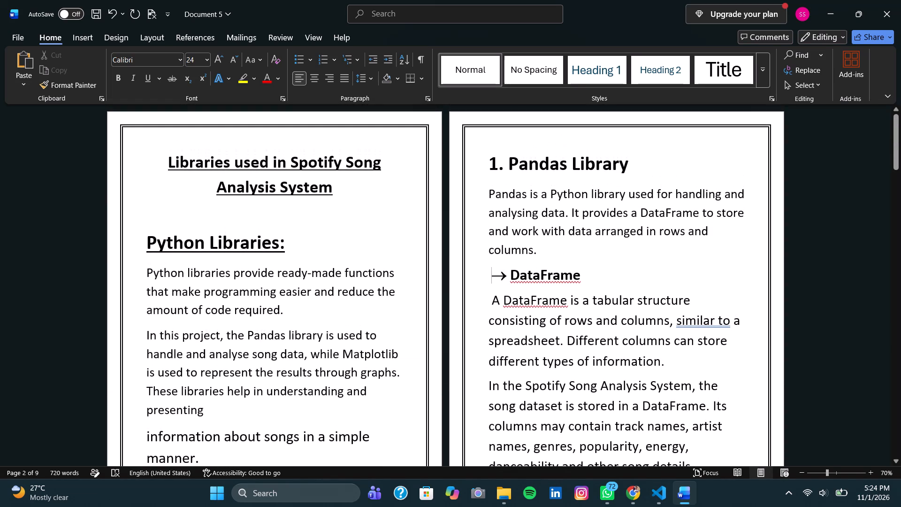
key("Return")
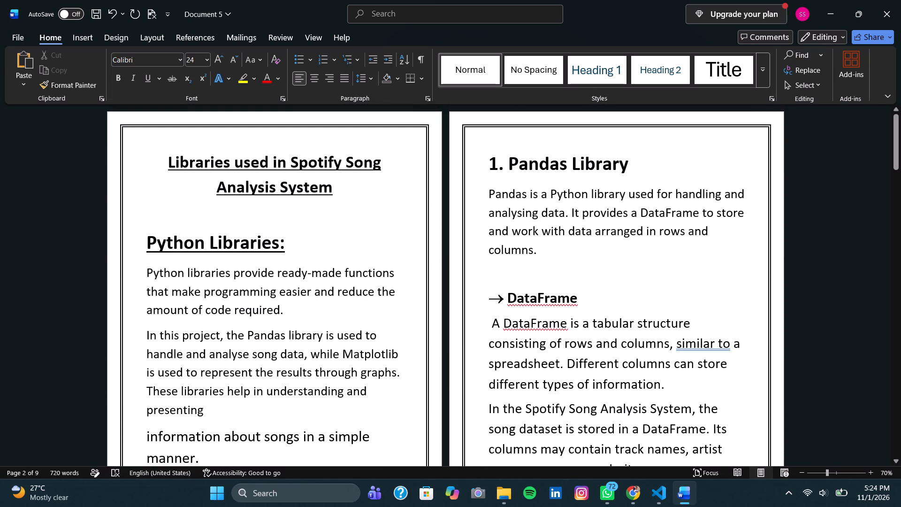
Set the font size of the DataFrame subheading, including its arrow, to 36.
left_click_drag(494, 300, 593, 300)
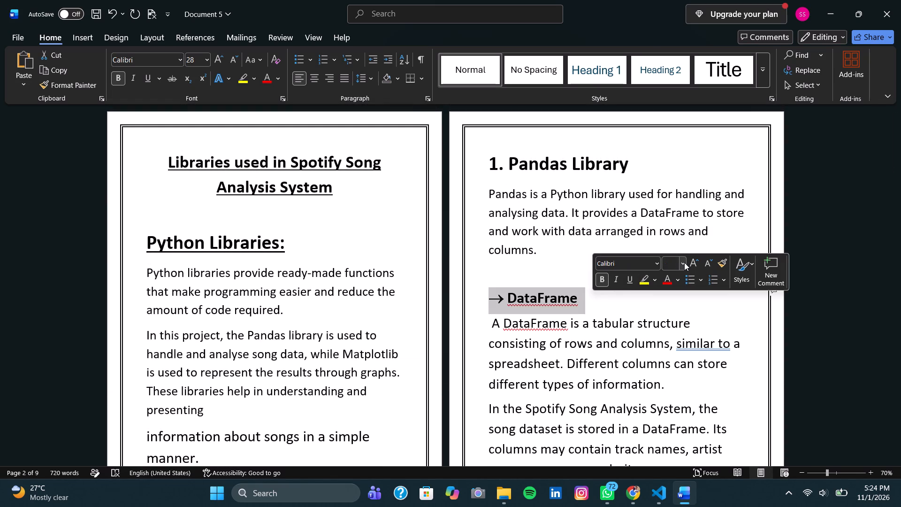
left_click(684, 262)
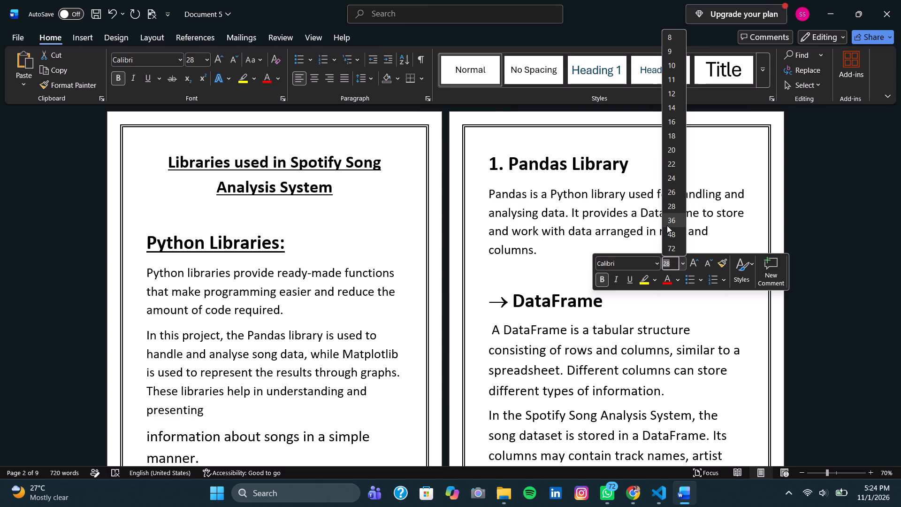
left_click(667, 225)
left_click(489, 289)
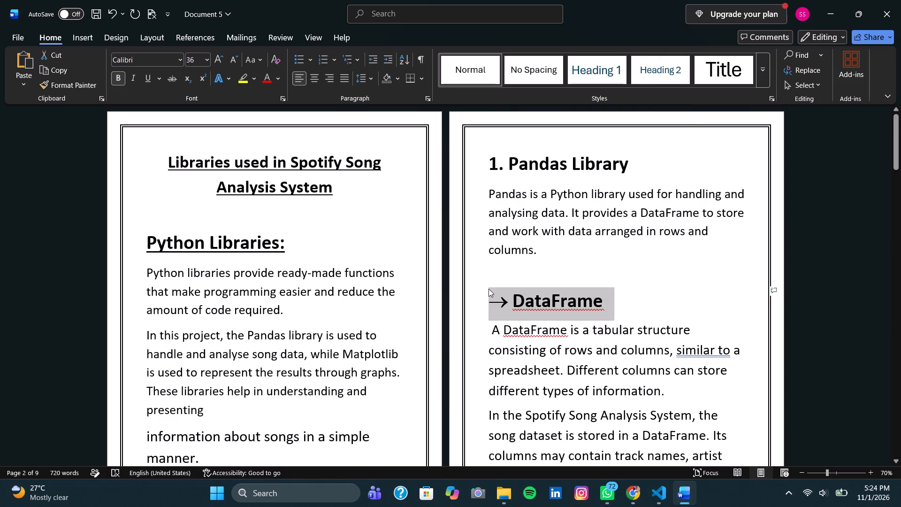
Set the font size of the "Important Pandas Functions:" subheading to 36.
scroll(489, 289, "down", 3)
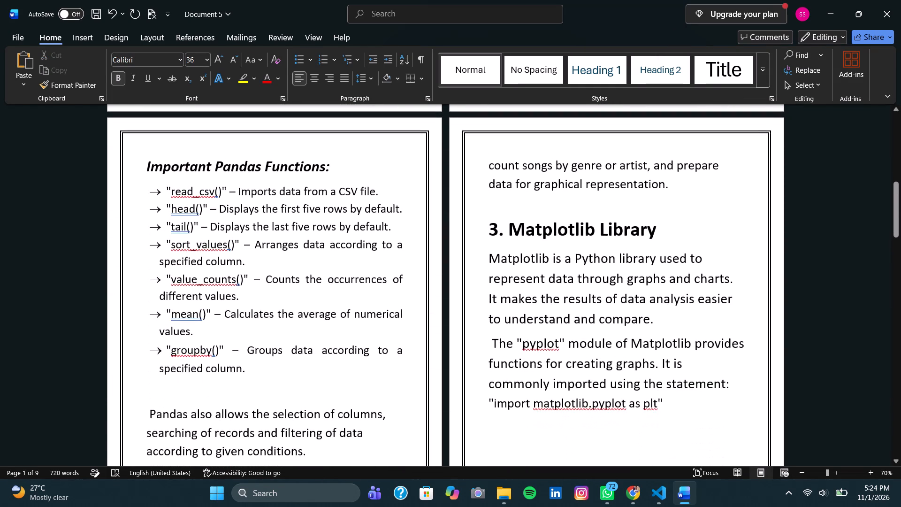
right_click(489, 289)
left_click(357, 271)
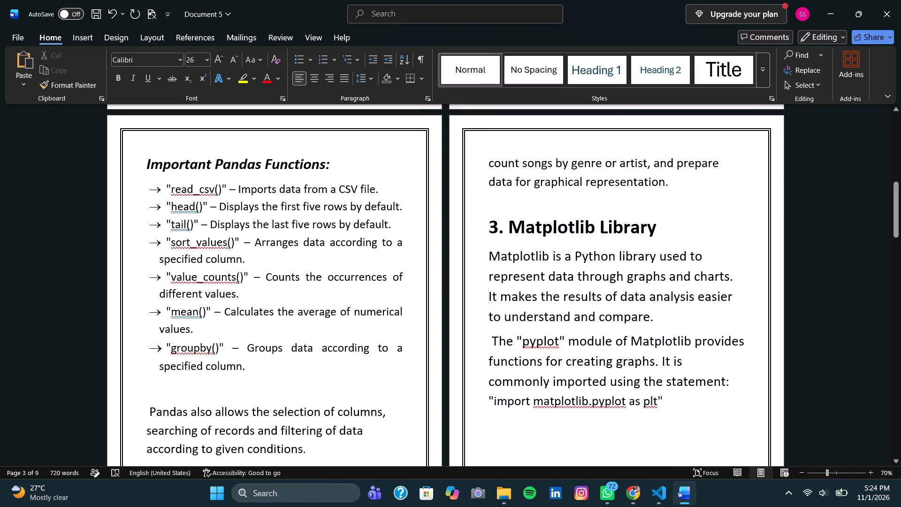
triple_click(252, 156)
left_click(252, 156)
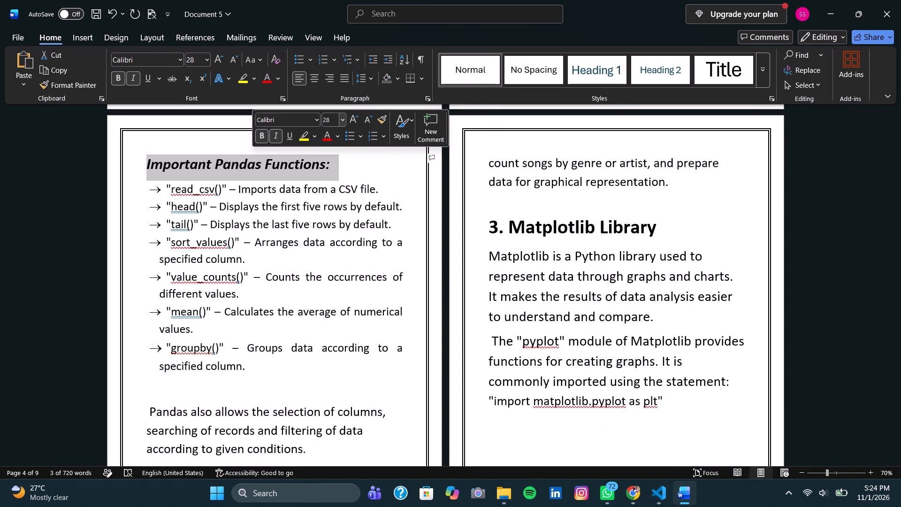
left_click(344, 119)
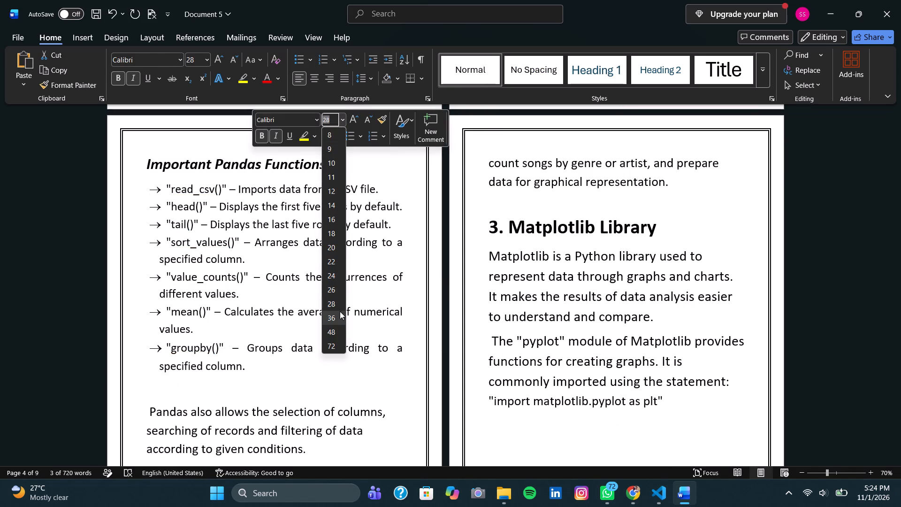
left_click(340, 311)
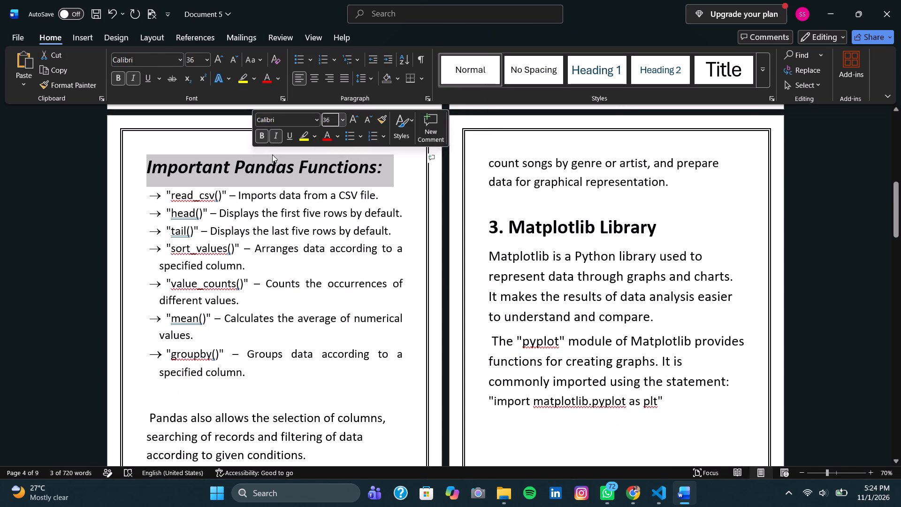
left_click(173, 152)
triple_click(182, 162)
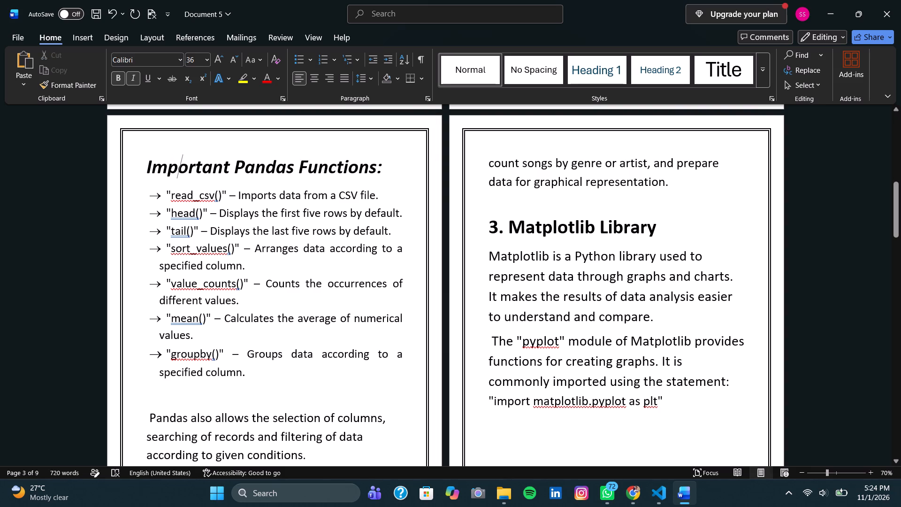
left_click(182, 162)
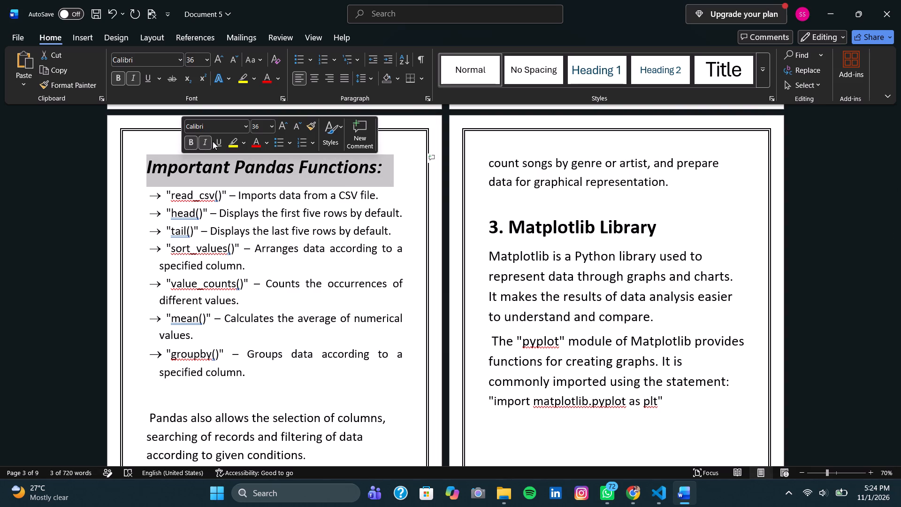
left_click(145, 136)
Renumber the "Matplotlib Library" heading as 2.
scroll(170, 190, "up", 4)
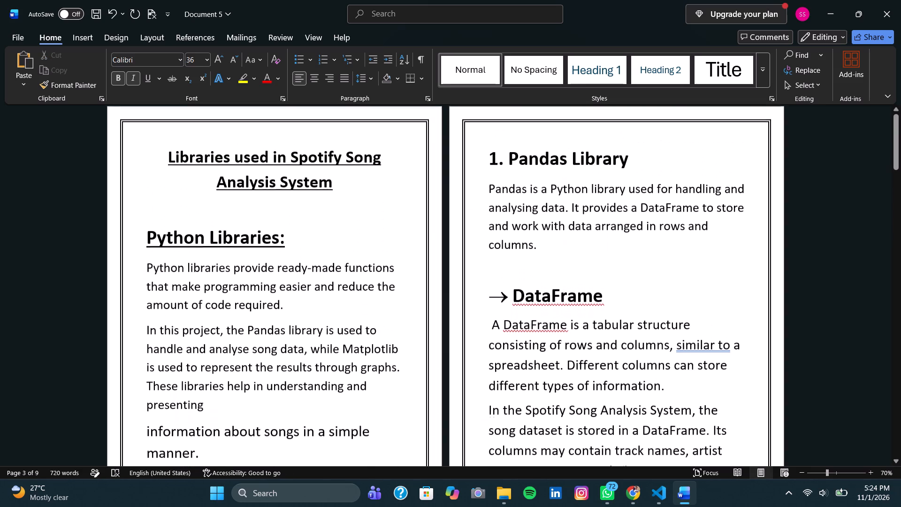
scroll(170, 190, "up", 1)
scroll(170, 190, "down", 4)
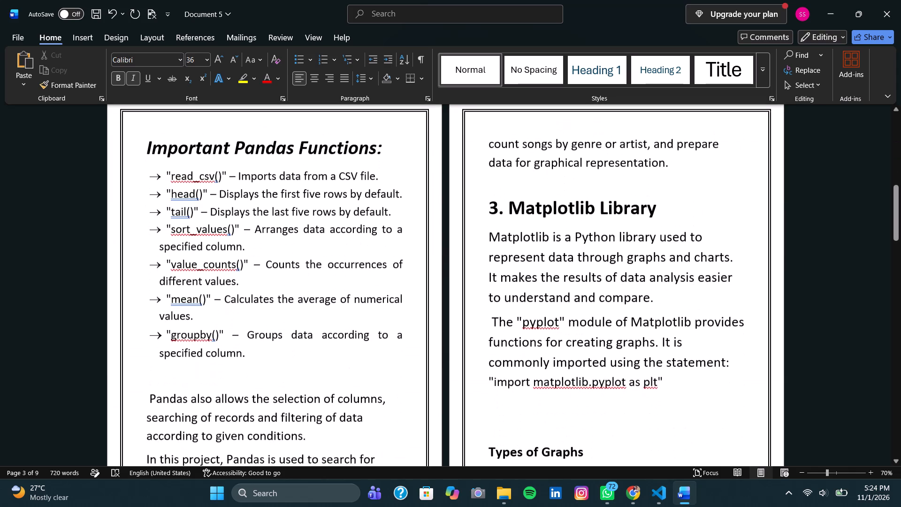
scroll(170, 190, "down", 1)
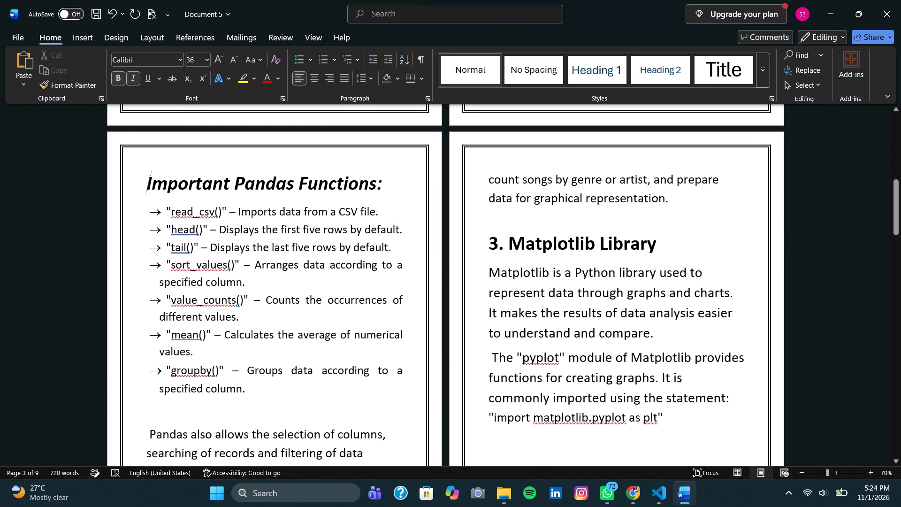
triple_click(495, 245)
left_click(495, 245)
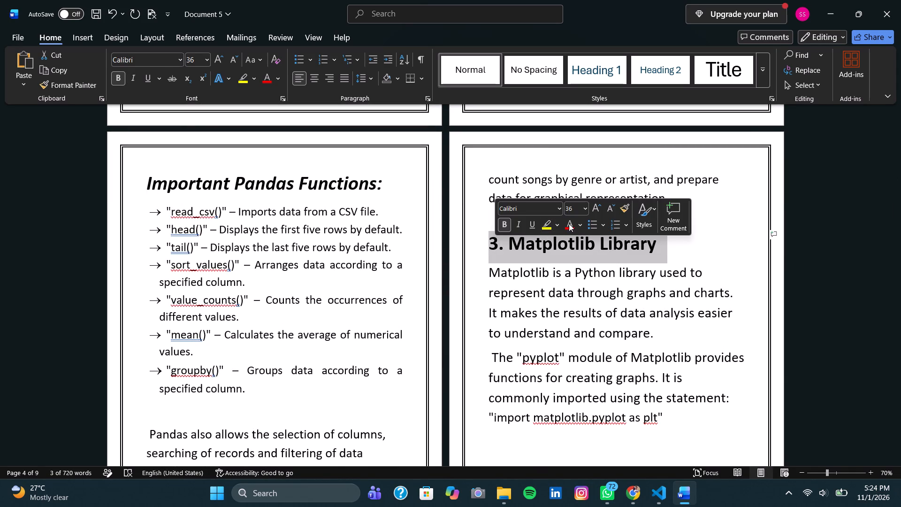
left_click(528, 262)
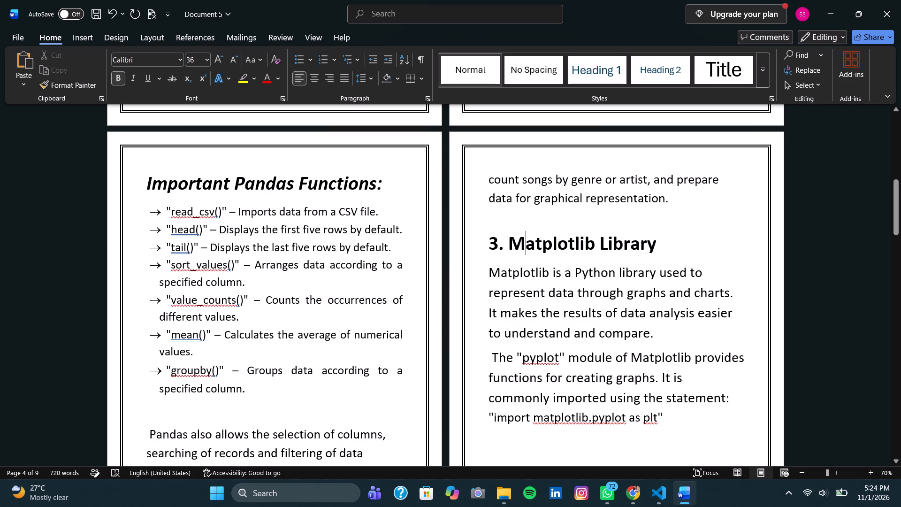
left_click(497, 249)
key("BackSpace")
key("2")
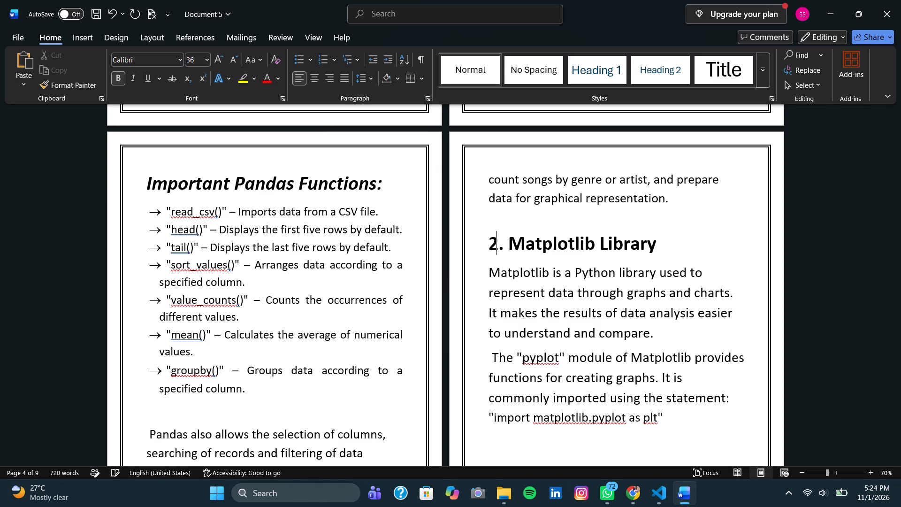
Insert two blank lines above the "Types of Graphs" heading.
scroll(535, 262, "down", 1)
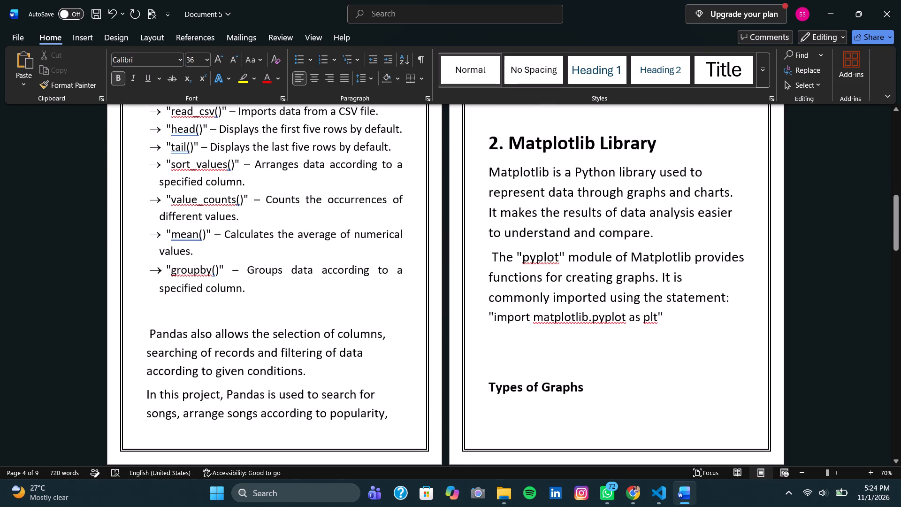
left_click(487, 382)
key("Return")
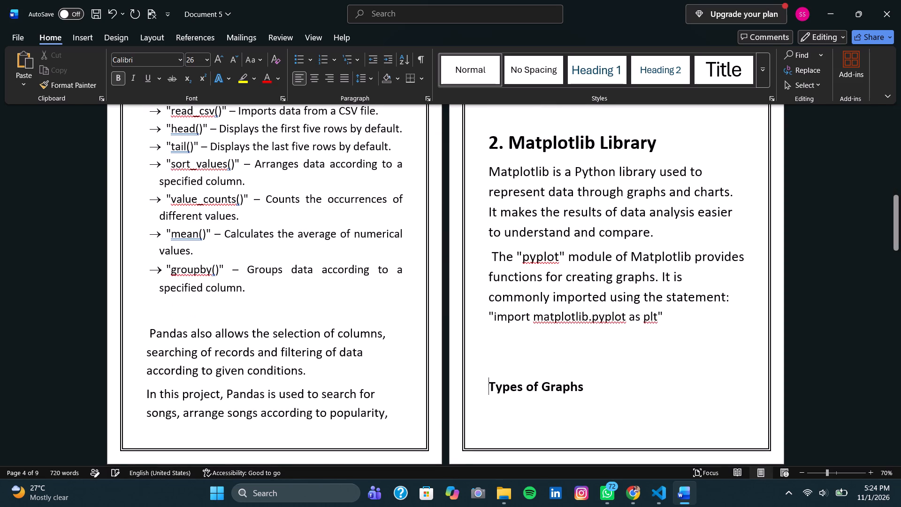
key("Return")
Set the font size of the body paragraphs under the "2. Matplotlib Library" heading to 26.
scroll(543, 312, "up", 1)
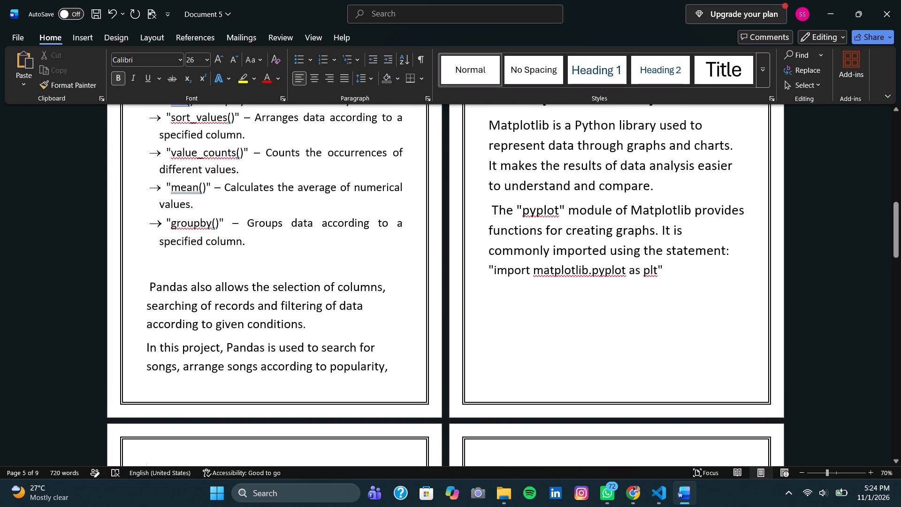
scroll(543, 312, "up", 1)
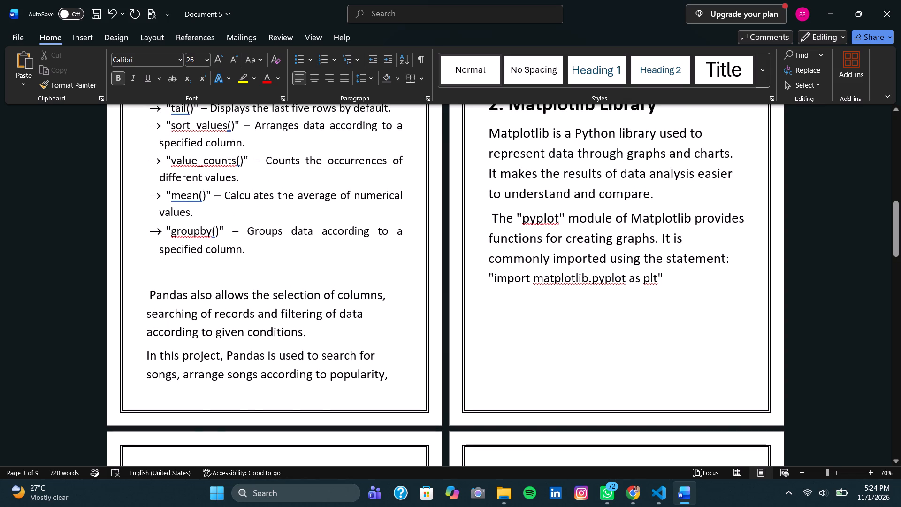
left_click(489, 135)
scroll(489, 135, "up", 1)
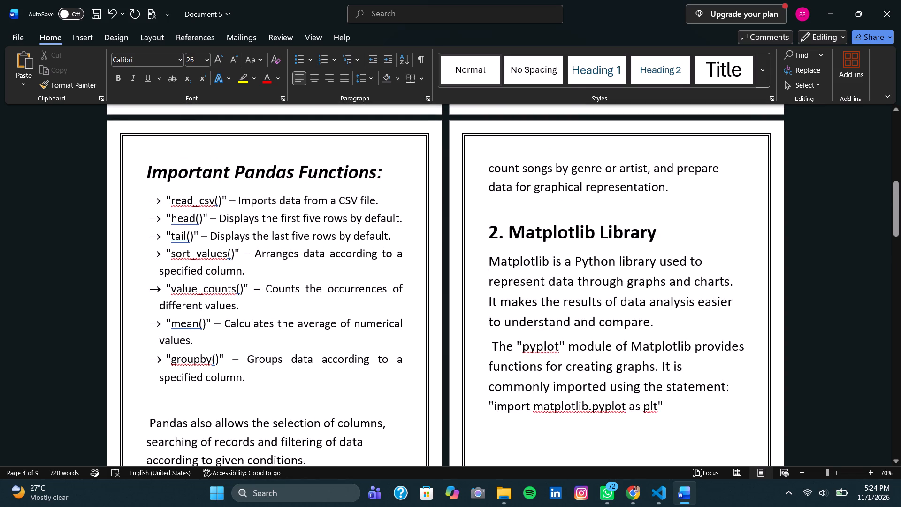
left_click_drag(491, 263, 682, 420)
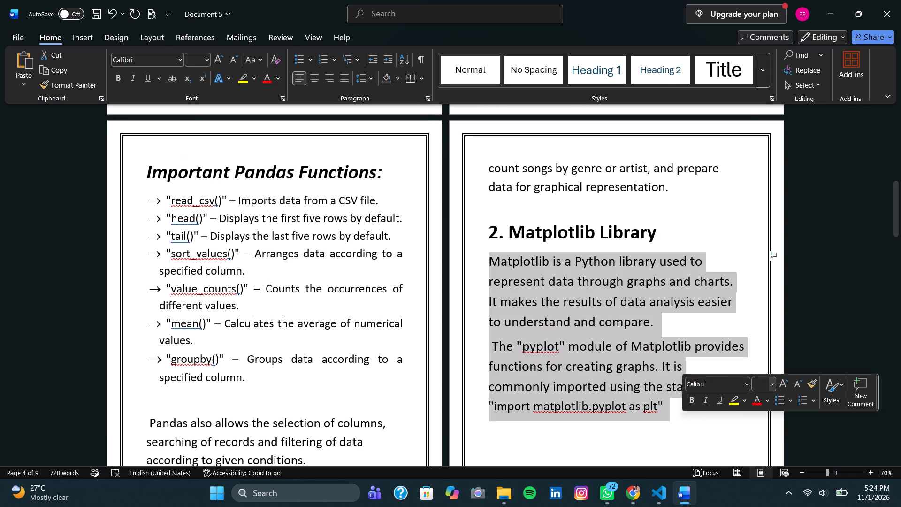
left_click(771, 386)
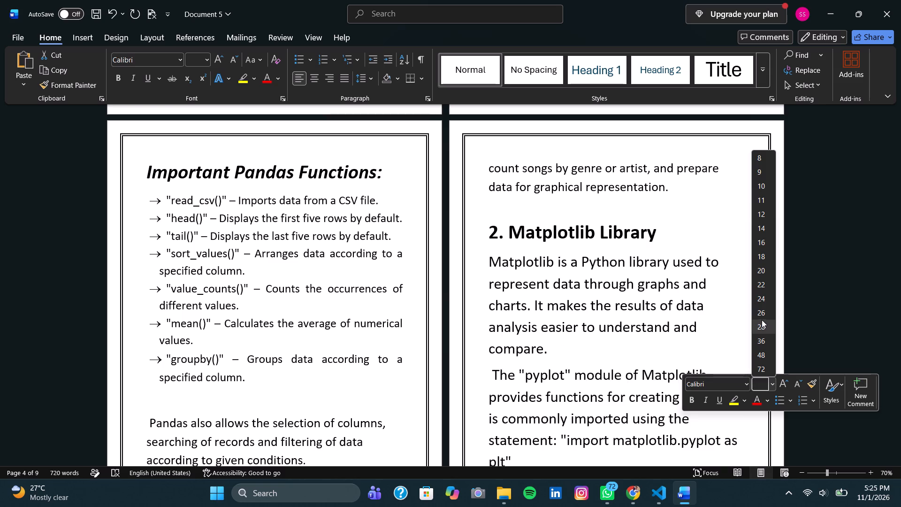
left_click(761, 318)
left_click(700, 300)
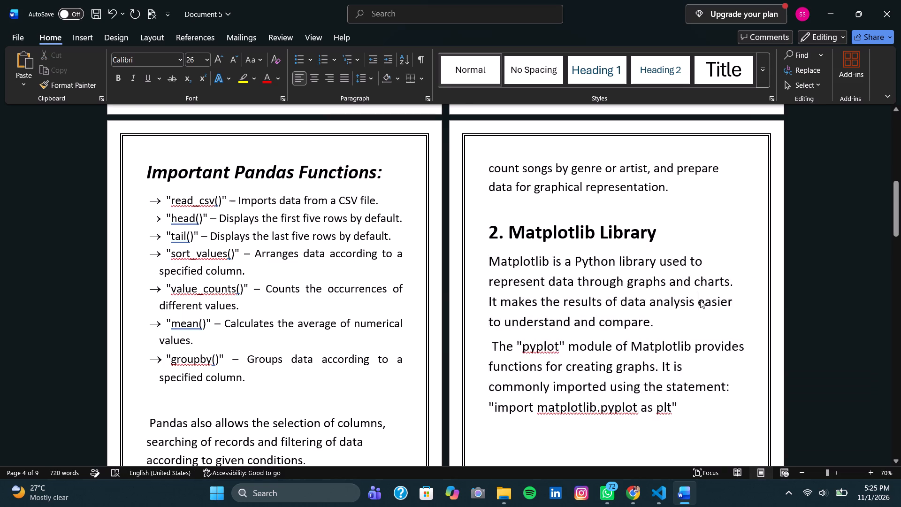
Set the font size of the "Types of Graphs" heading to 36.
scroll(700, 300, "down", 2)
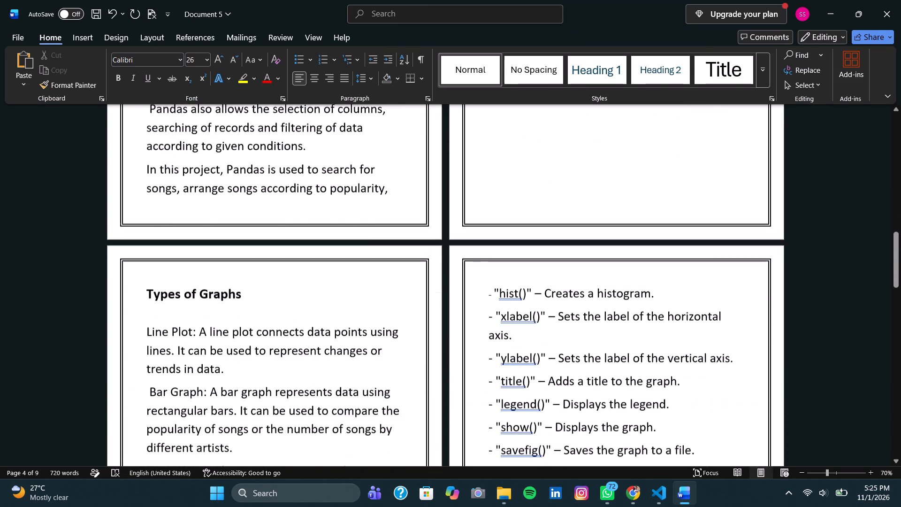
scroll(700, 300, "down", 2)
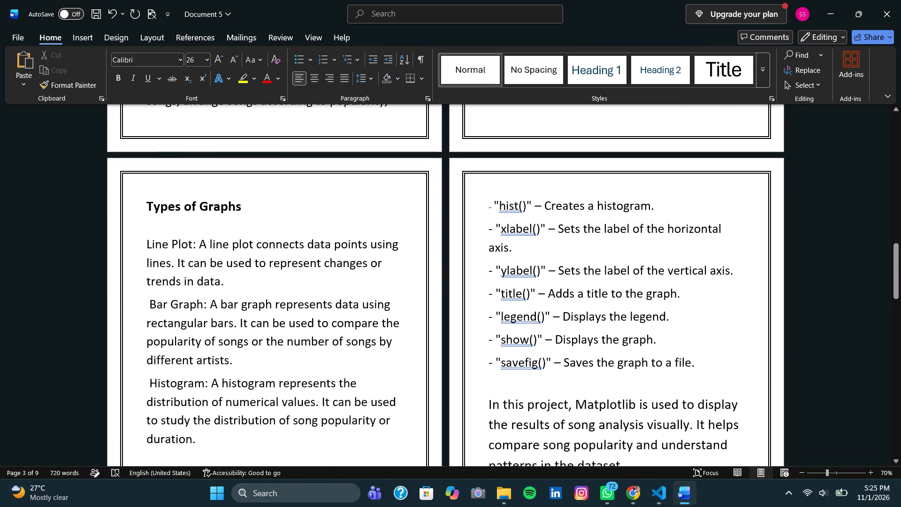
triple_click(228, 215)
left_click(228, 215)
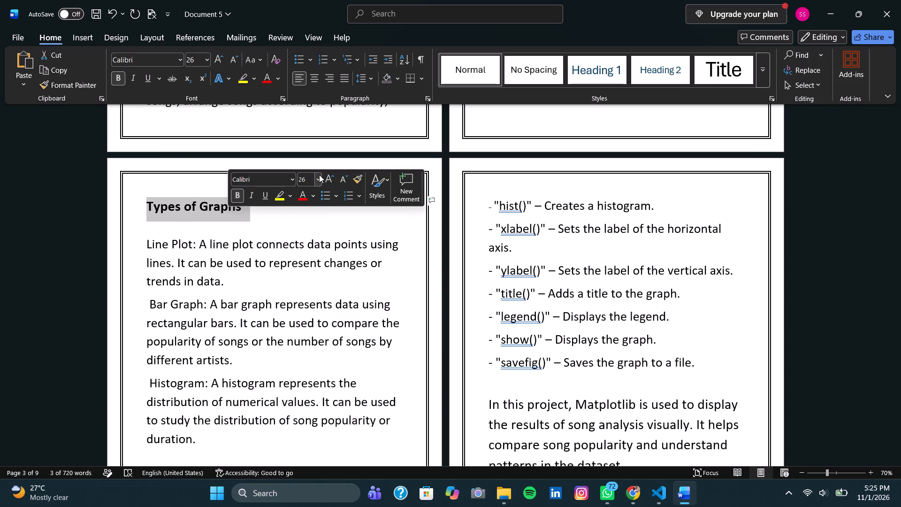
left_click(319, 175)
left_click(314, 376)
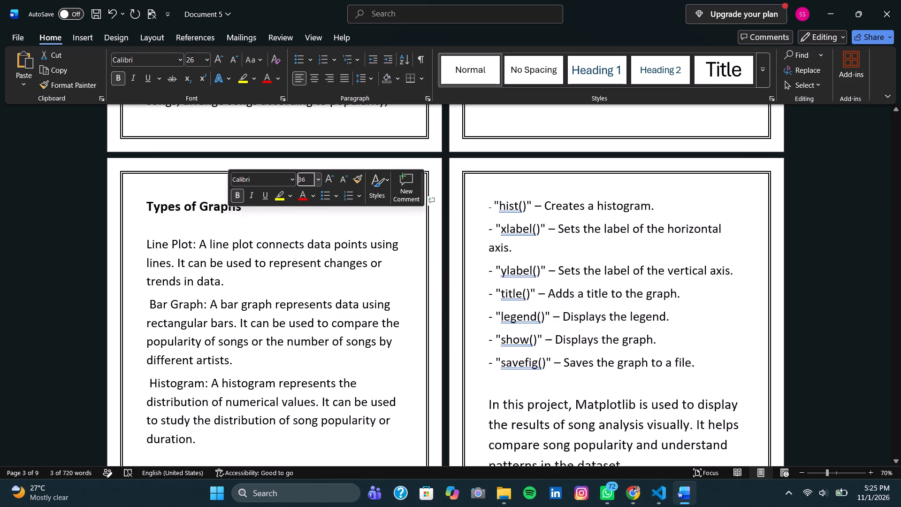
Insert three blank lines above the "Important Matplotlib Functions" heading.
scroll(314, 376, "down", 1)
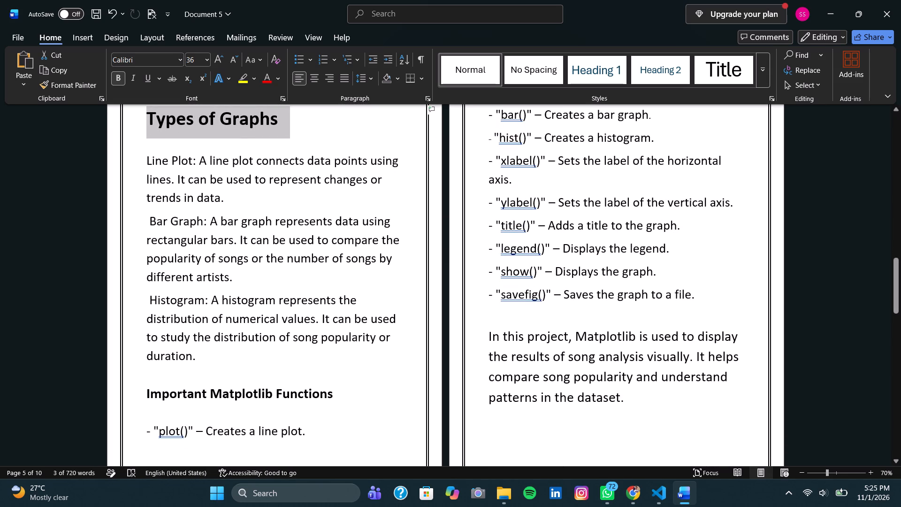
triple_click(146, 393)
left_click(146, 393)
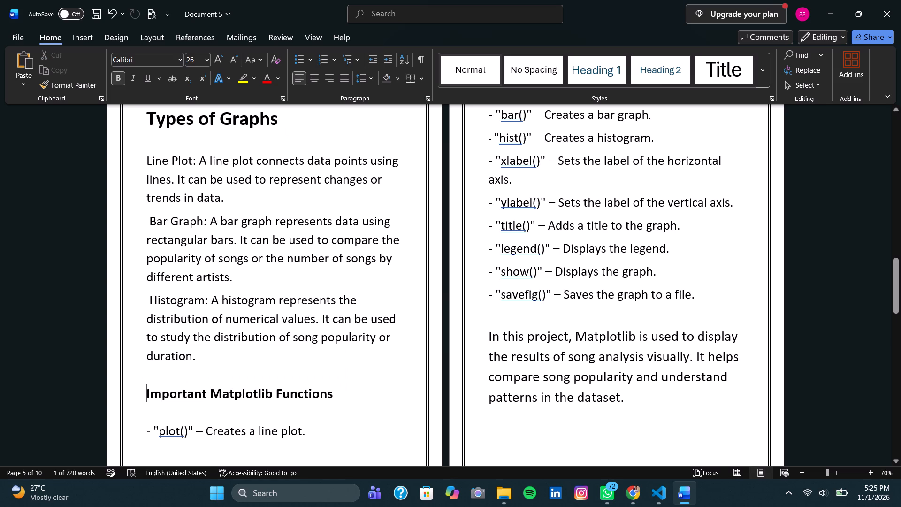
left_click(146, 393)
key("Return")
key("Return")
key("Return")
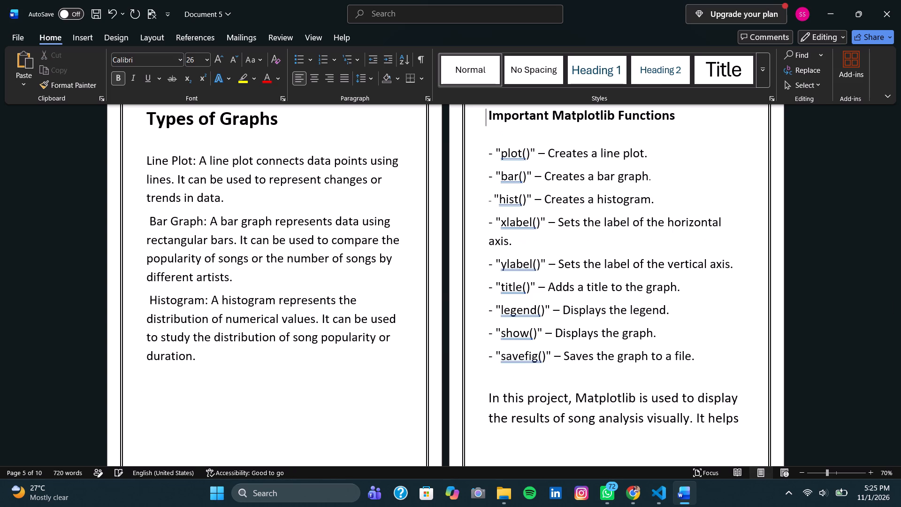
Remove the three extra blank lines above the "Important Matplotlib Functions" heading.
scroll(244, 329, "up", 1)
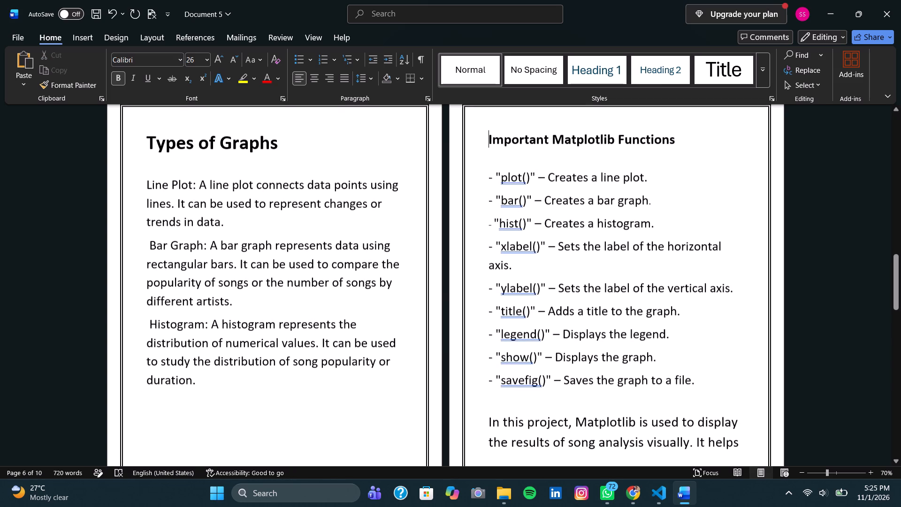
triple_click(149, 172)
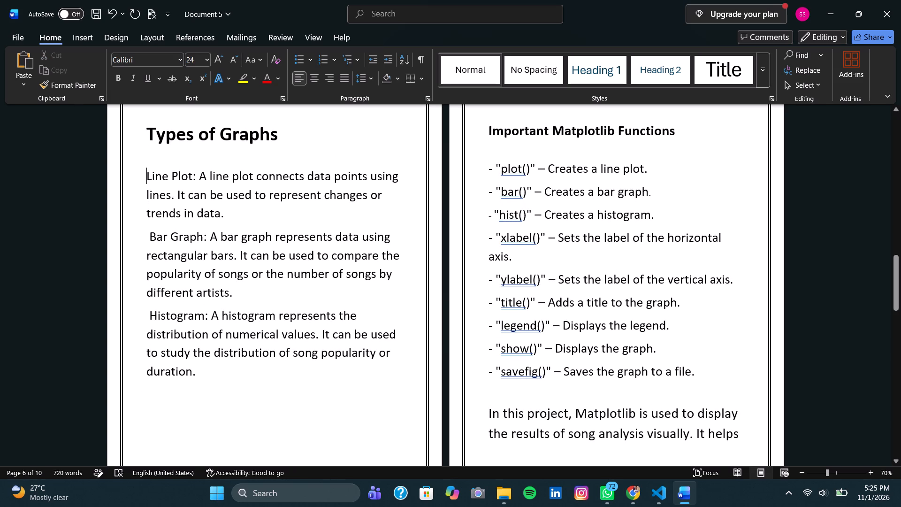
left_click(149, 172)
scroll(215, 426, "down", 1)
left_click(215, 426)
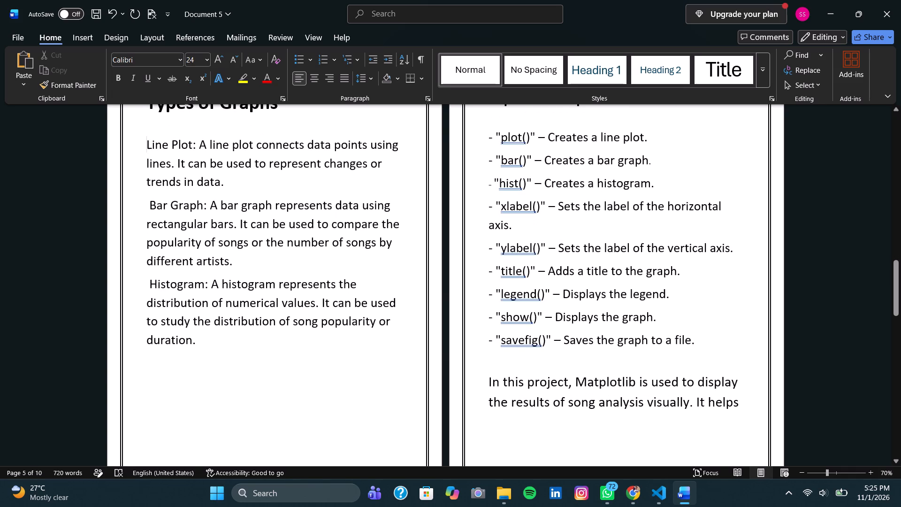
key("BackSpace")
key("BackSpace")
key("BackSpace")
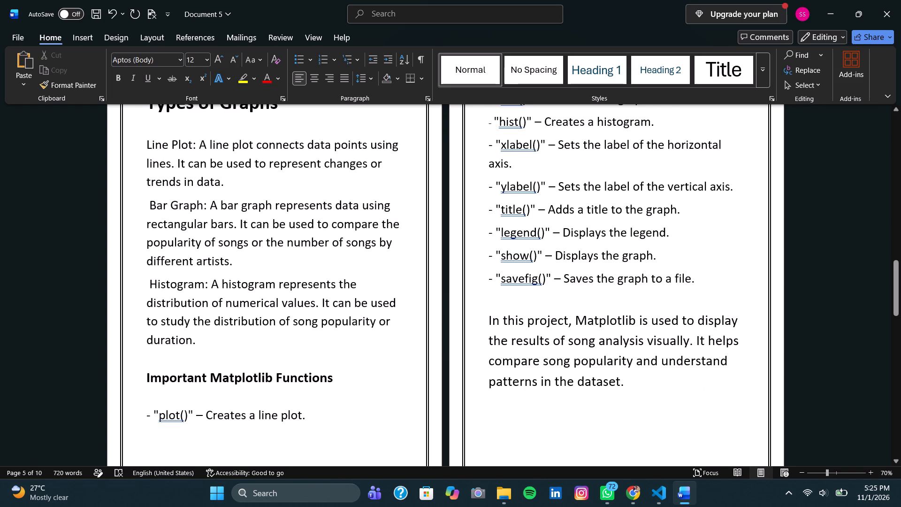
Review the heading sizes and page layout from the document title through the CSV File Format section.
scroll(163, 378, "up", 2)
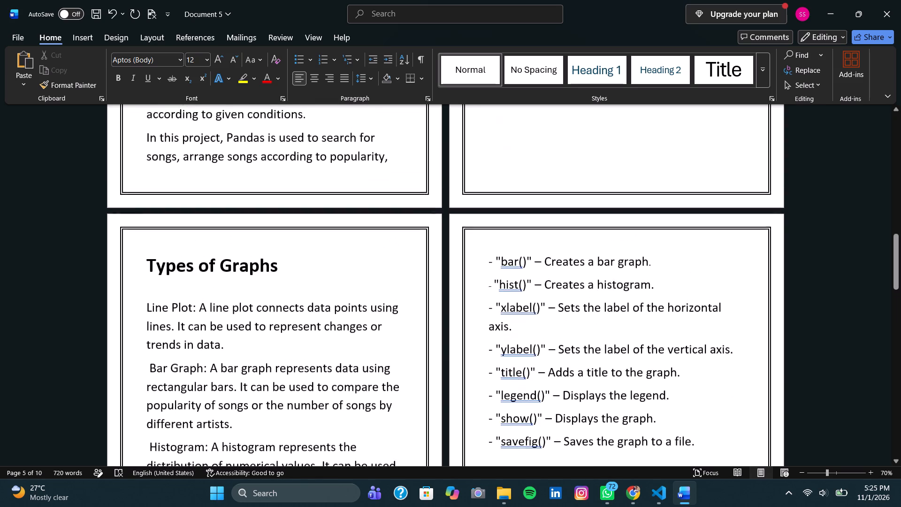
scroll(163, 378, "up", 3)
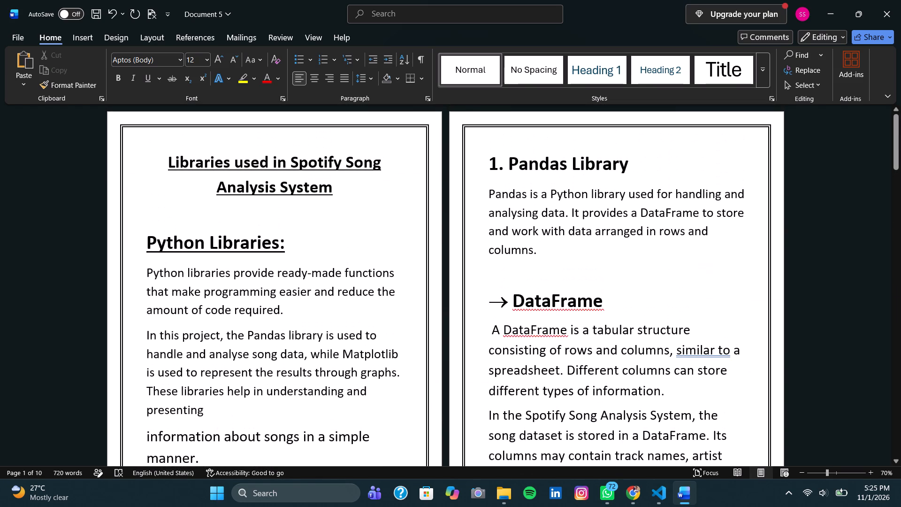
scroll(487, 308, "down", 5)
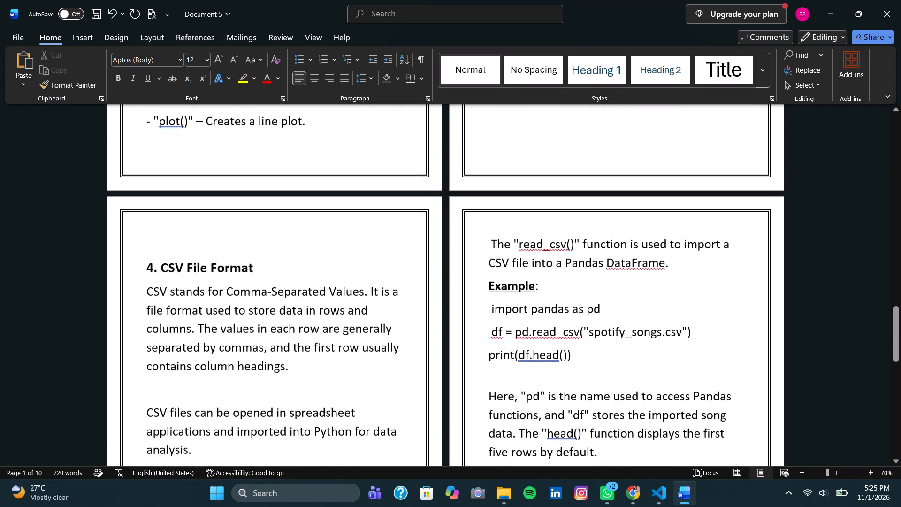
scroll(487, 308, "up", 3)
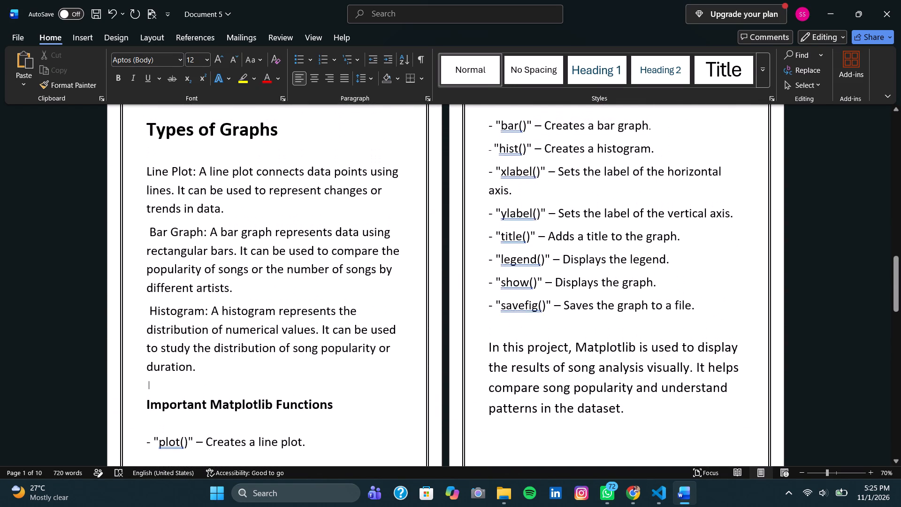
right_click(487, 308)
triple_click(238, 130)
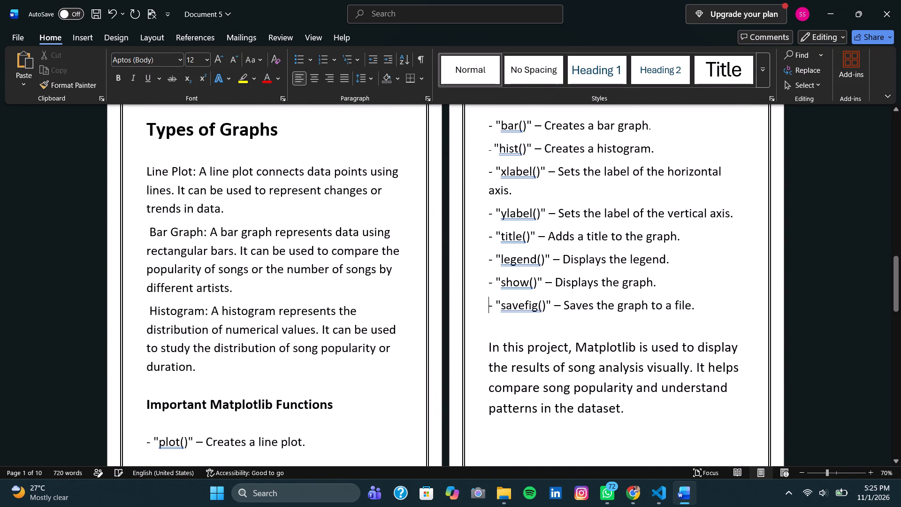
left_click(238, 130)
scroll(251, 176, "up", 1)
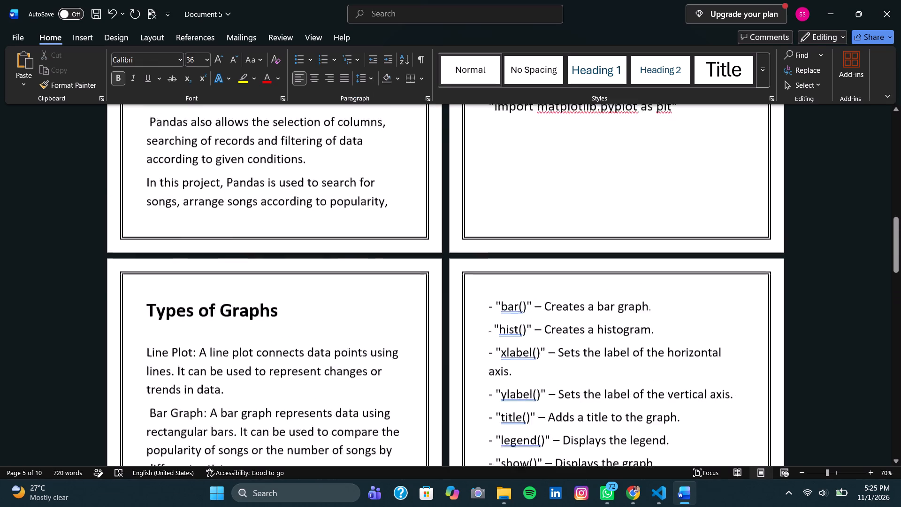
scroll(251, 176, "up", 3)
scroll(251, 176, "down", 1)
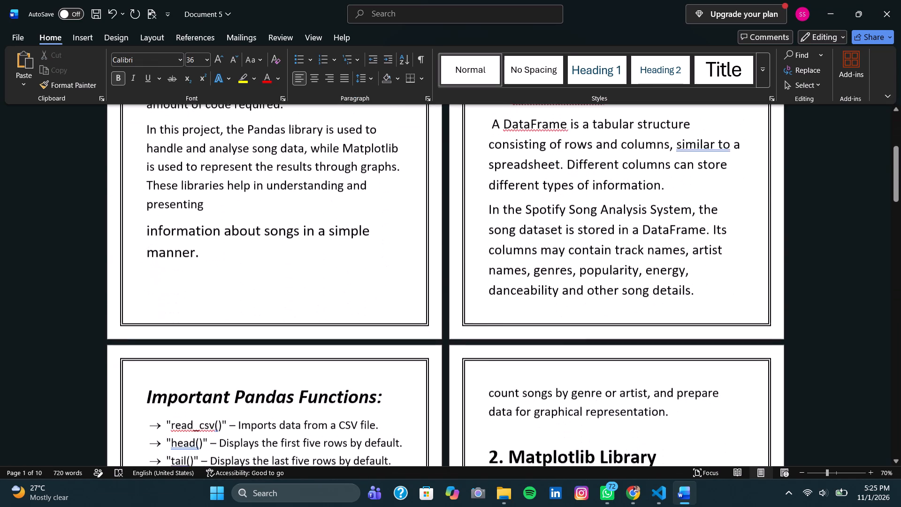
scroll(251, 176, "down", 4)
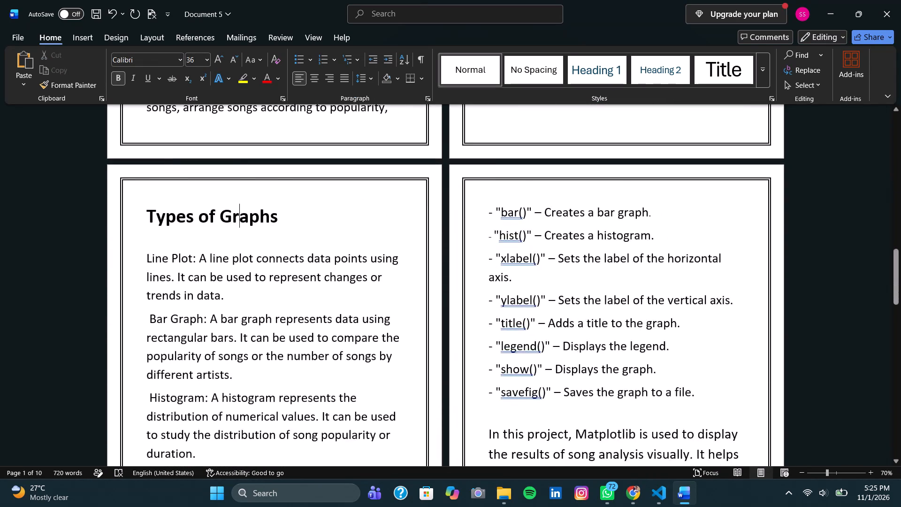
scroll(251, 176, "down", 1)
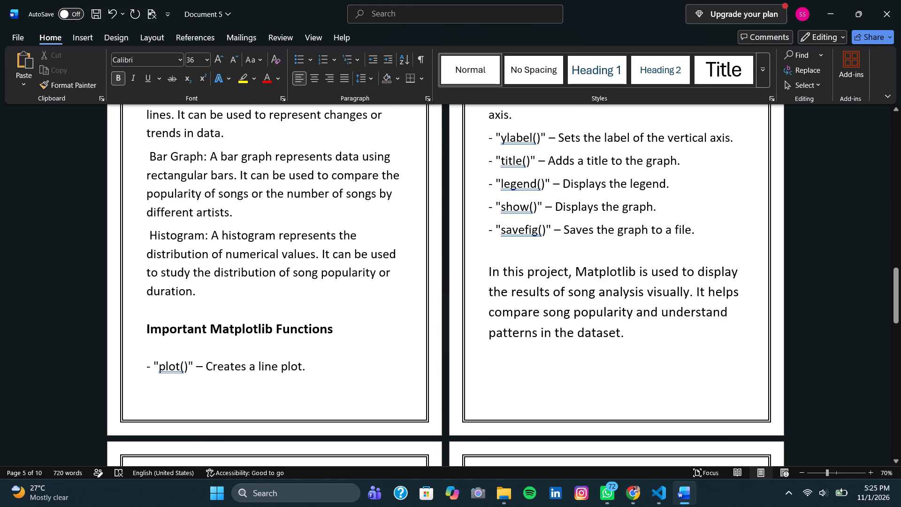
left_click(144, 330)
Set the font size of the "Types of Graphs" heading to 28.
scroll(206, 263, "up", 1)
triple_click(200, 142)
left_click(200, 142)
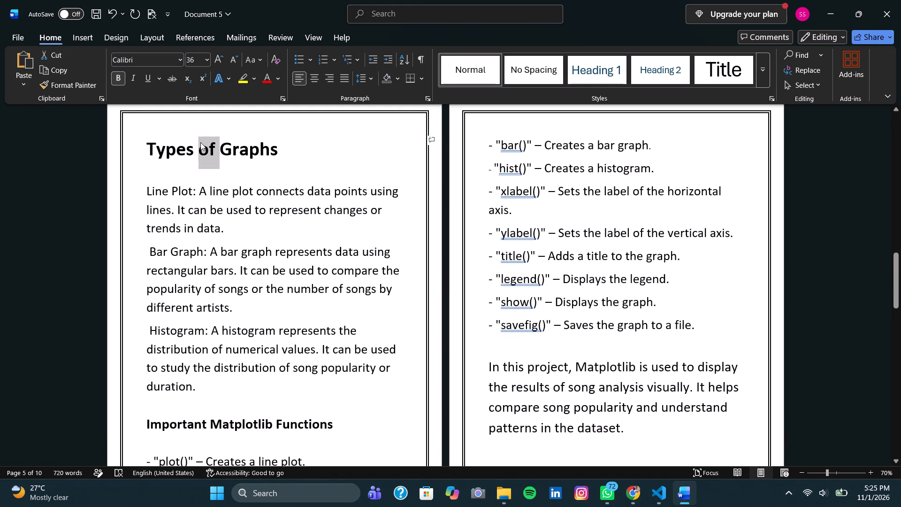
left_click(289, 109)
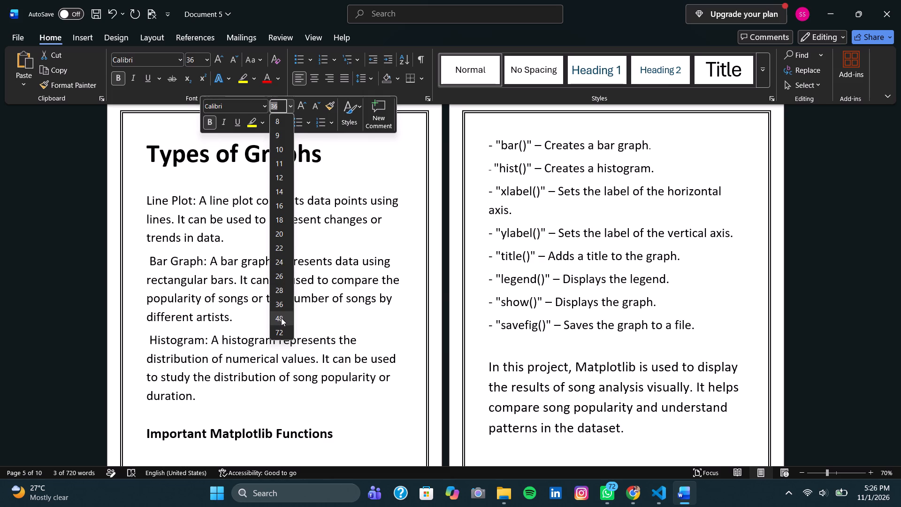
left_click(282, 288)
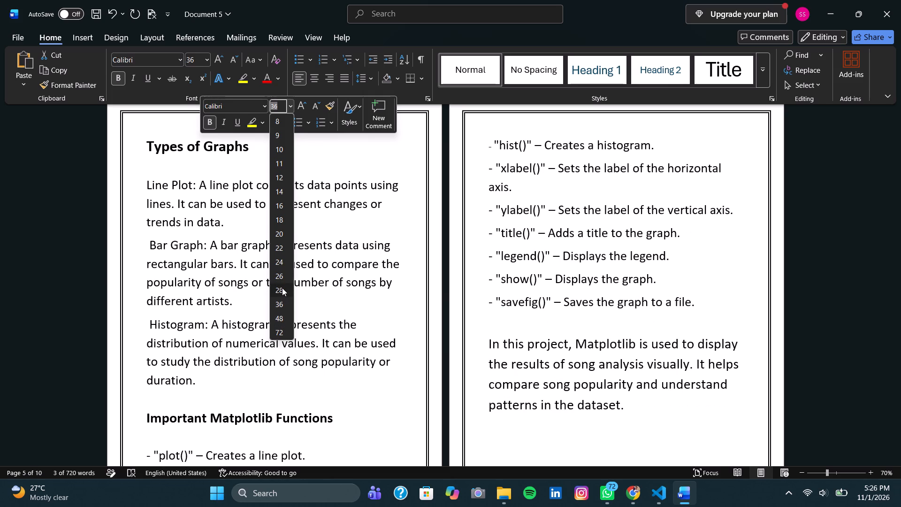
Set the font size of the "Important Matplotlib Functions" heading to 28.
left_click(264, 410)
scroll(264, 410, "down", 1)
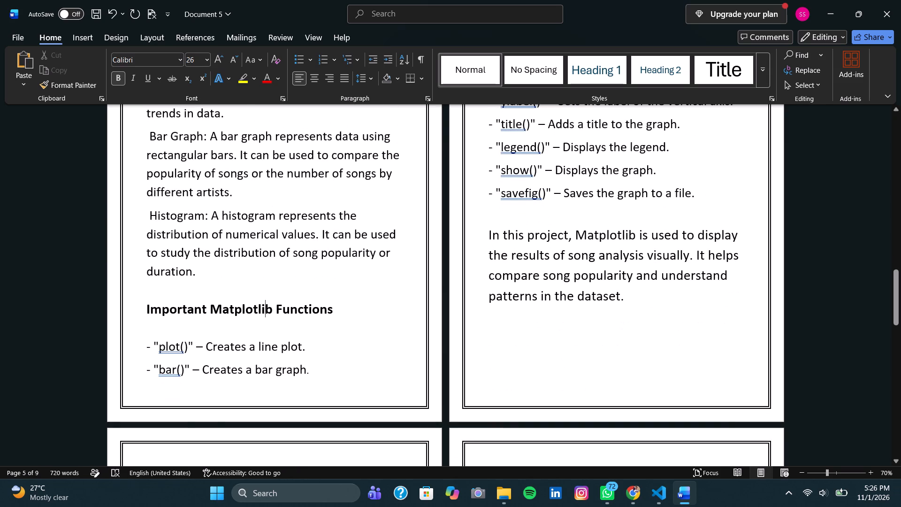
left_click(155, 309)
left_click_drag(155, 309, 319, 313)
left_click(409, 277)
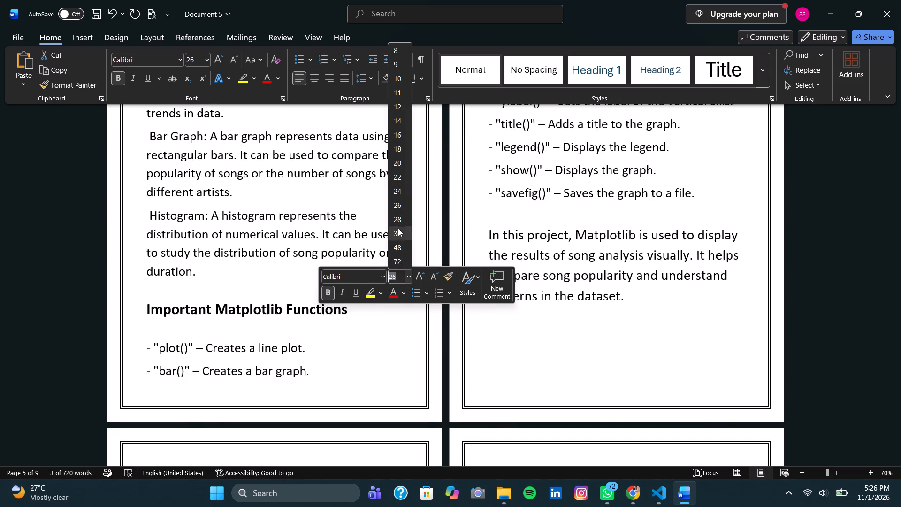
left_click(397, 224)
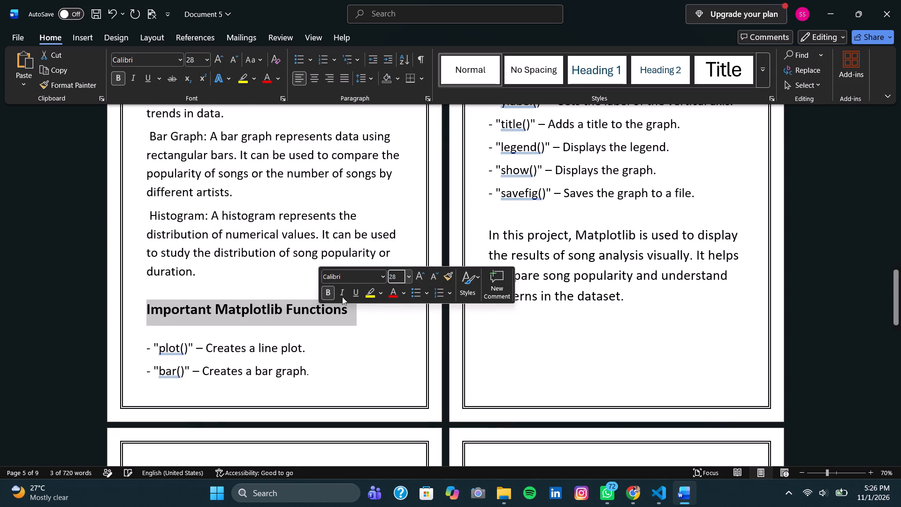
left_click(357, 328)
left_click(350, 316)
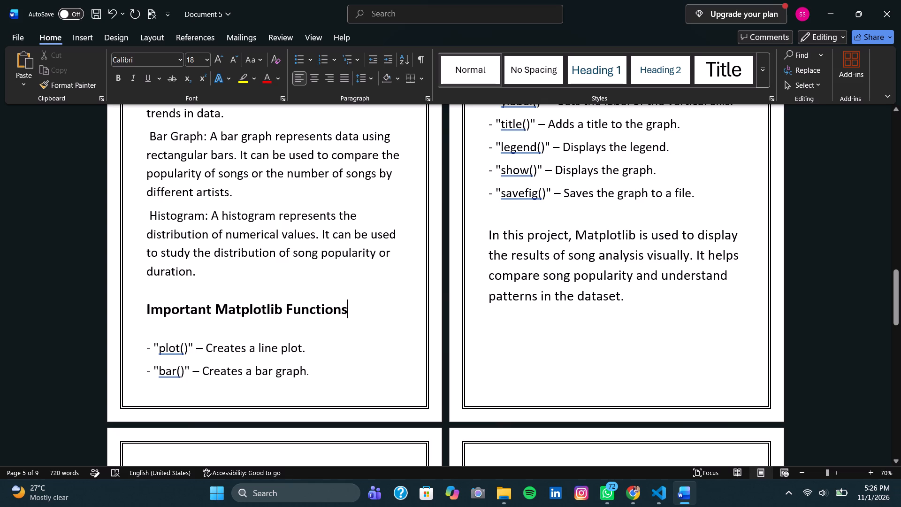
Add a colon to the end of the "Important Matplotlib Functions" and "Types of Graphs" headings.
key("shift+colon")
scroll(347, 316, "up", 1)
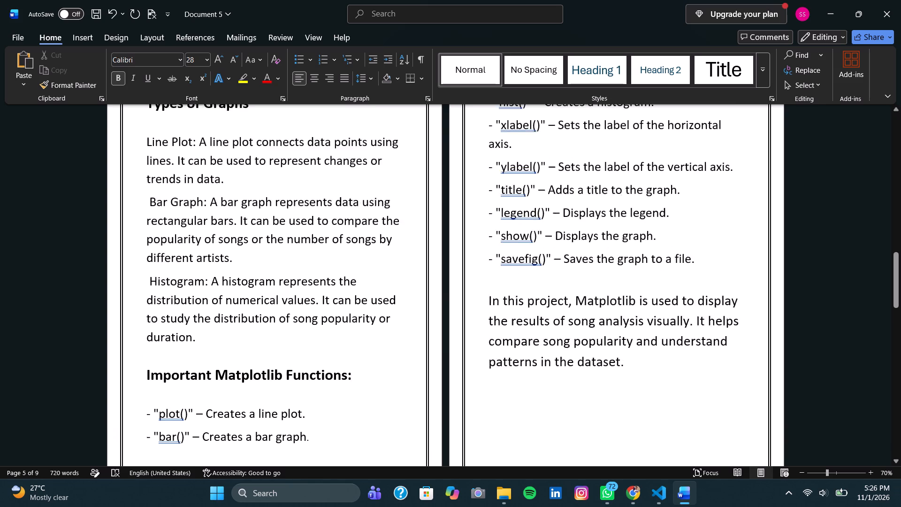
scroll(347, 316, "up", 1)
left_click(276, 171)
left_click(276, 171)
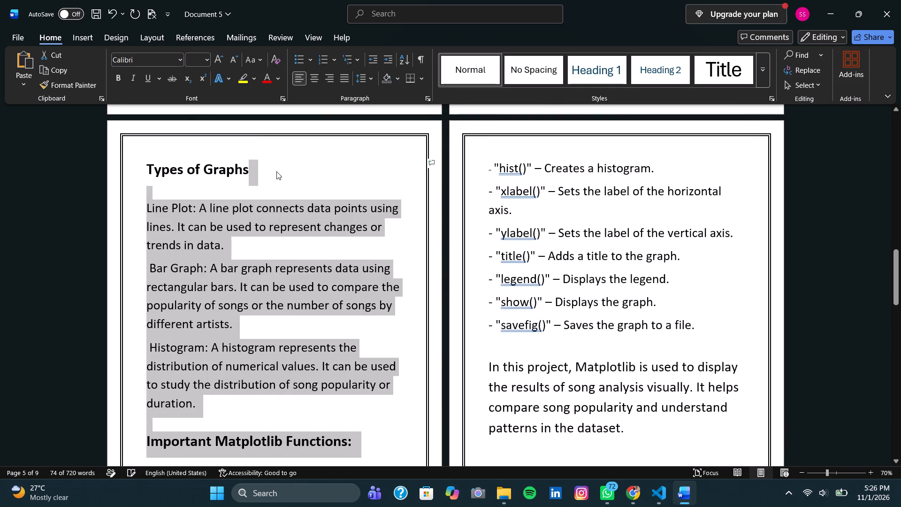
left_click(276, 171)
key("shift+colon")
Add a colon to the end of the "DataFrame" heading in the Pandas Library section.
scroll(276, 171, "up", 1)
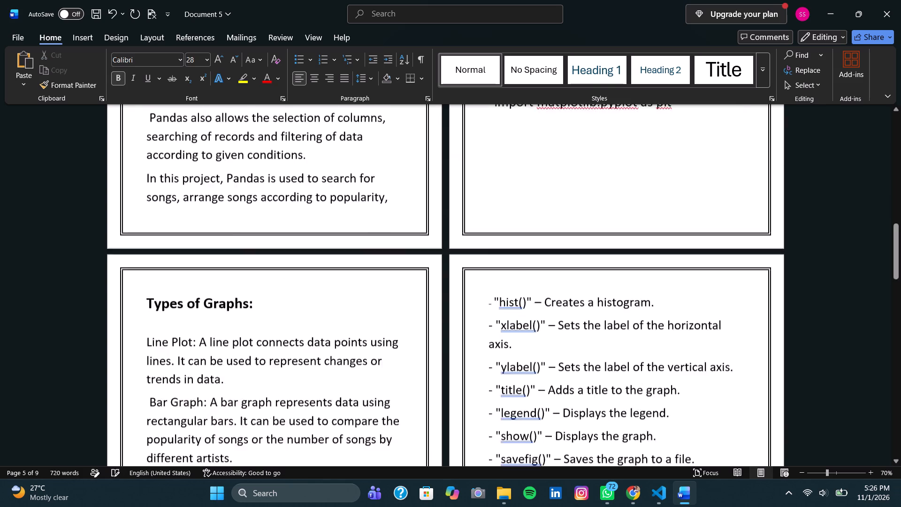
scroll(276, 171, "up", 2)
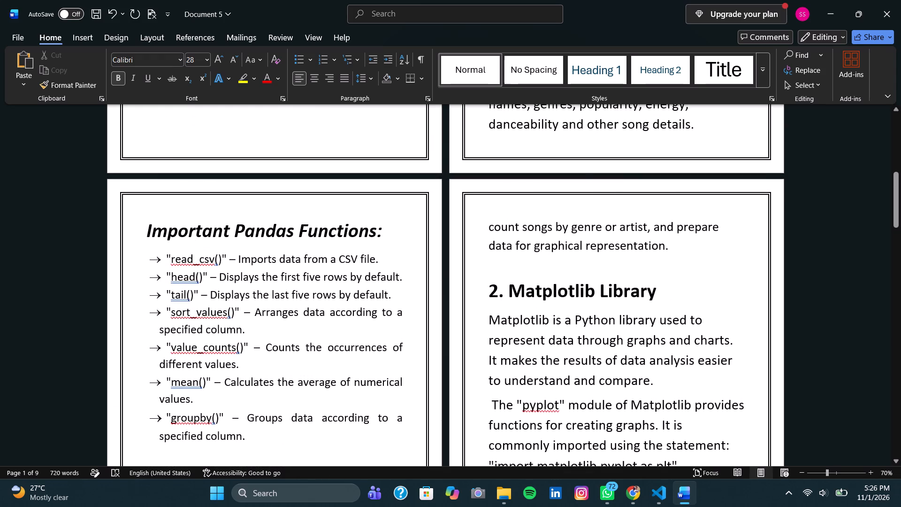
scroll(507, 247, "up", 4)
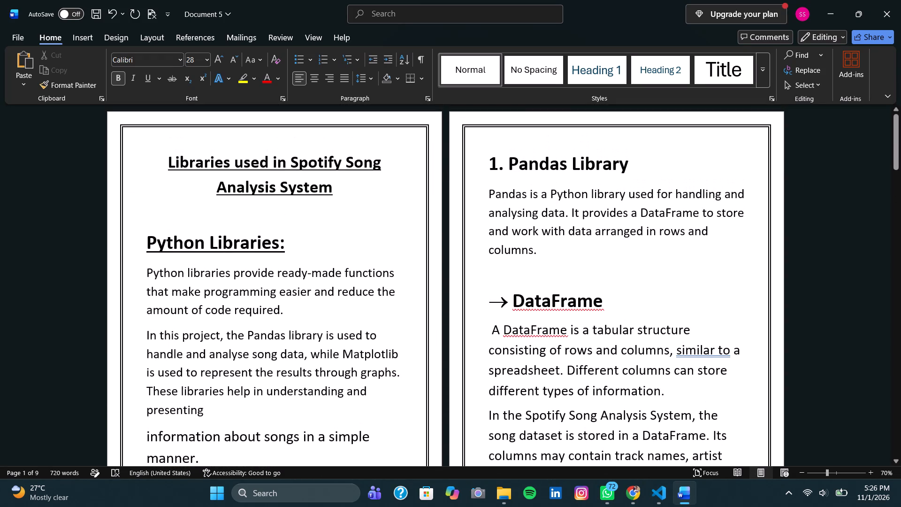
left_click(610, 299)
key("shift+colon")
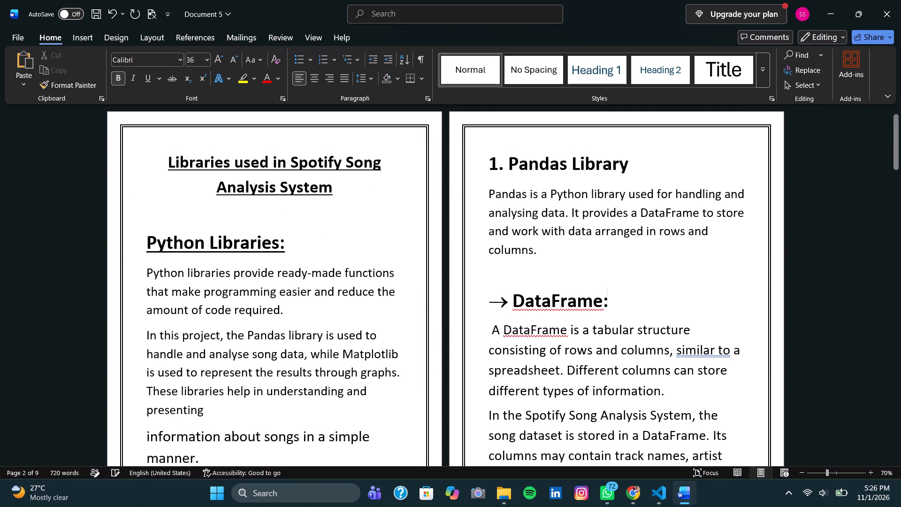
Delete the leading hyphens from the "plot()" and "bar()" lines under Important Matplotlib Functions.
scroll(610, 299, "down", 4)
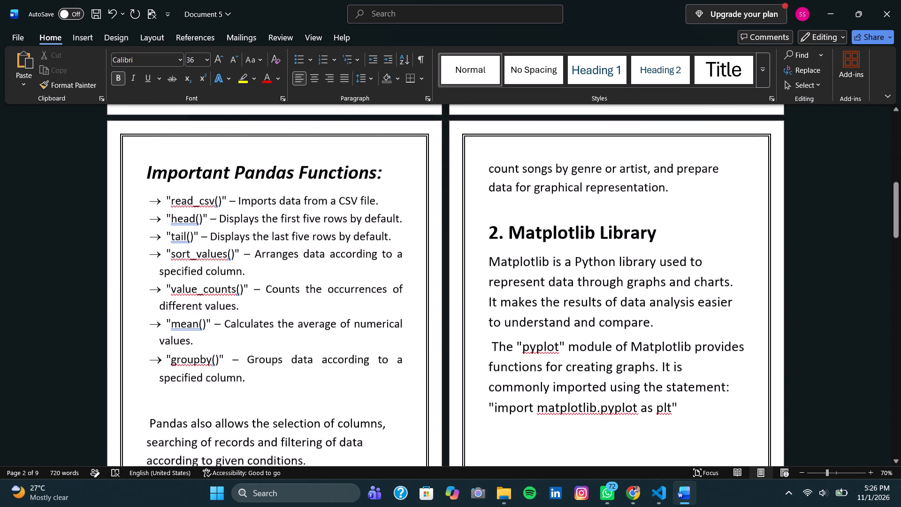
scroll(610, 299, "down", 4)
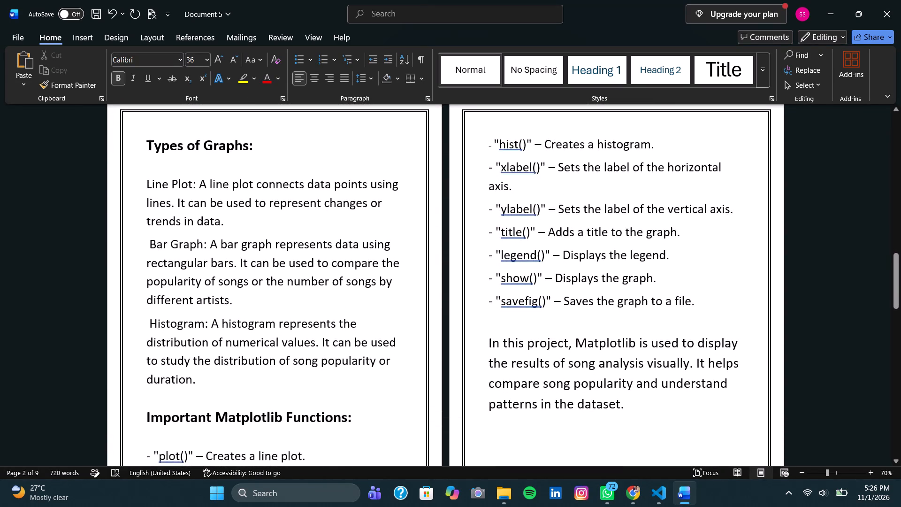
scroll(497, 282, "down", 1)
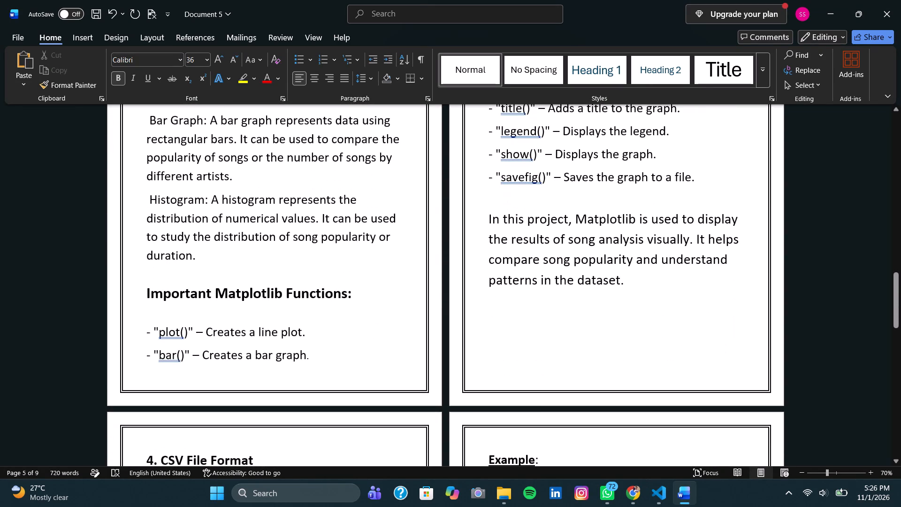
left_click(149, 330)
key("BackSpace")
left_click(152, 359)
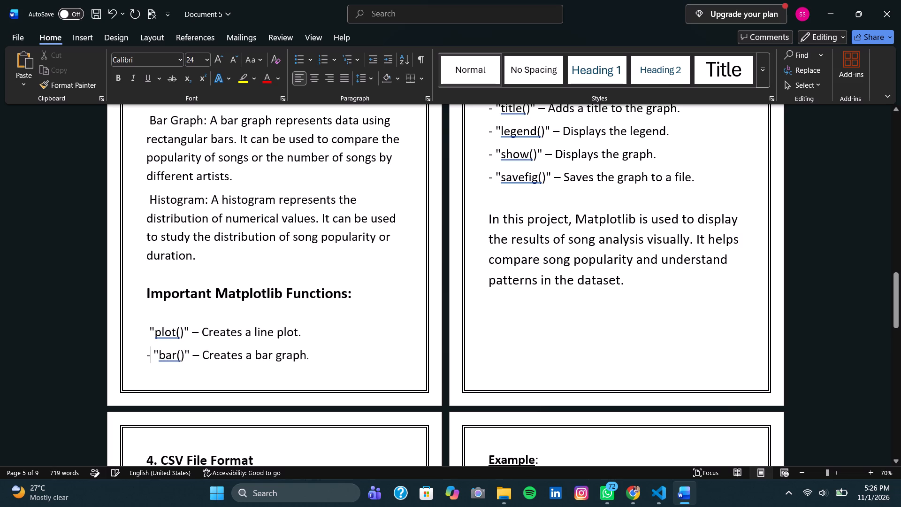
key("BackSpace")
Delete the leading hyphens from the "hist()", "xlabel()" and "ylabel()" lines, keeping each function on its own line.
scroll(354, 254, "up", 1)
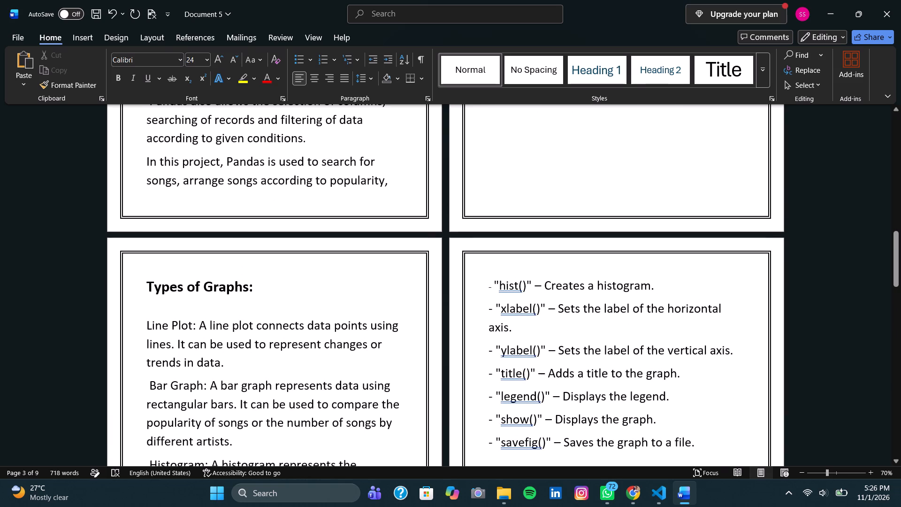
left_click(491, 289)
key("BackSpace")
left_click(491, 313)
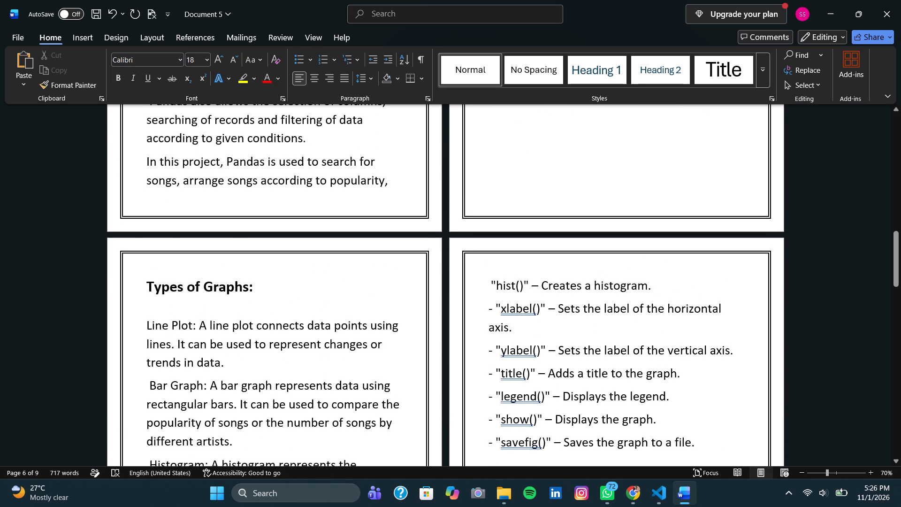
key("BackSpace")
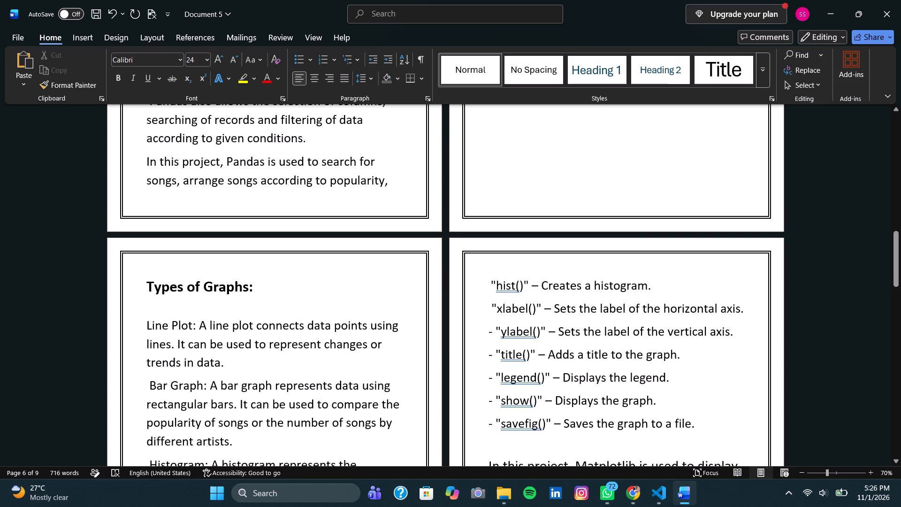
left_click(490, 332)
key("BackSpace")
key("Return")
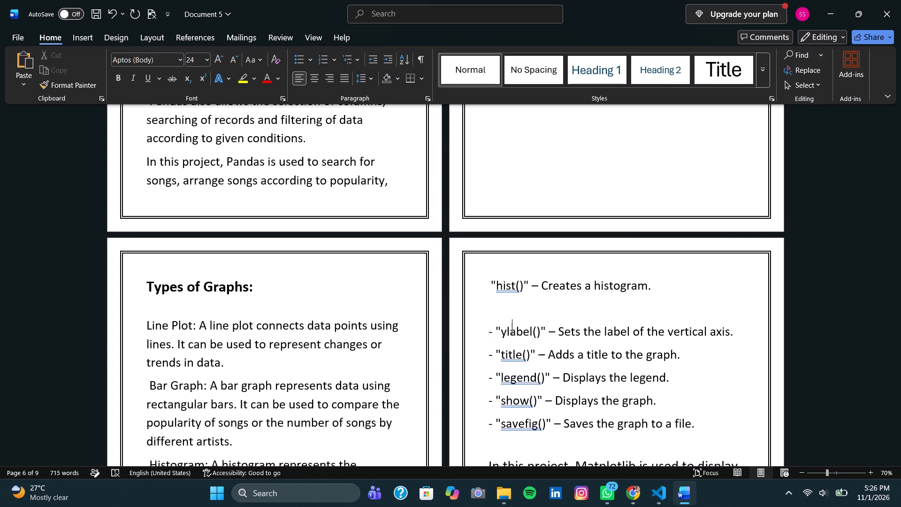
key("Right")
key("BackSpace")
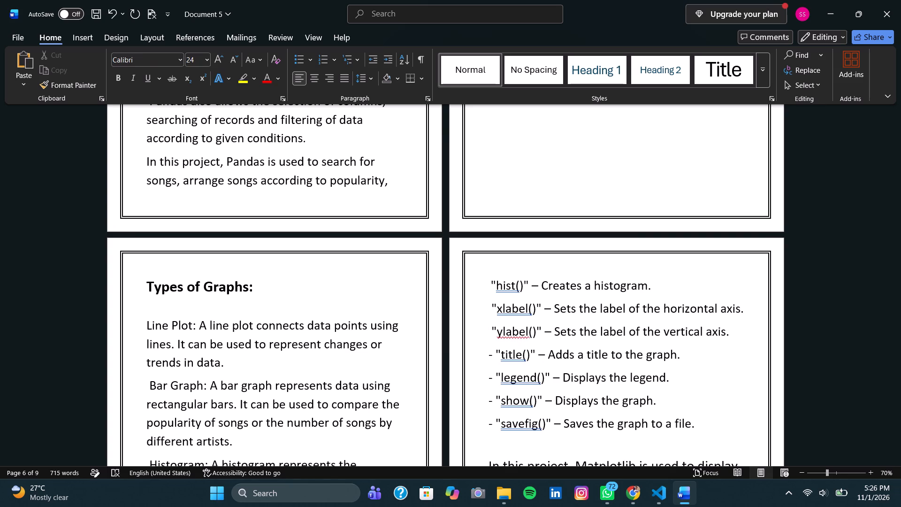
Delete the leading hyphens from the "title()", "legend()", "show()" and "savefig()" lines.
key("Down")
key("Right")
key("BackSpace")
key("Down")
key("Right")
key("BackSpace")
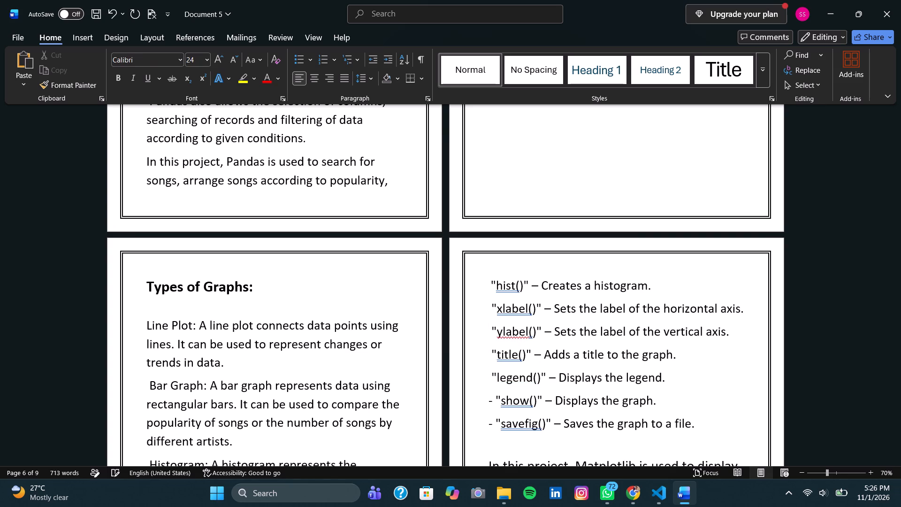
key("Down")
key("Right")
key("BackSpace")
key("Down")
key("Right")
key("BackSpace")
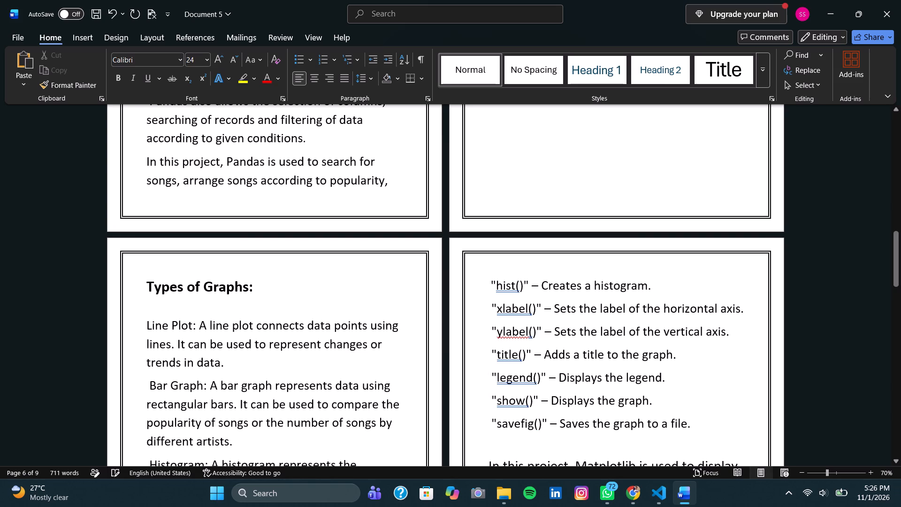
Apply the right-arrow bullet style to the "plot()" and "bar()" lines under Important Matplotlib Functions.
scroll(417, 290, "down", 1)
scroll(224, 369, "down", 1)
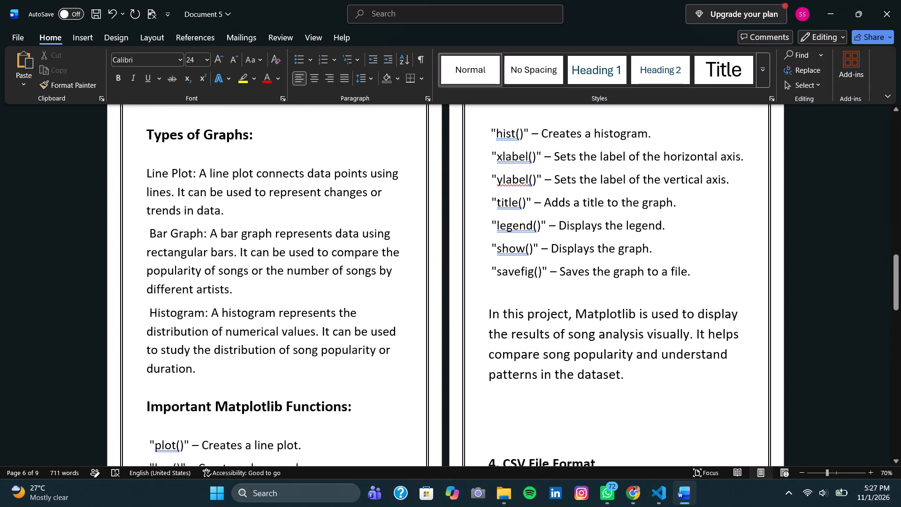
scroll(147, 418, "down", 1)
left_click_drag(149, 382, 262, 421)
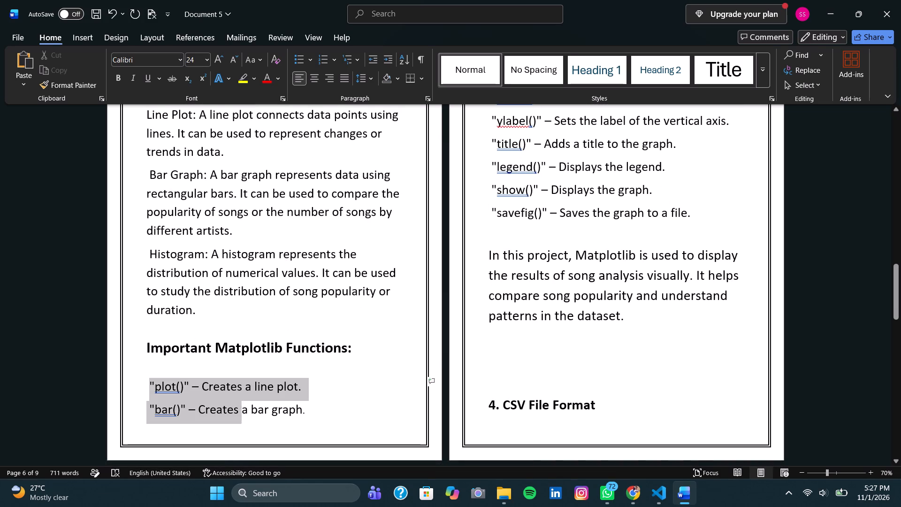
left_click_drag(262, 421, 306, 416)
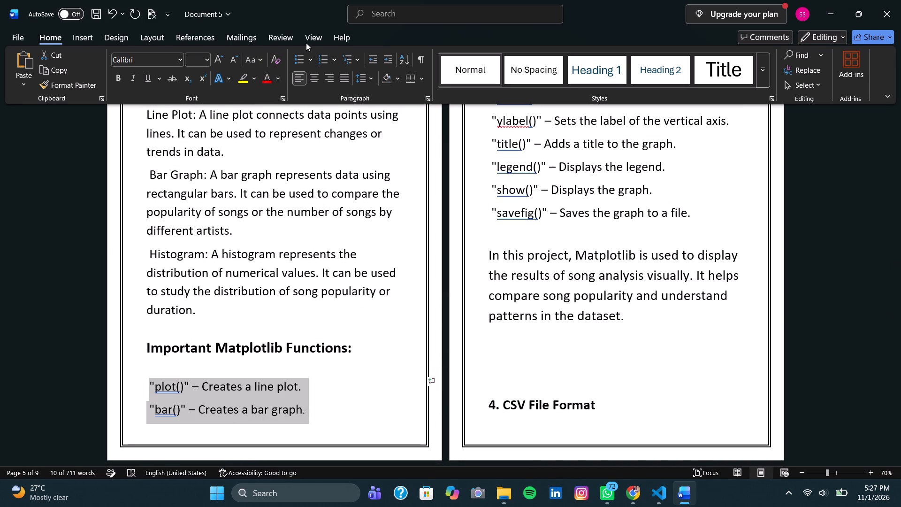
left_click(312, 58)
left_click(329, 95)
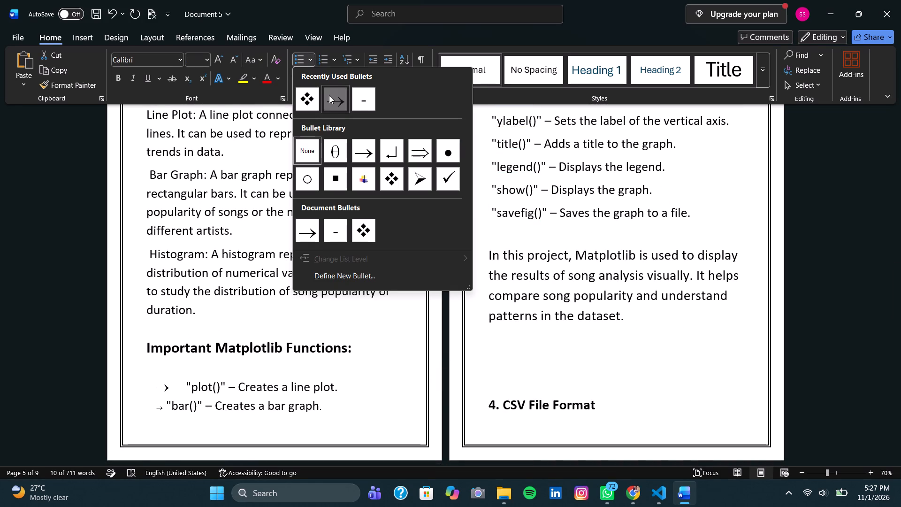
Justify the "plot()" and "bar()" lines.
left_click(140, 403)
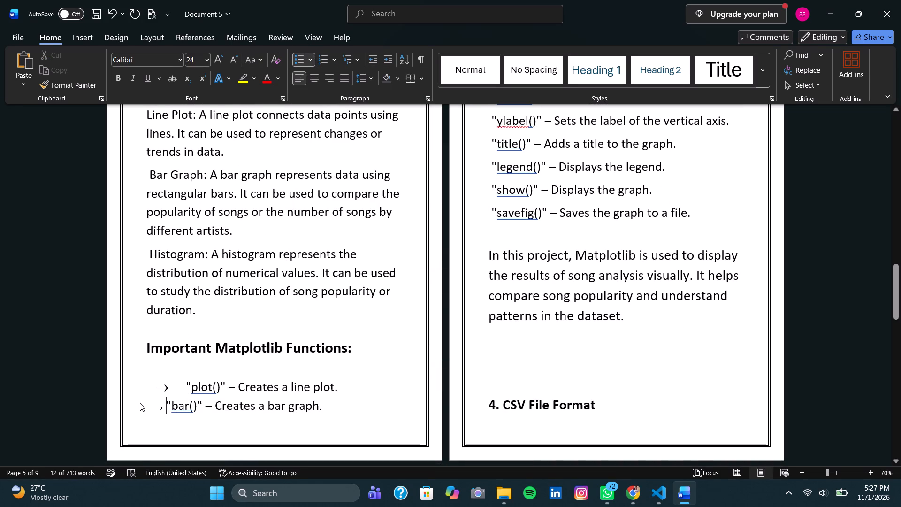
left_click_drag(156, 383, 362, 431)
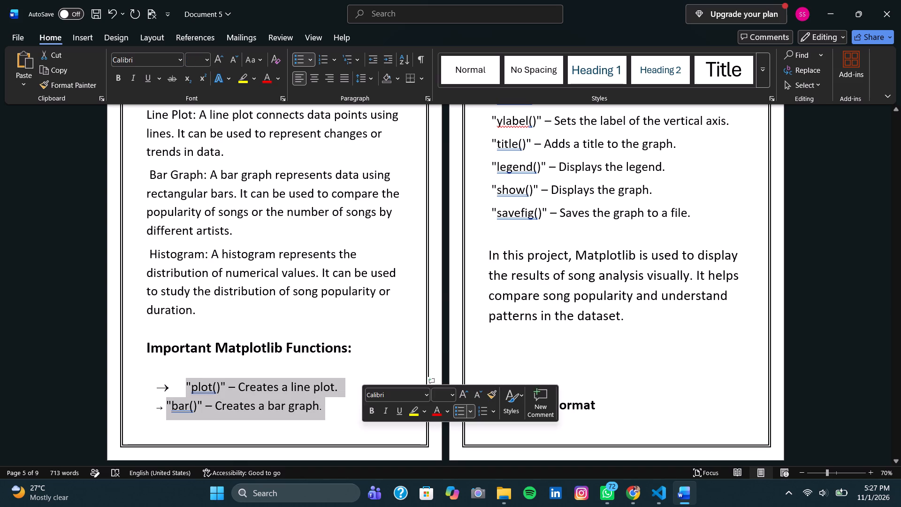
left_click(344, 82)
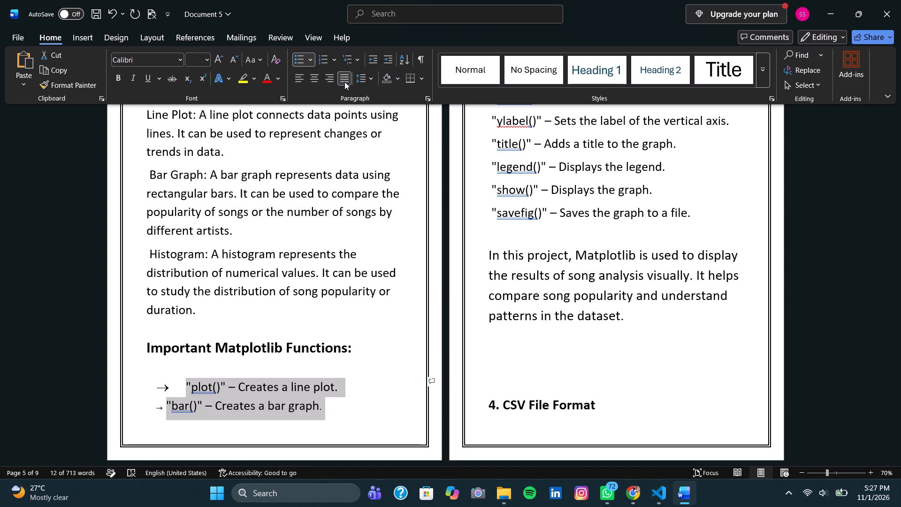
left_click(301, 281)
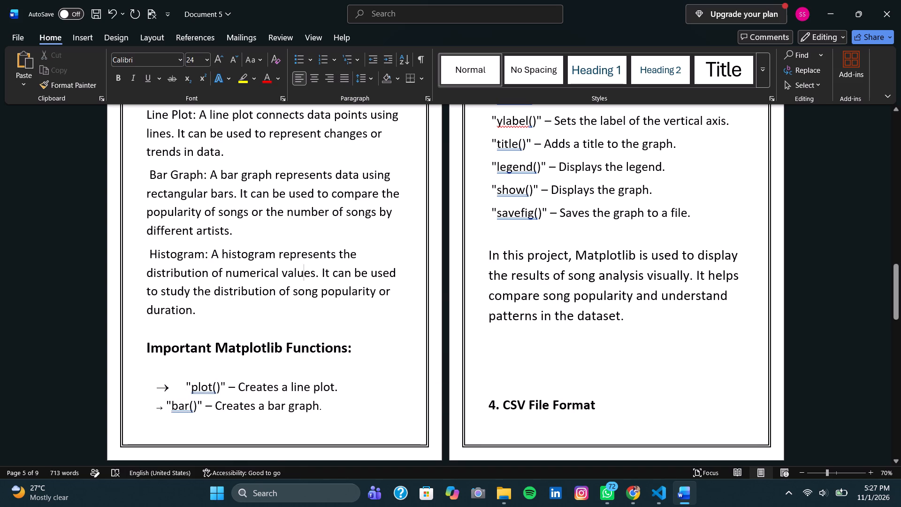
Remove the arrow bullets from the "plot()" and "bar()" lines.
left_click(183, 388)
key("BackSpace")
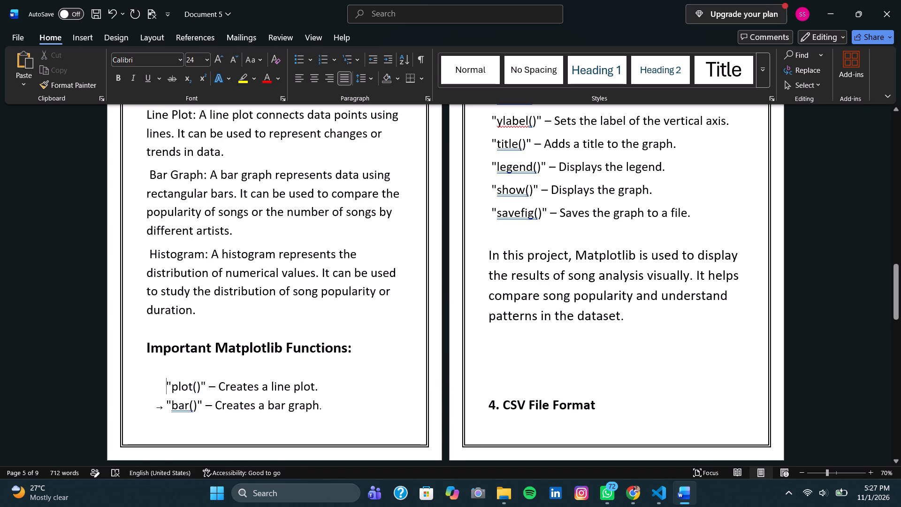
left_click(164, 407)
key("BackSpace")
Set the font size of the "plot()" and "bar()" lines, including the blank line above them, to 22.
left_click_drag(161, 375, 356, 441)
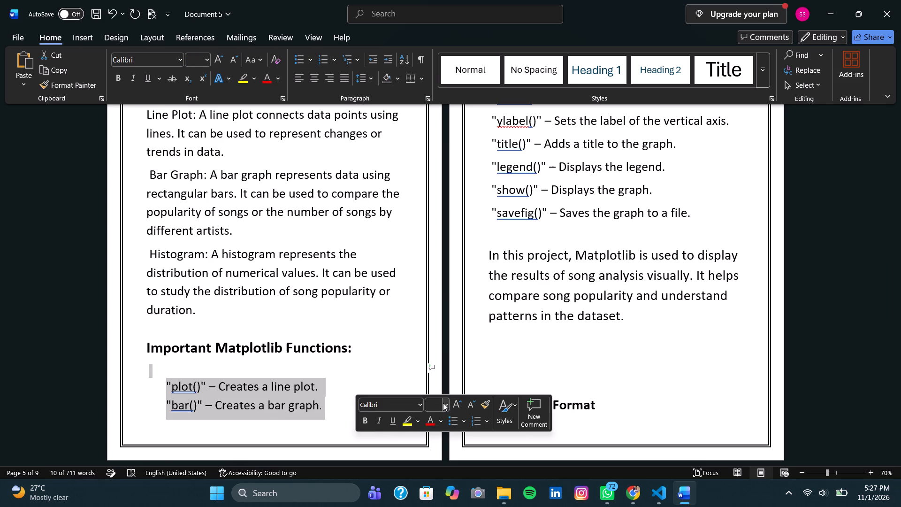
left_click(447, 403)
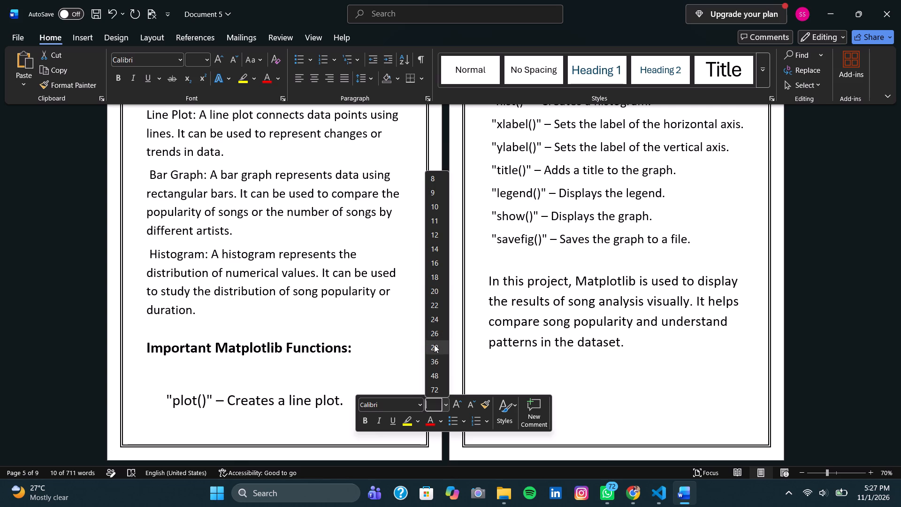
left_click(433, 306)
left_click(239, 387)
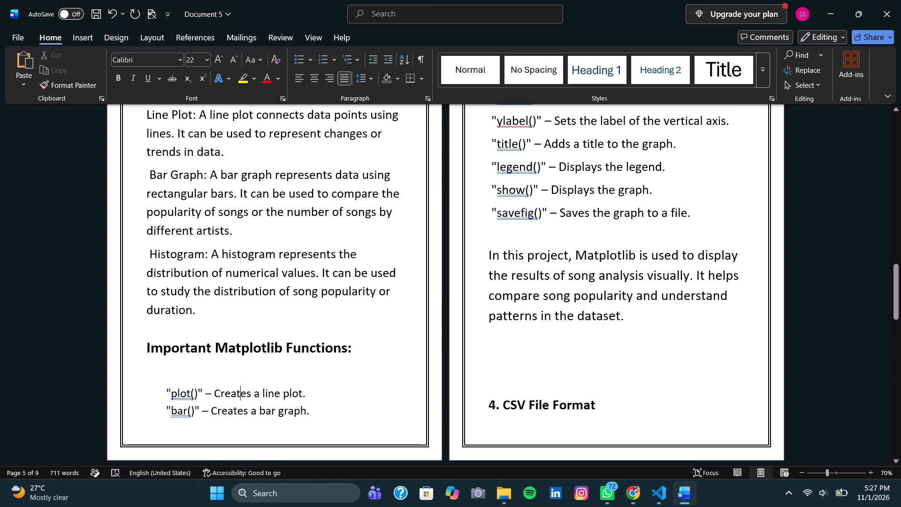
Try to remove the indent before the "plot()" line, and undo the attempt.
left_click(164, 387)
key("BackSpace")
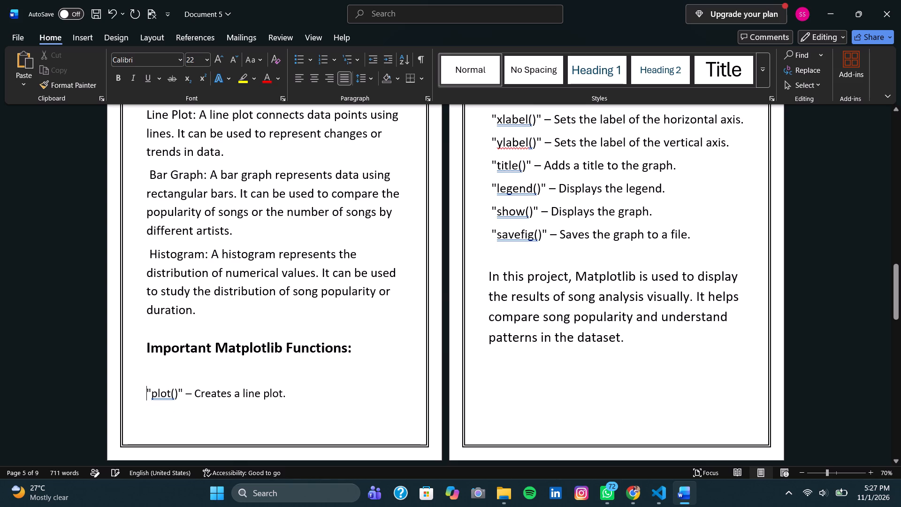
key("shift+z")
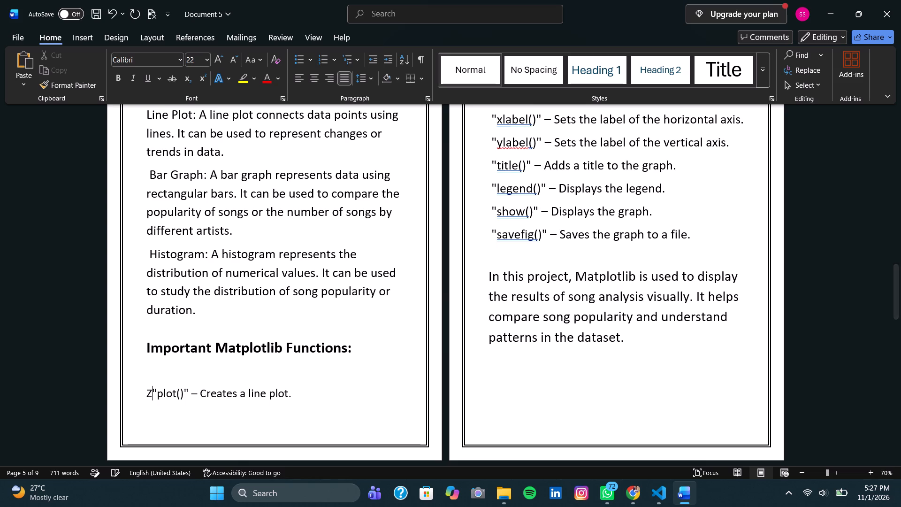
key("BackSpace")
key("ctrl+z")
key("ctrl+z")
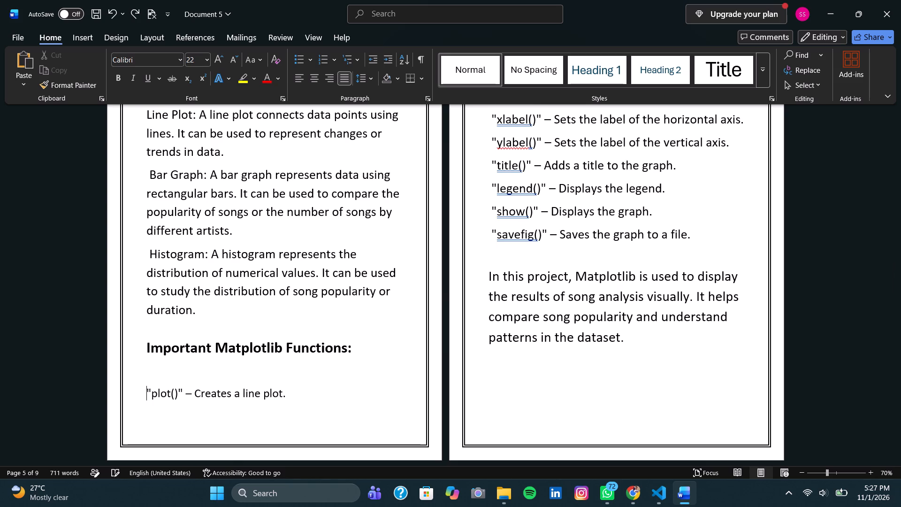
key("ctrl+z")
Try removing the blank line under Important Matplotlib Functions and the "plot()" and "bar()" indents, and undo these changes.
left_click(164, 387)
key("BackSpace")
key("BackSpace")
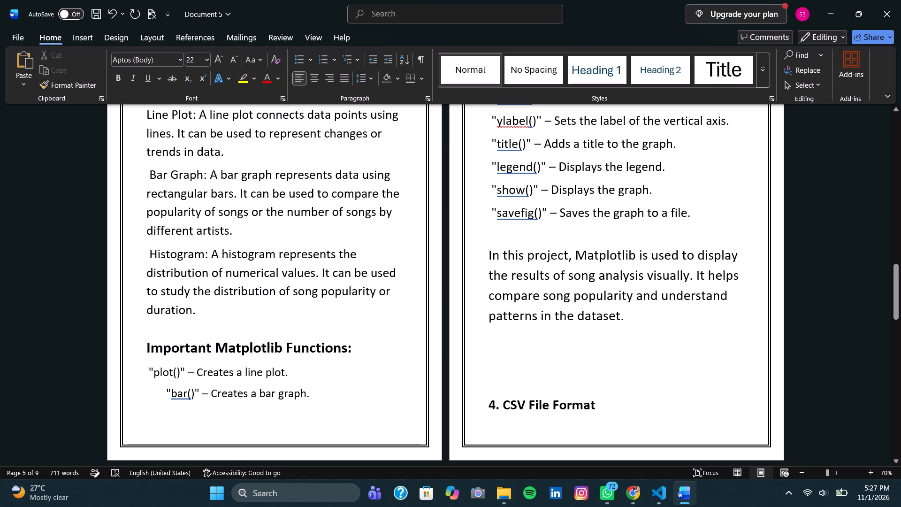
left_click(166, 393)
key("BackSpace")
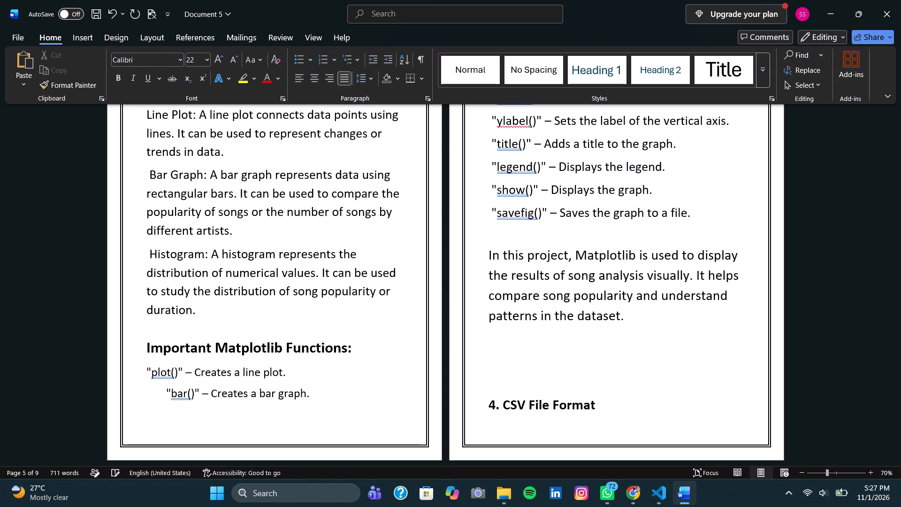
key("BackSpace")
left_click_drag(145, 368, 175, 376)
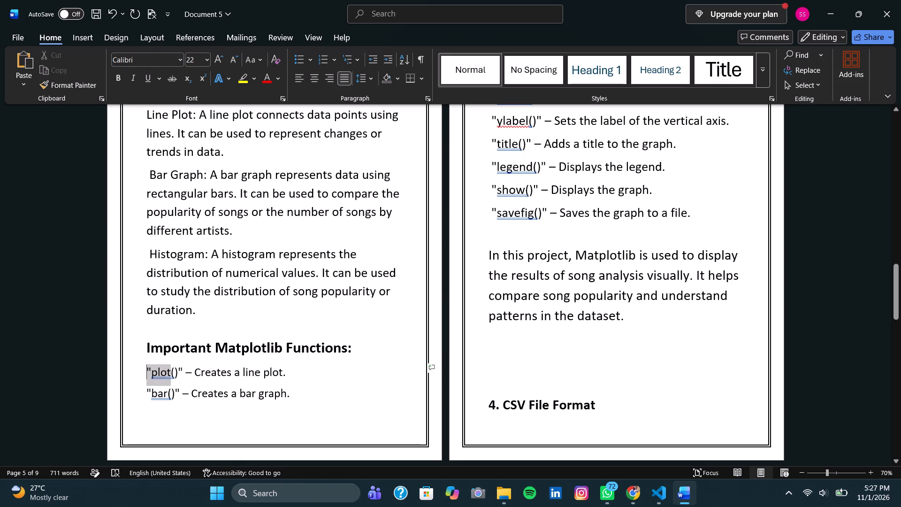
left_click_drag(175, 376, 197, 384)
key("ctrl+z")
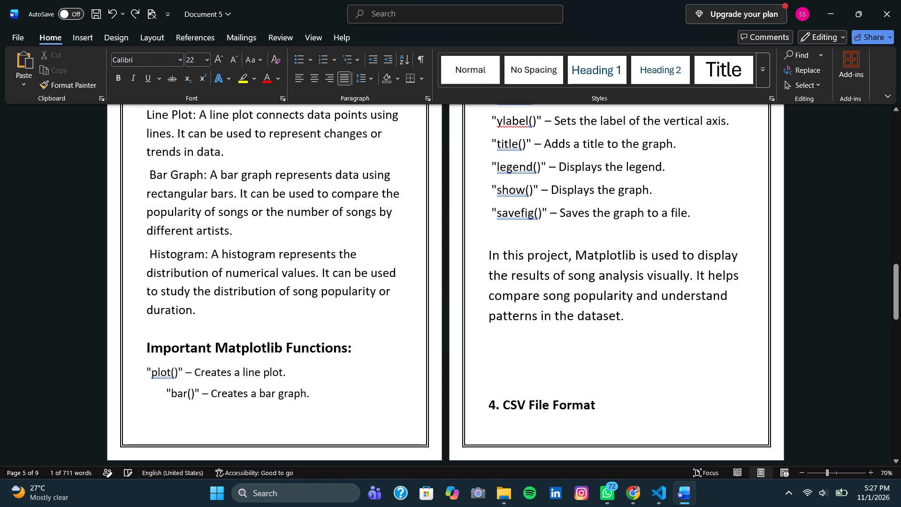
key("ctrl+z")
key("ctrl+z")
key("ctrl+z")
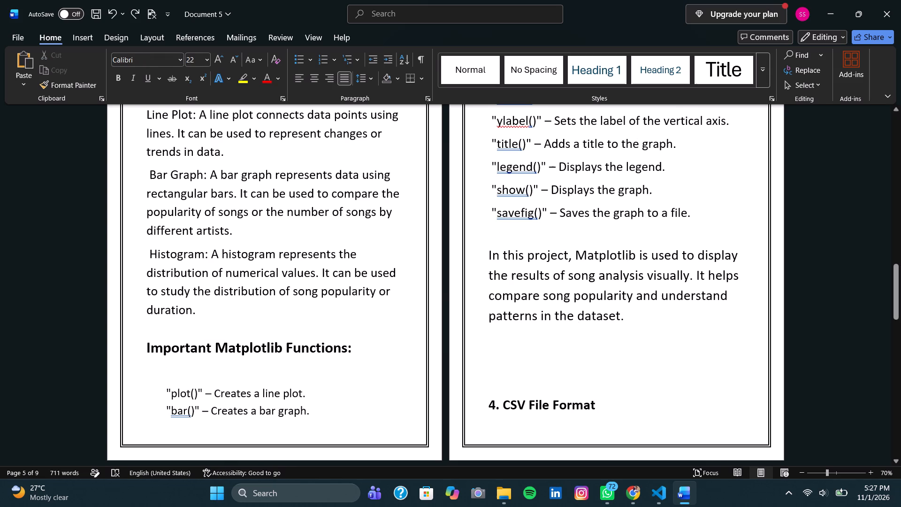
Remove the "plot()" line's indent and the blank line above it, and replace the "bar()" line's indent with one leading space.
key("BackSpace")
key("BackSpace")
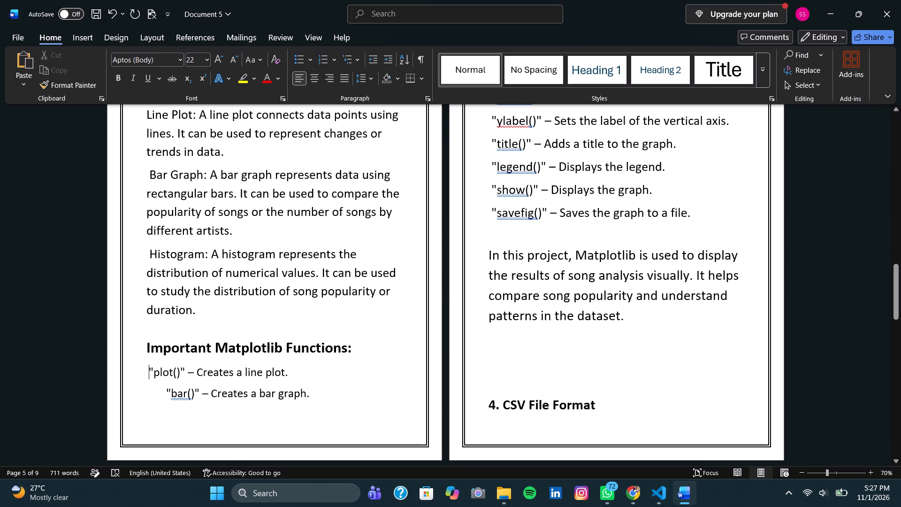
left_click(166, 392)
key("BackSpace")
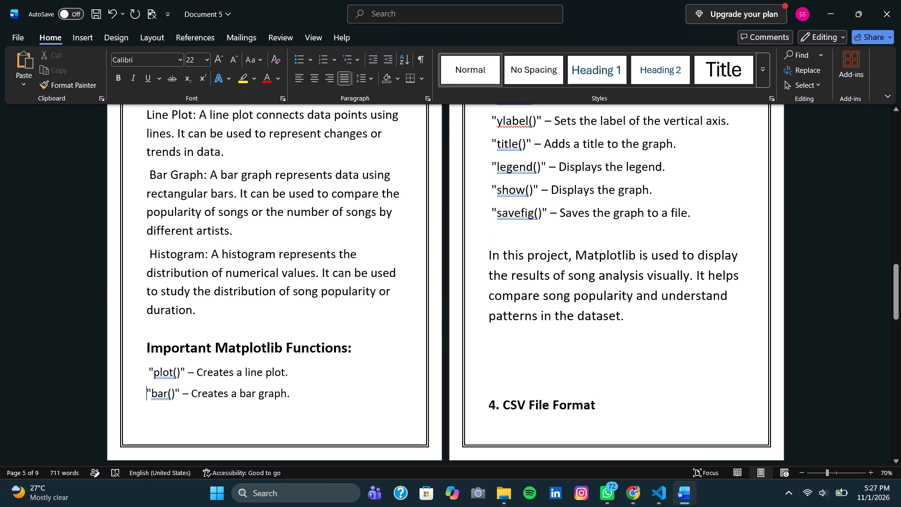
key("space")
Justify the "plot()" and "bar()" lines and apply the right-arrow bullet style to them.
left_click_drag(144, 365, 283, 404)
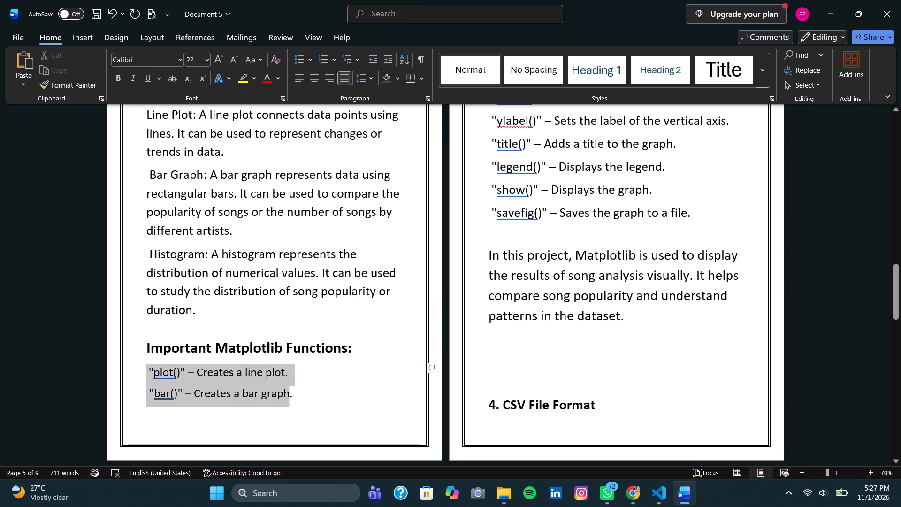
left_click_drag(283, 404, 293, 403)
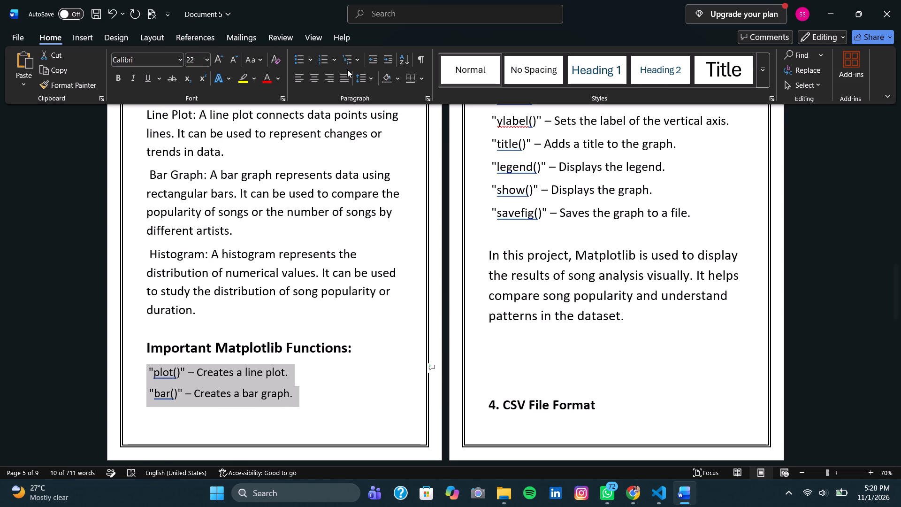
left_click(347, 71)
left_click(343, 82)
left_click(312, 60)
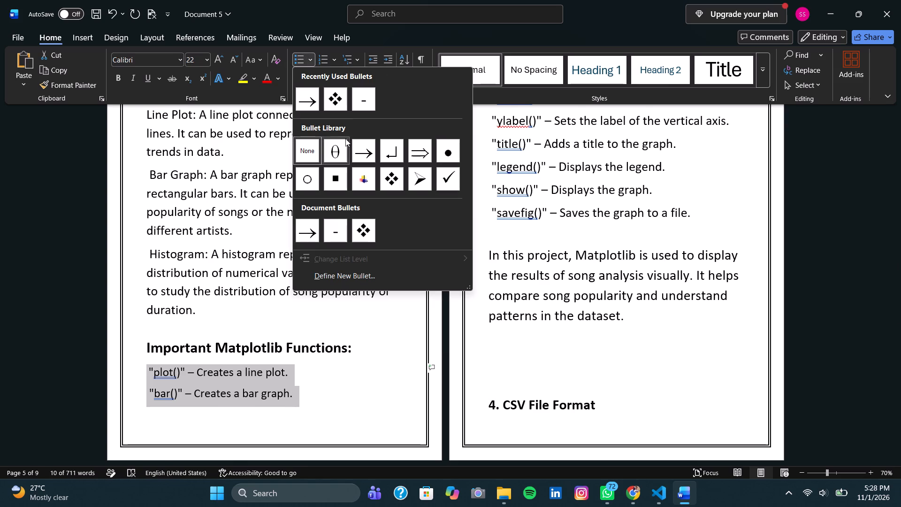
left_click(362, 150)
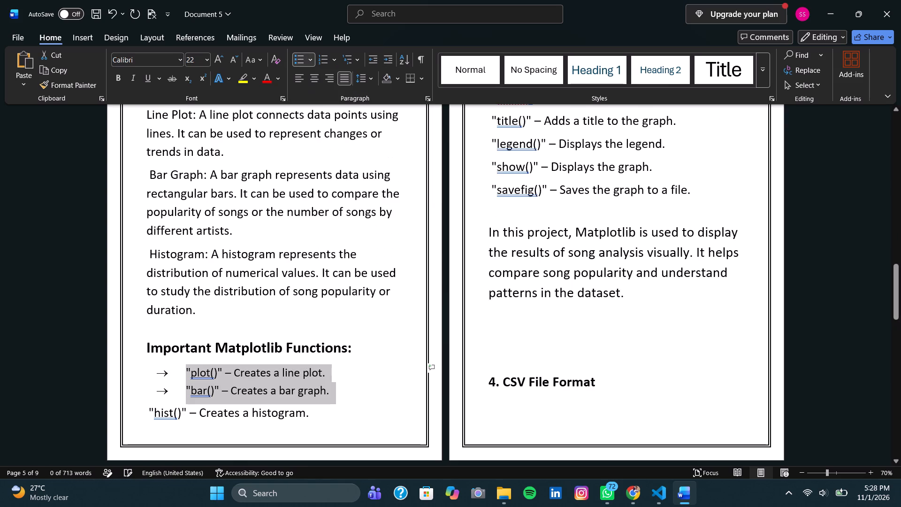
Set the font size of the "hist()" line under Important Matplotlib Functions to 22.
left_click(150, 408)
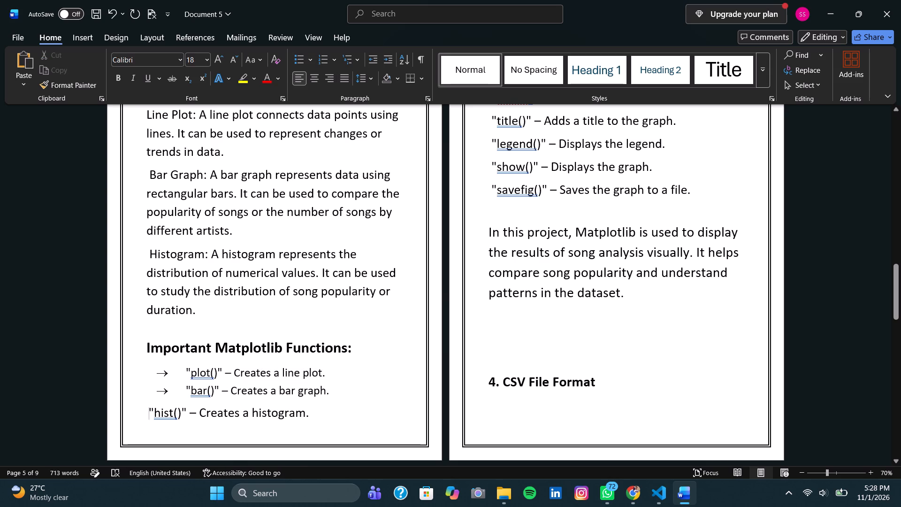
left_click_drag(149, 410, 303, 420)
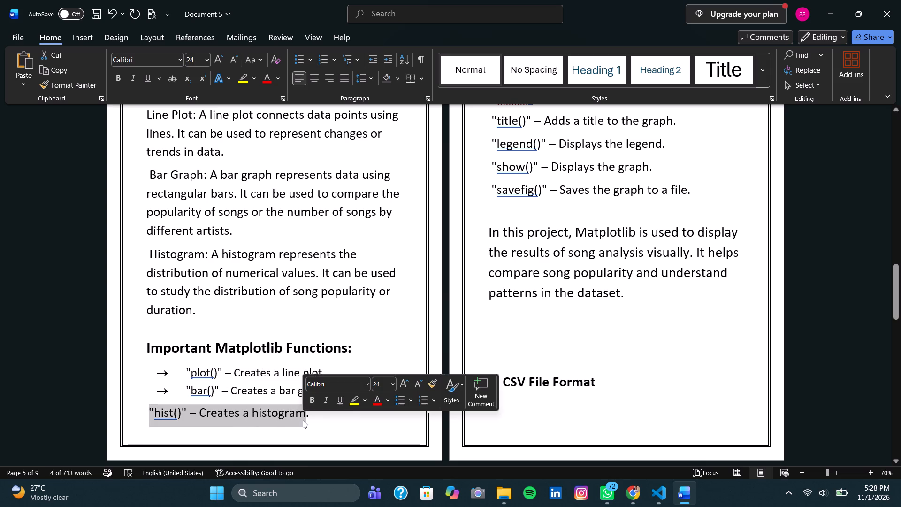
triple_click(250, 384)
triple_click(250, 384)
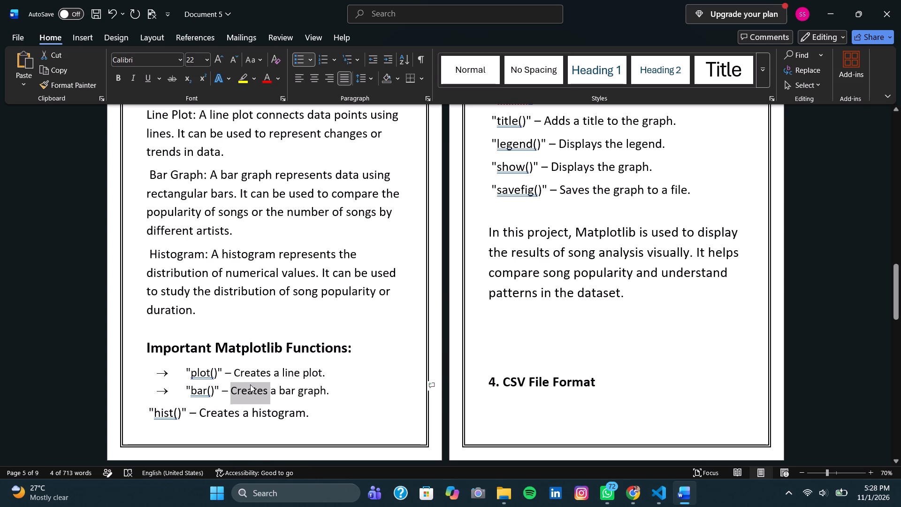
triple_click(250, 384)
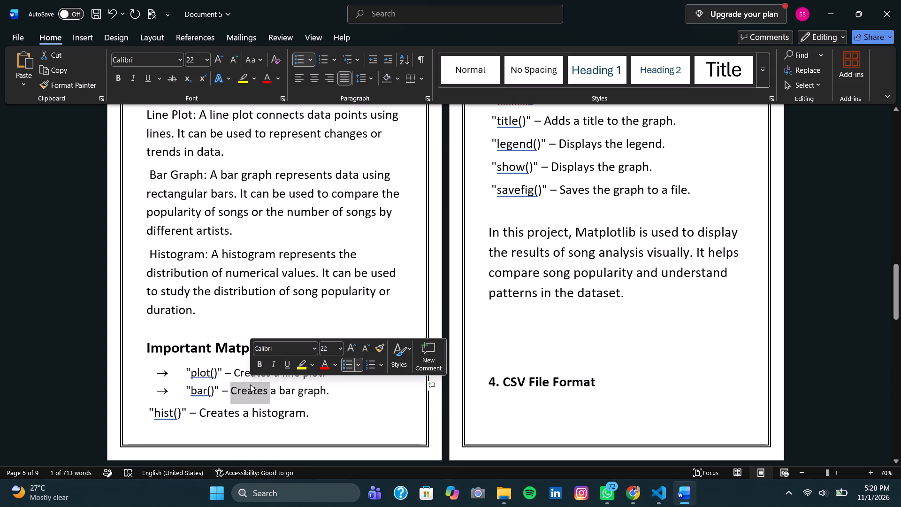
triple_click(252, 411)
left_click(252, 411)
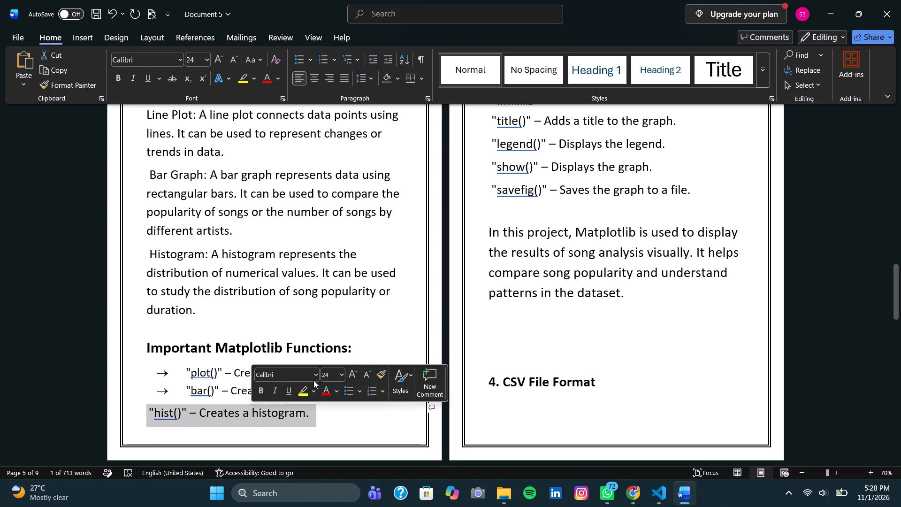
left_click(345, 371)
left_click(343, 374)
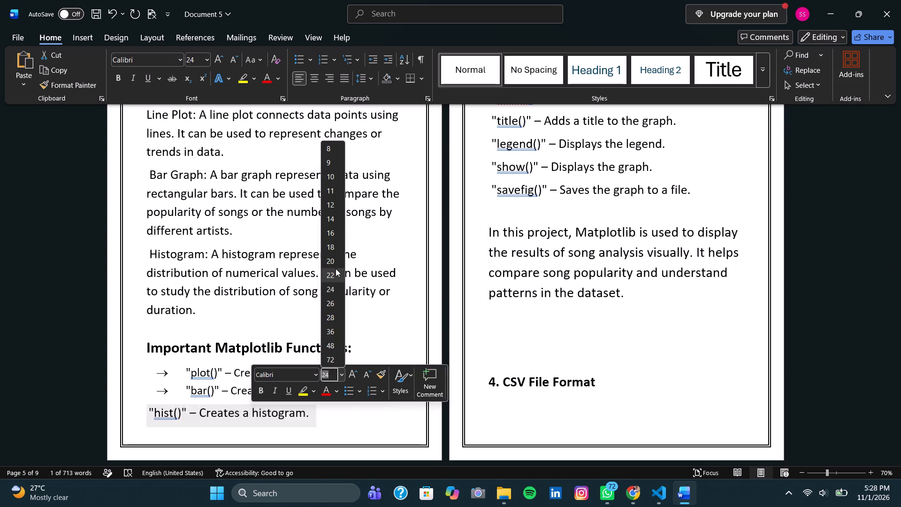
left_click(335, 269)
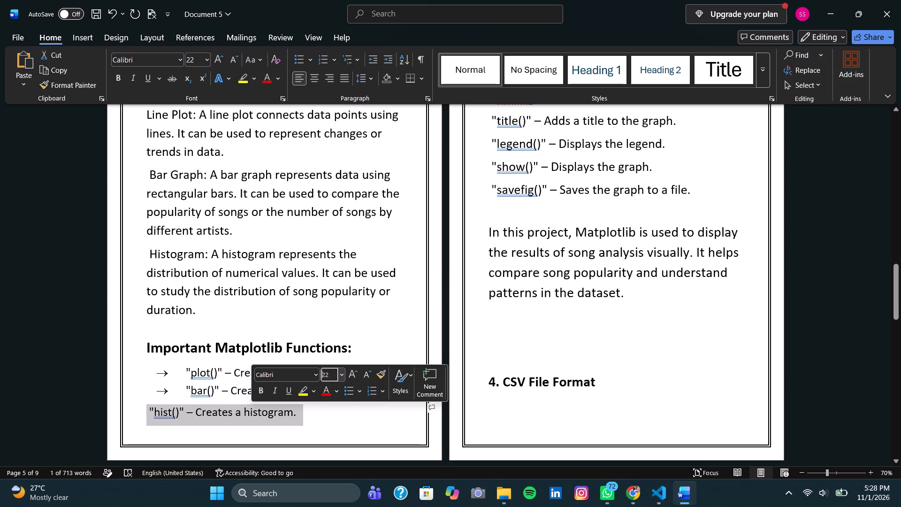
Justify the "plot()", "bar()" and "hist()" lines and try to apply the right-arrow bullet style to all three.
left_click_drag(185, 376, 298, 418)
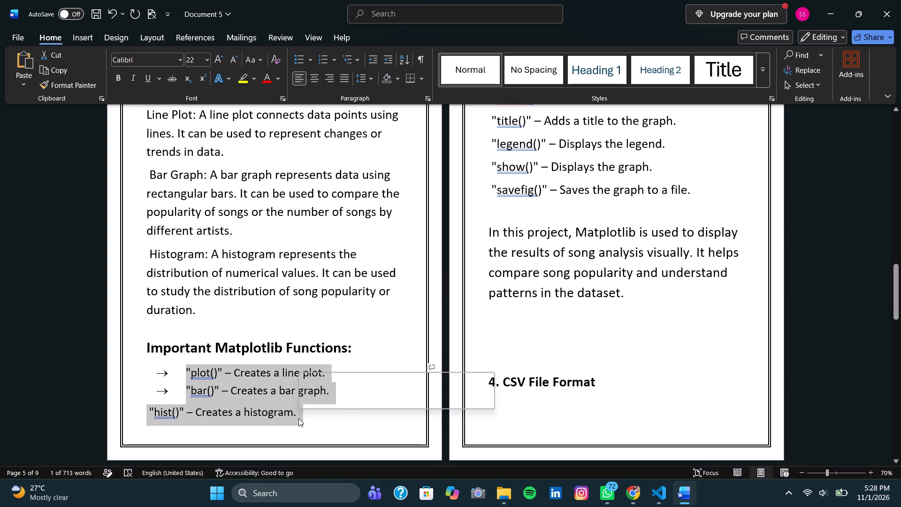
left_click(345, 77)
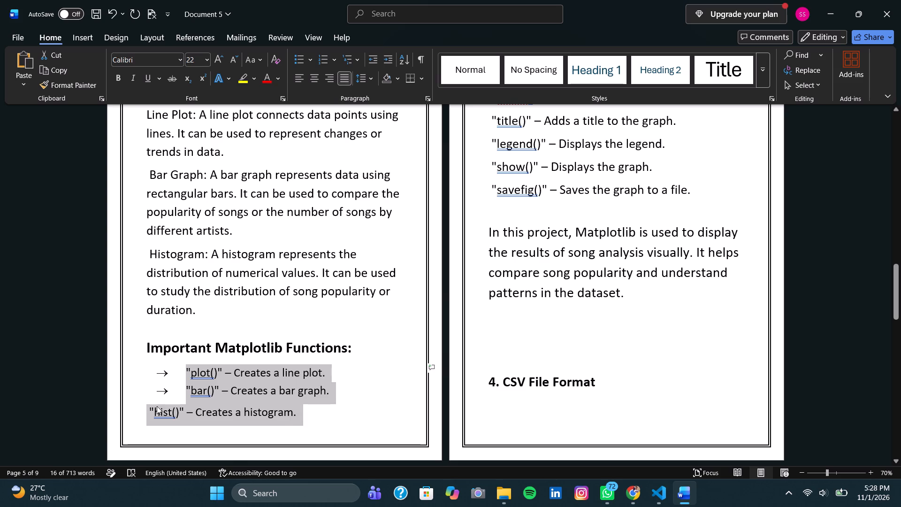
left_click(313, 61)
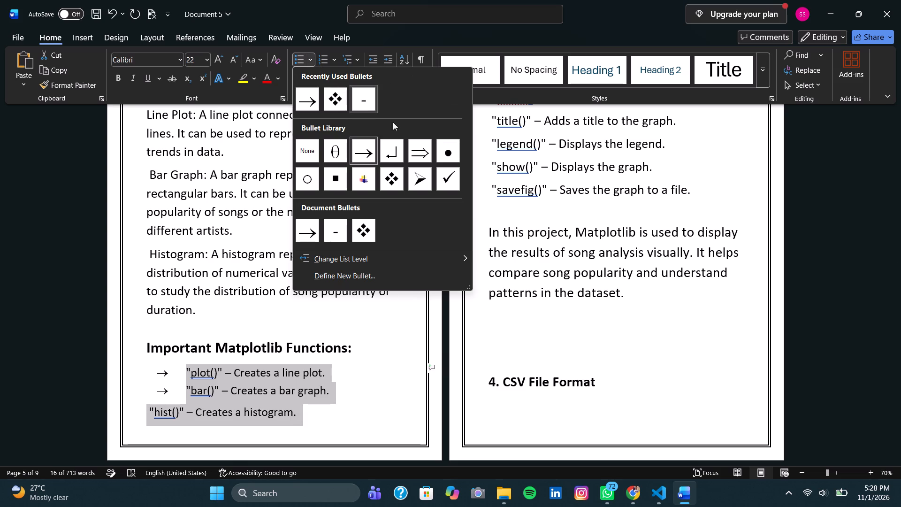
left_click(365, 150)
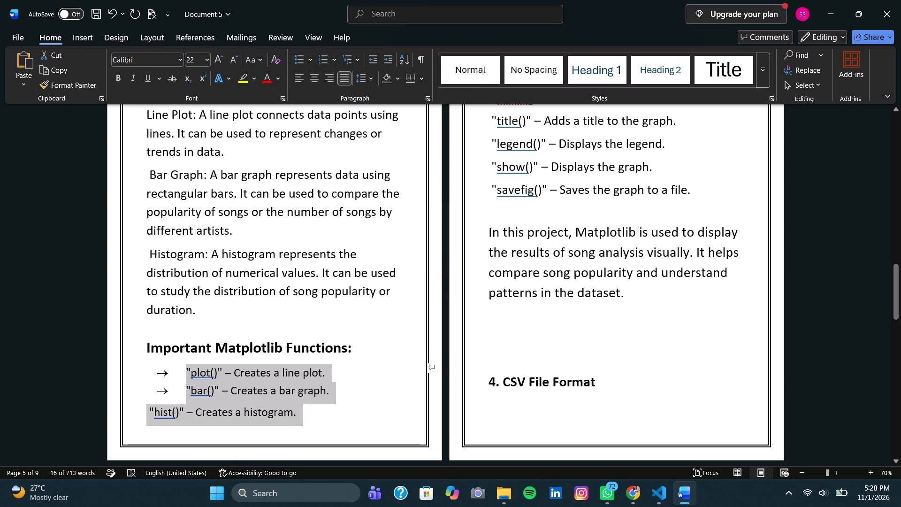
Indent the "hist()" line by inserting eight spaces before its text.
left_click(142, 427)
key("space")
key("space")
key("space")
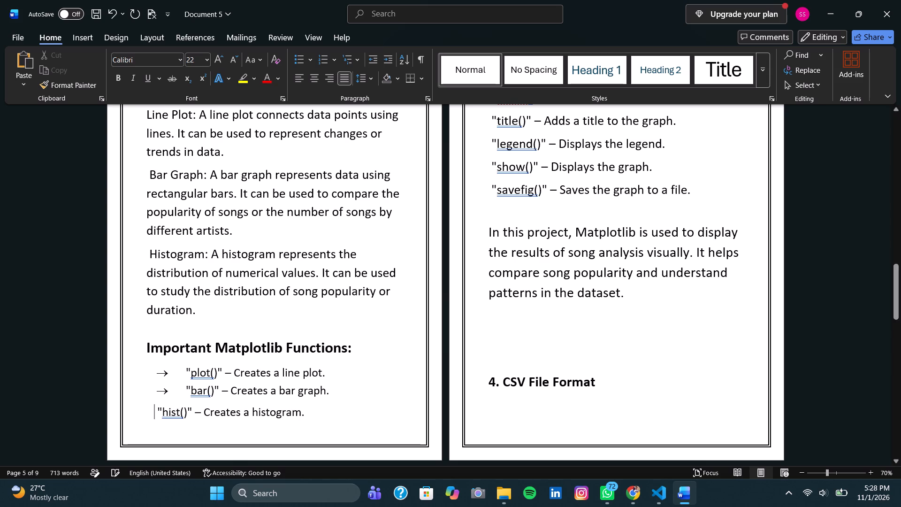
key("space")
key("space")
key("space")
key("space")
key("space")
Apply the right-arrow bullet style to the "hist()" line.
triple_click(173, 409)
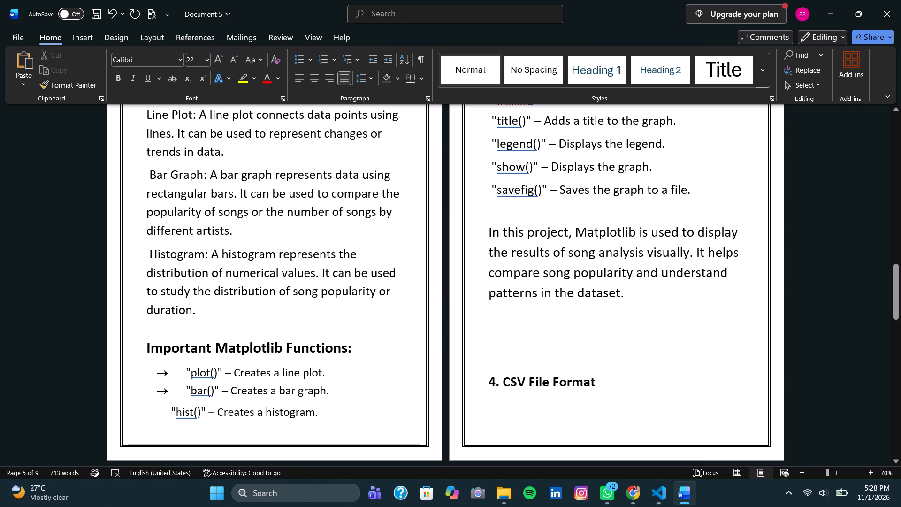
left_click(173, 409)
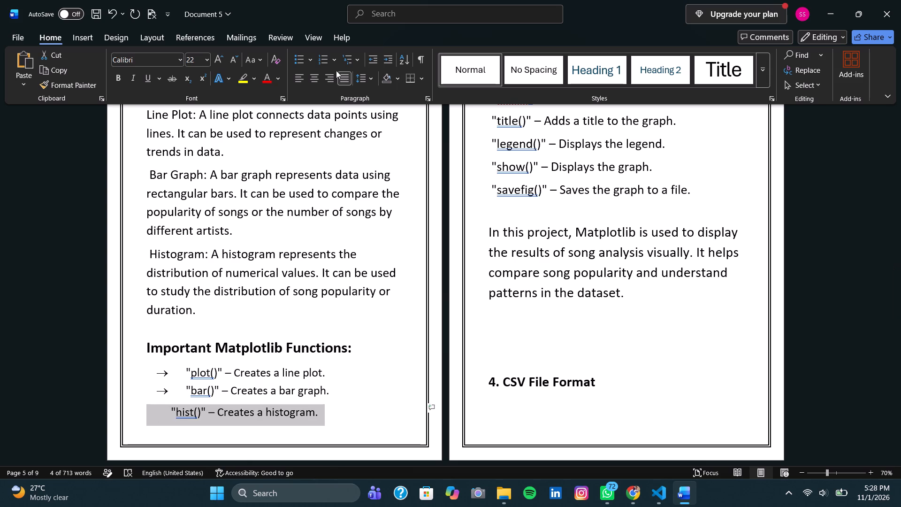
left_click(312, 62)
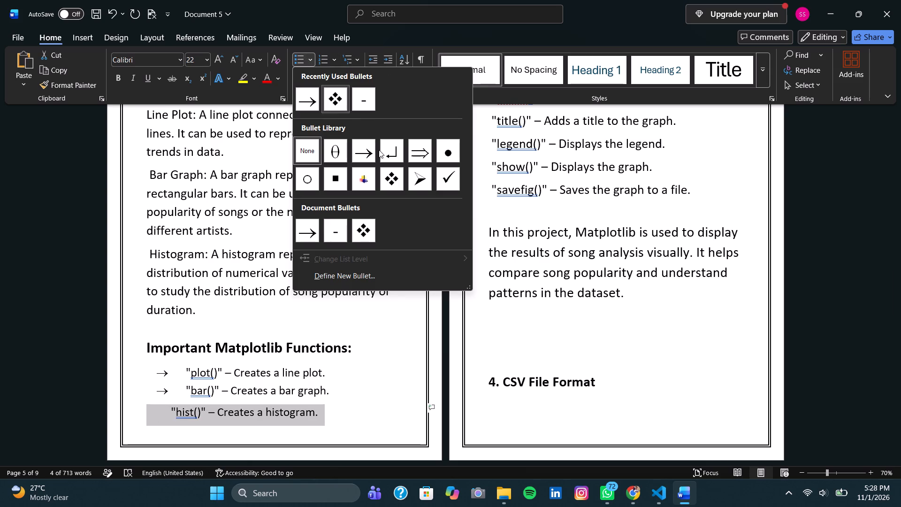
left_click(367, 145)
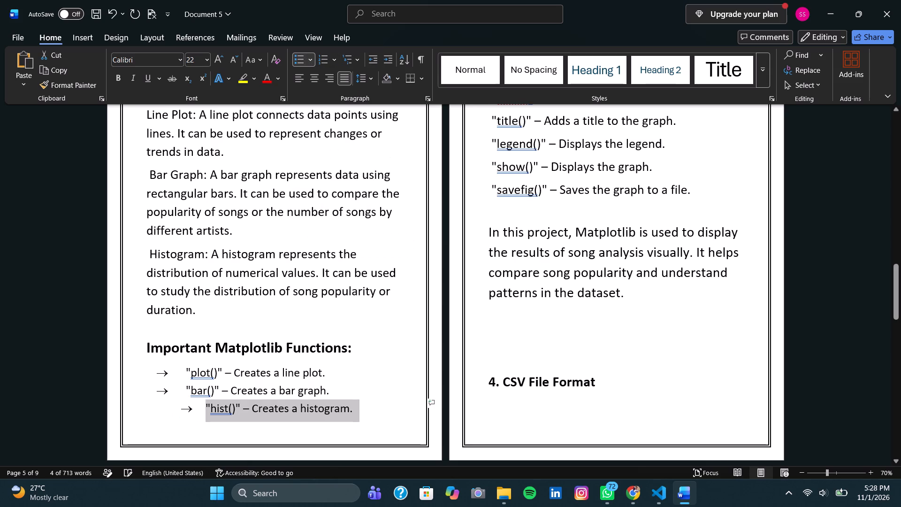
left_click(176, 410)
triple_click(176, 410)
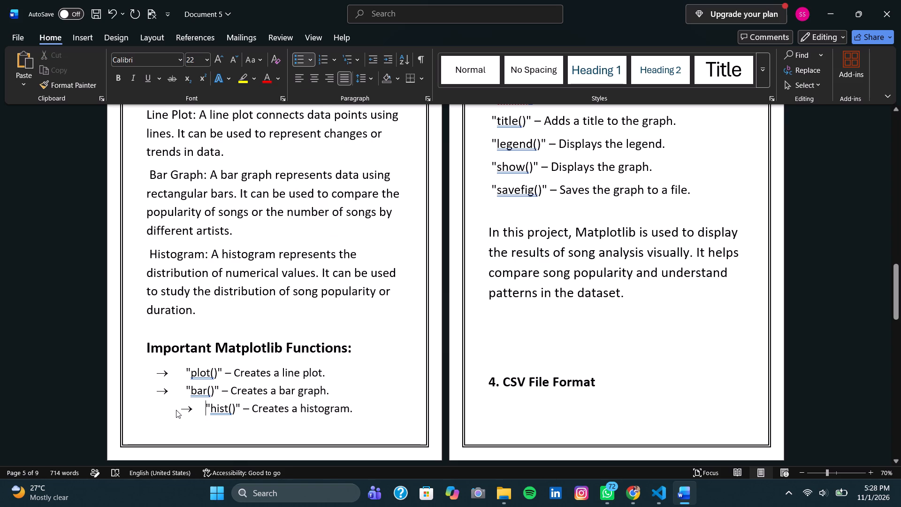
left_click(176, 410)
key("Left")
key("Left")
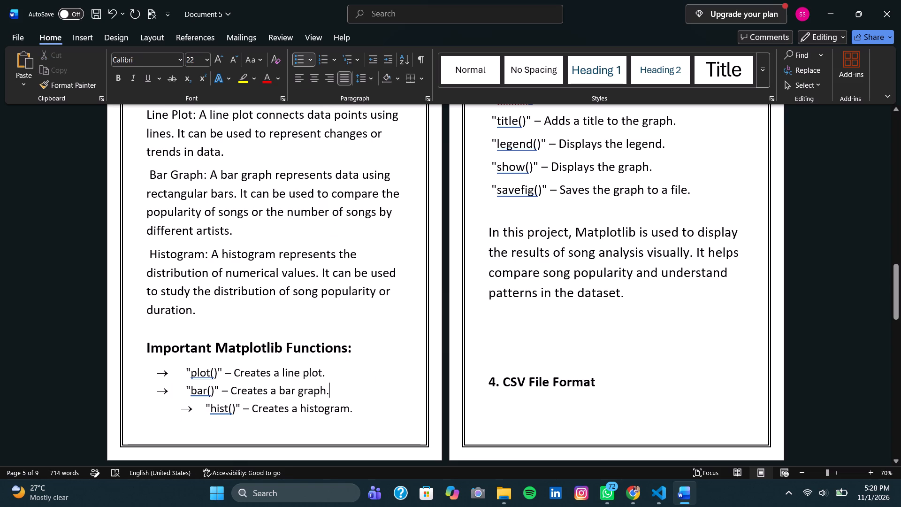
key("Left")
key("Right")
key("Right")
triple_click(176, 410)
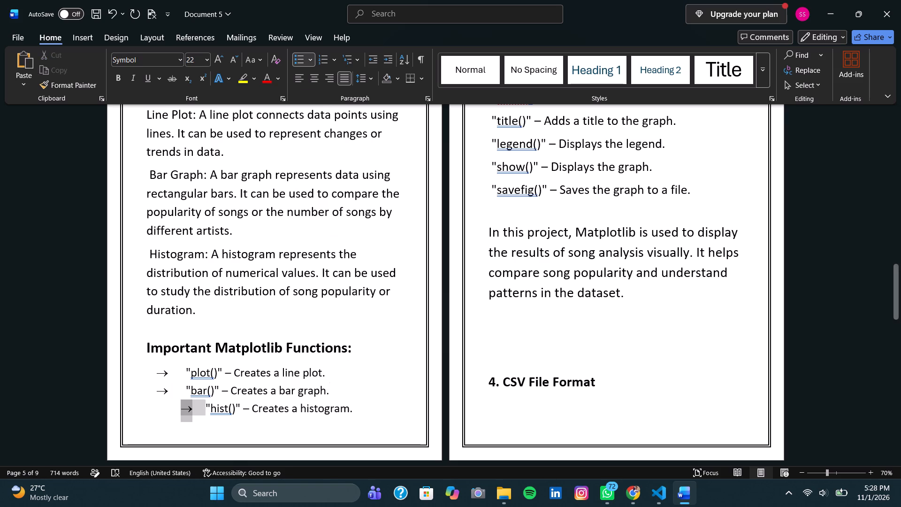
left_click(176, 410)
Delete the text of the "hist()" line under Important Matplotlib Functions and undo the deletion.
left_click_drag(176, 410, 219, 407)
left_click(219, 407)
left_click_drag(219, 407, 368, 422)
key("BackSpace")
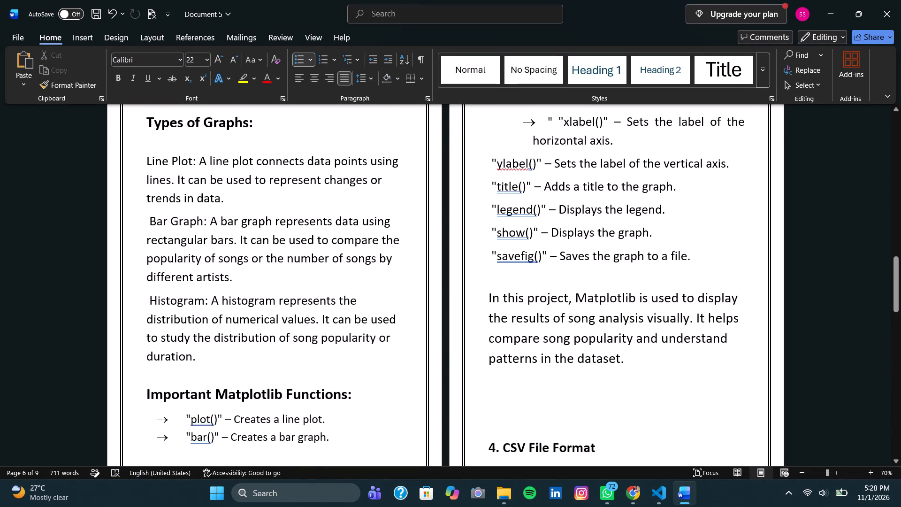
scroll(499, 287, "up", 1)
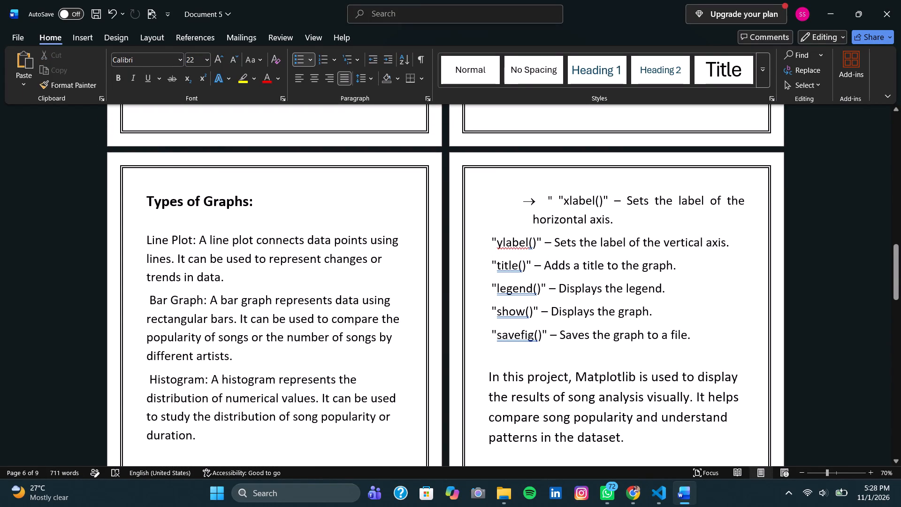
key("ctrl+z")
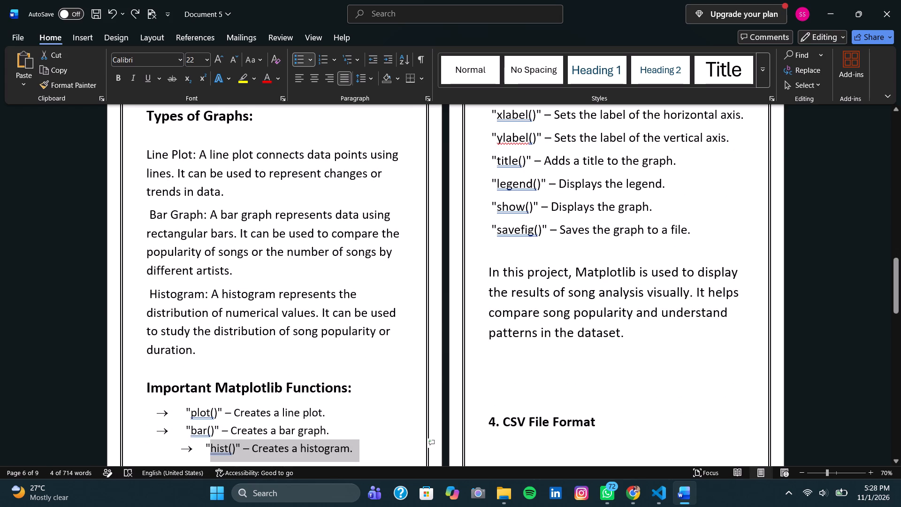
Cut the "hist()" line text and paste it twice ahead of the "xlabel()" line.
key("ctrl+x")
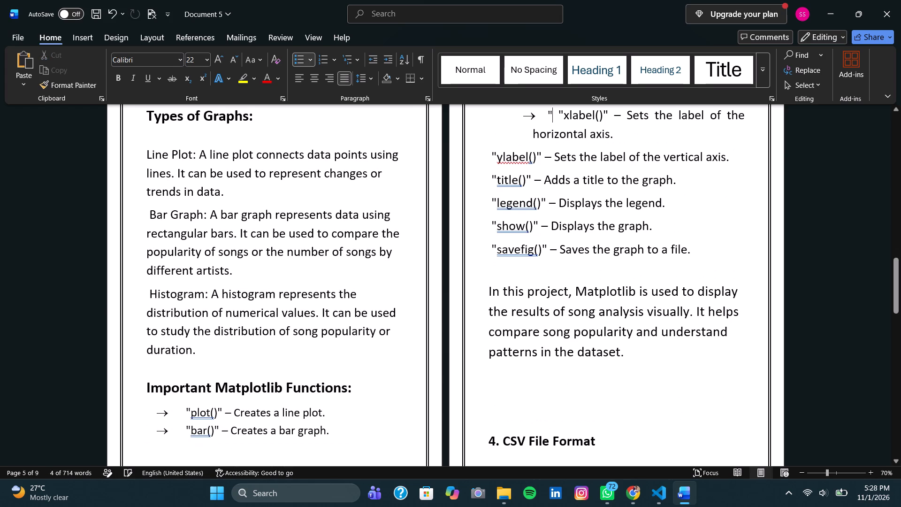
scroll(499, 287, "up", 1)
scroll(550, 301, "up", 1)
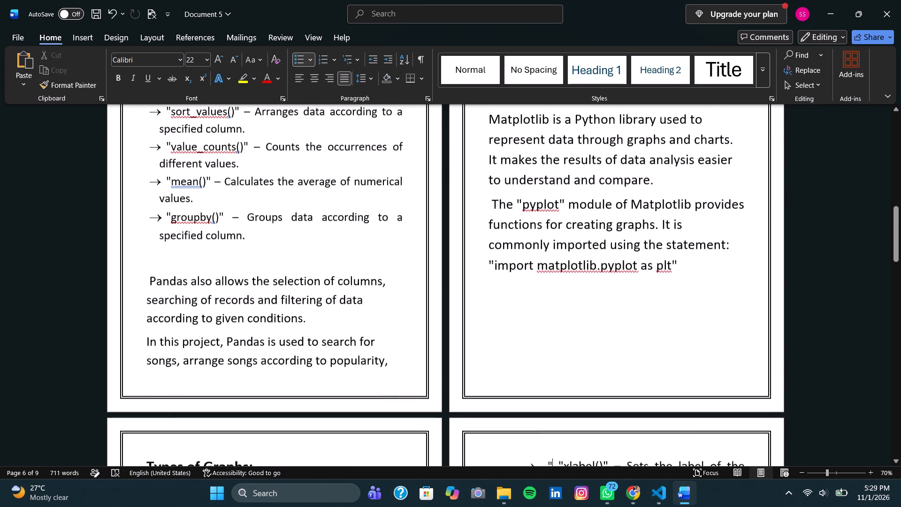
scroll(550, 301, "up", 1)
key("ctrl+v")
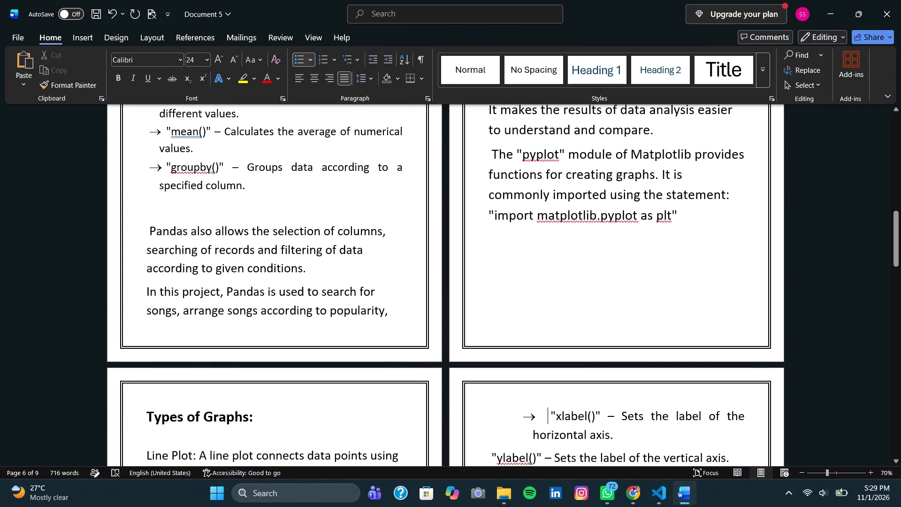
key("ctrl+v")
Set the font size of the lines from the pasted "hist()" through "savefig()" to 24.
scroll(567, 411, "down", 1)
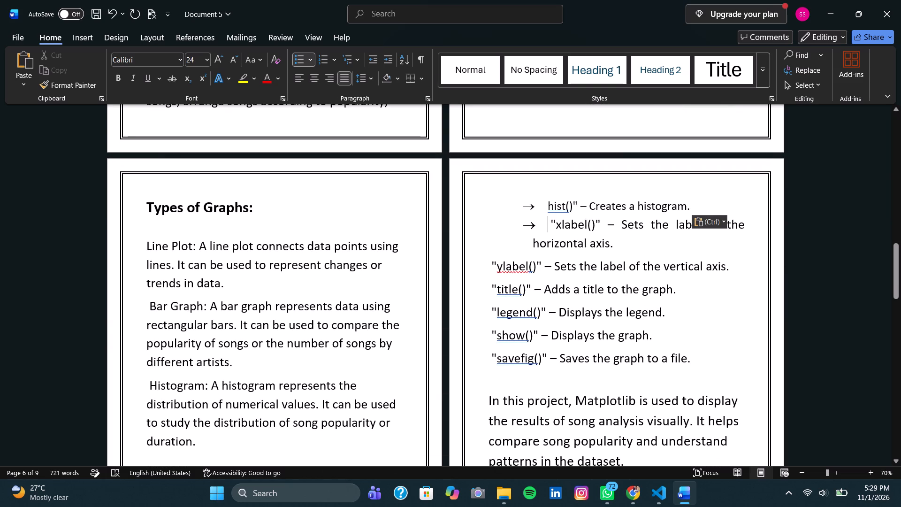
left_click_drag(507, 211, 694, 387)
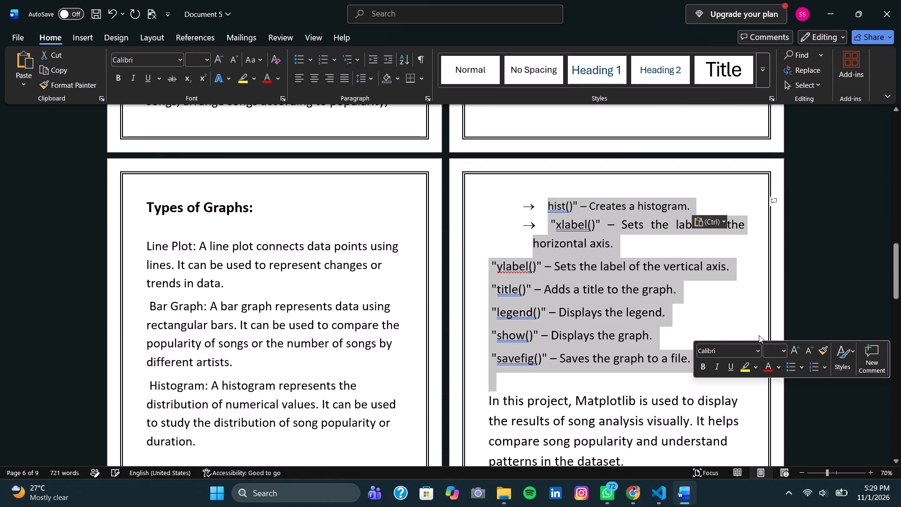
left_click(781, 352)
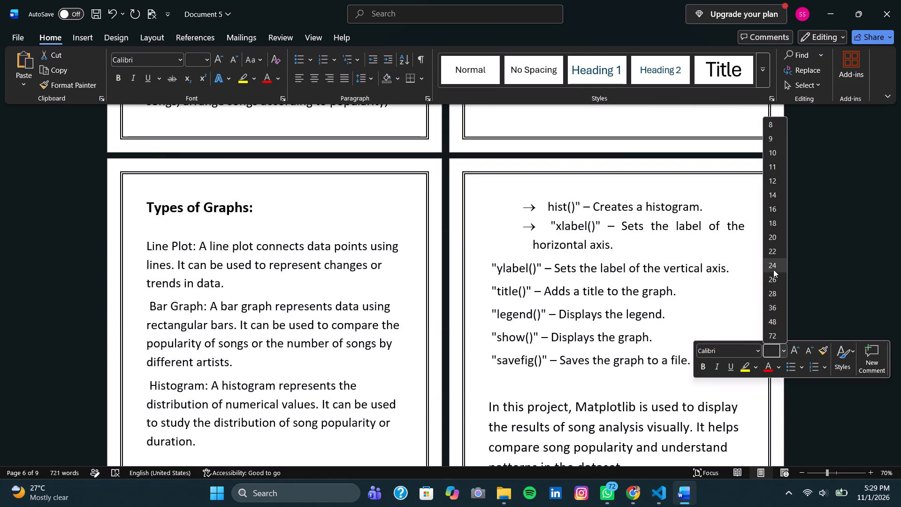
left_click(773, 269)
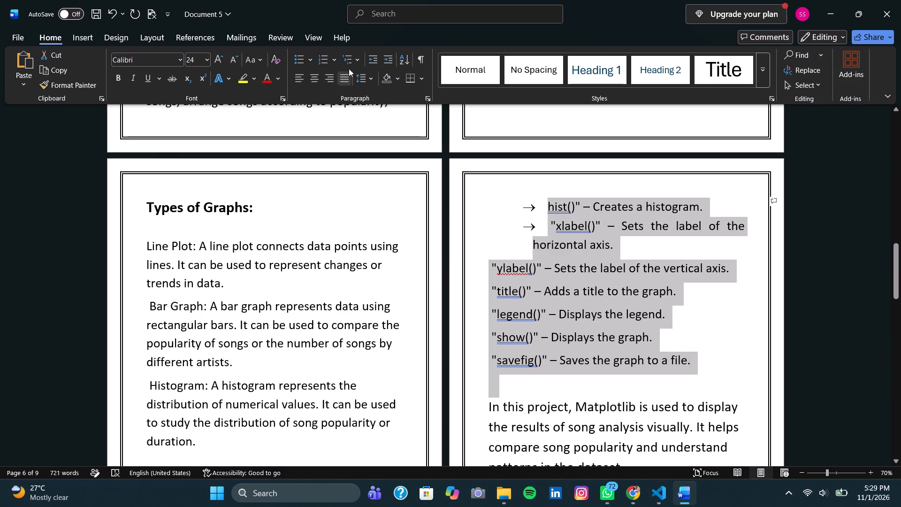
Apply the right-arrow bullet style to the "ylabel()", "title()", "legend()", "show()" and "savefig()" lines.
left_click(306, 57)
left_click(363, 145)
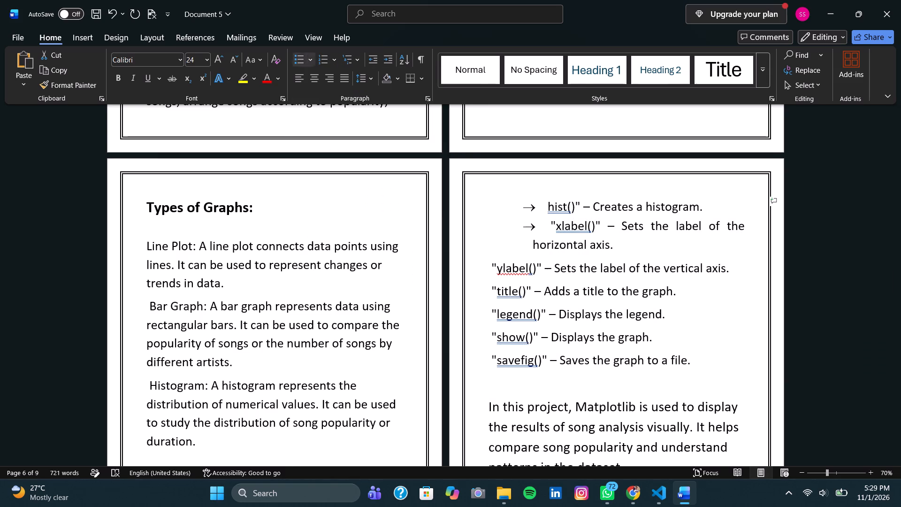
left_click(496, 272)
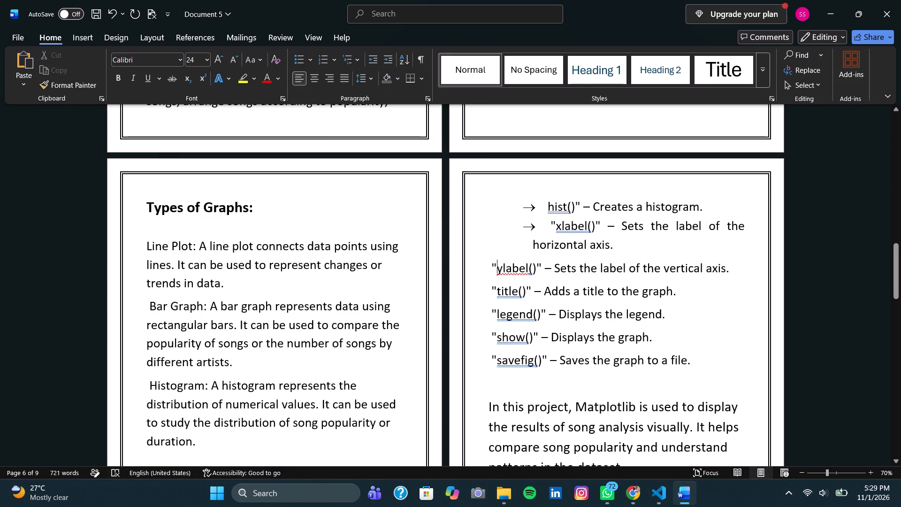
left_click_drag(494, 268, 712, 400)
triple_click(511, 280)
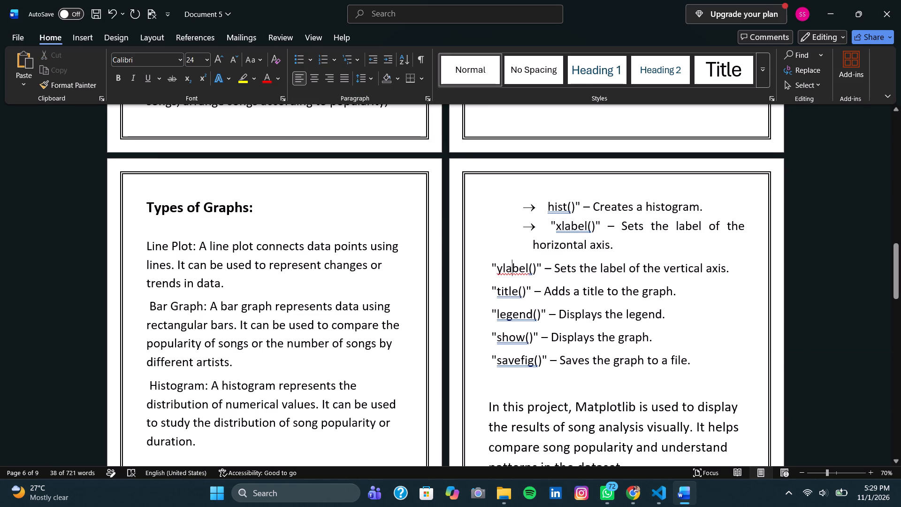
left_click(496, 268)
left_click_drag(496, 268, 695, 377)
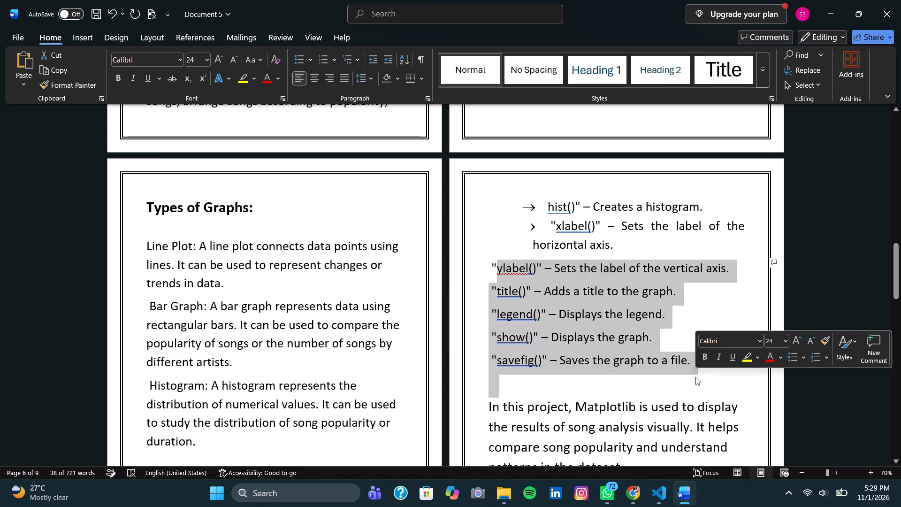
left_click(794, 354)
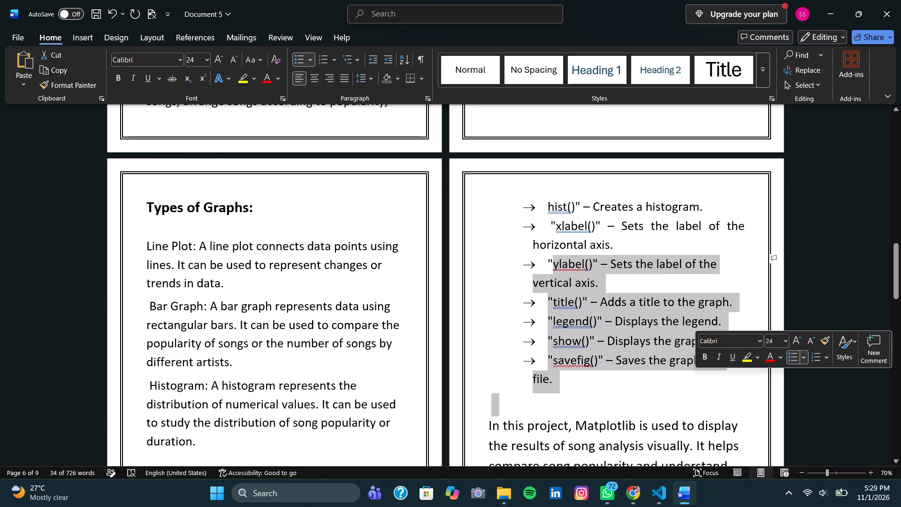
Justify the bulleted lines from "hist()" through "savefig()".
left_click(517, 206)
left_click_drag(517, 206, 629, 407)
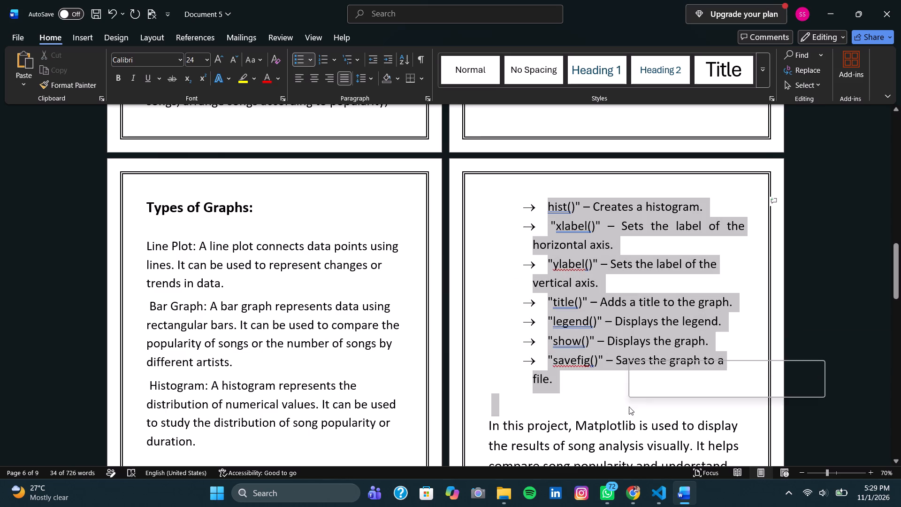
left_click(305, 69)
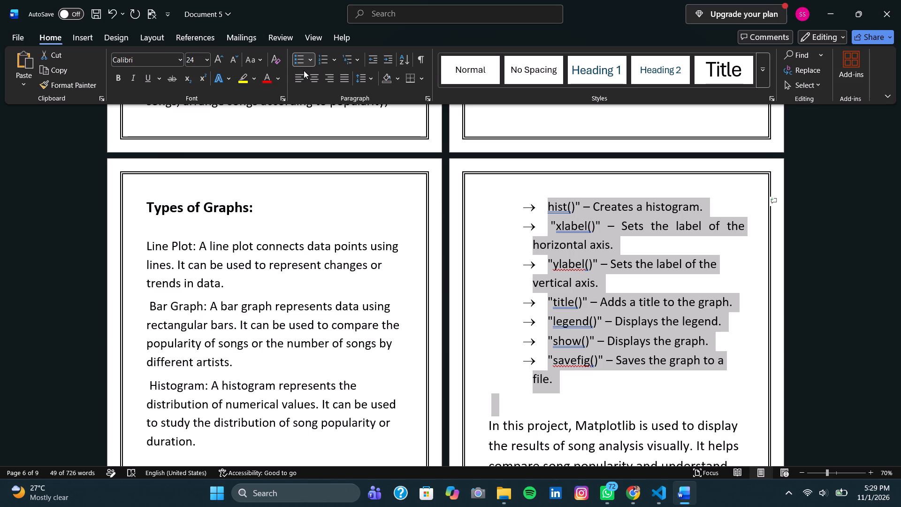
left_click(304, 70)
left_click(302, 74)
left_click(316, 75)
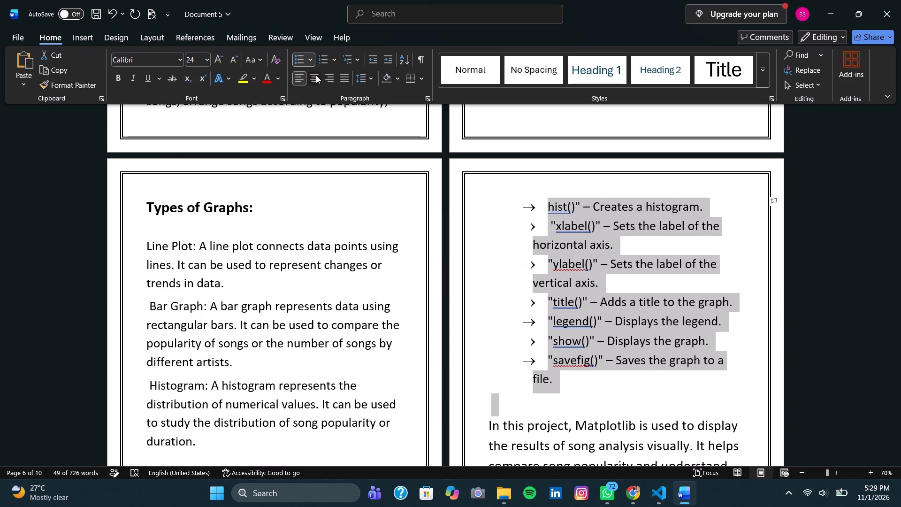
left_click(334, 76)
left_click(344, 76)
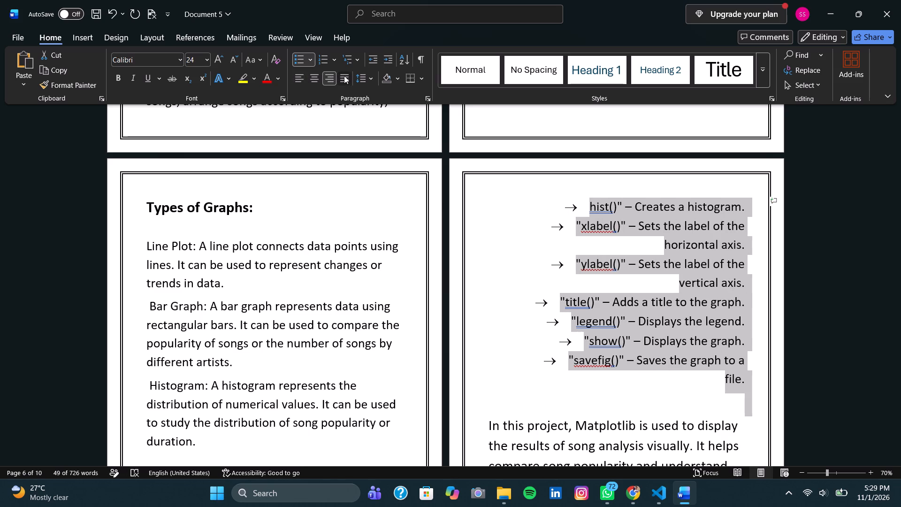
Remove the arrow bullet and indent from the "hist()" line so it starts at the margin.
left_click(520, 217)
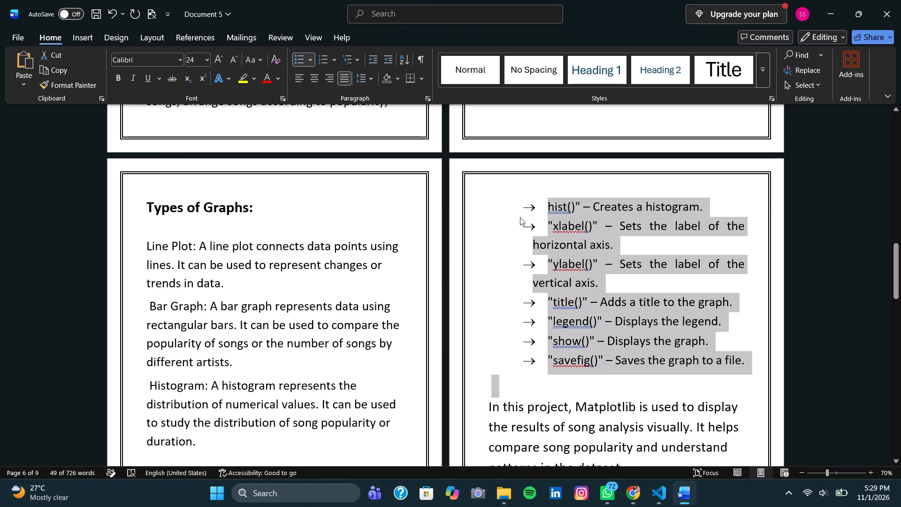
left_click(520, 214)
key("BackSpace")
key("BackSpace")
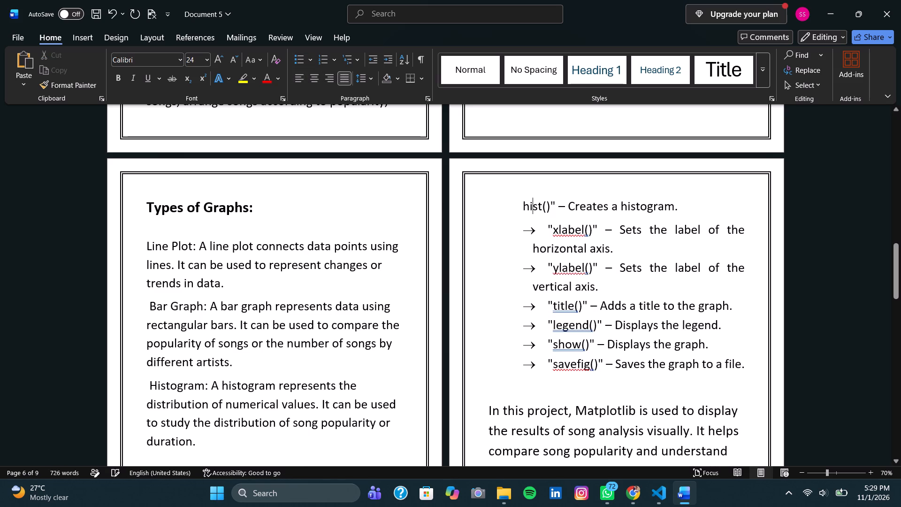
key("BackSpace")
key("BackSpace")
key("Return")
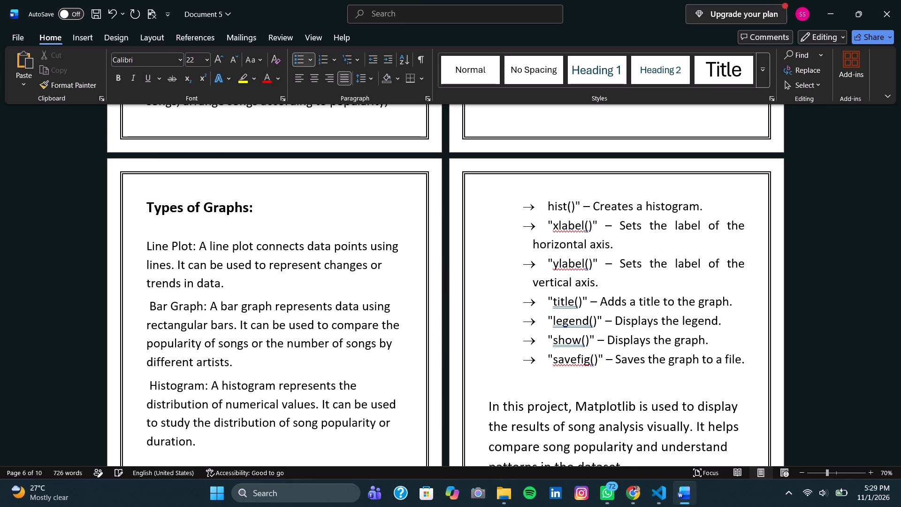
key("BackSpace")
key("BackSpace")
key("BackSpace")
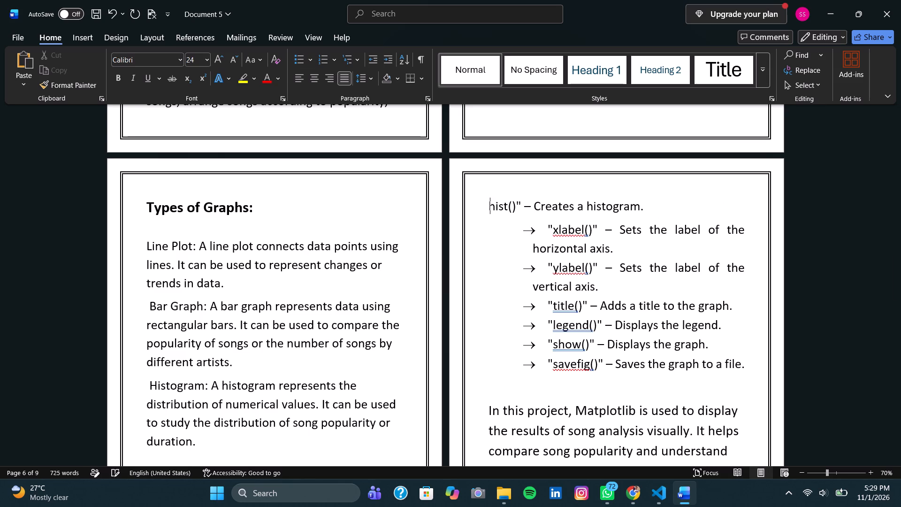
Remove the arrow bullets and indents from the "xlabel()" and "ylabel()" lines.
left_click(538, 233)
key("BackSpace")
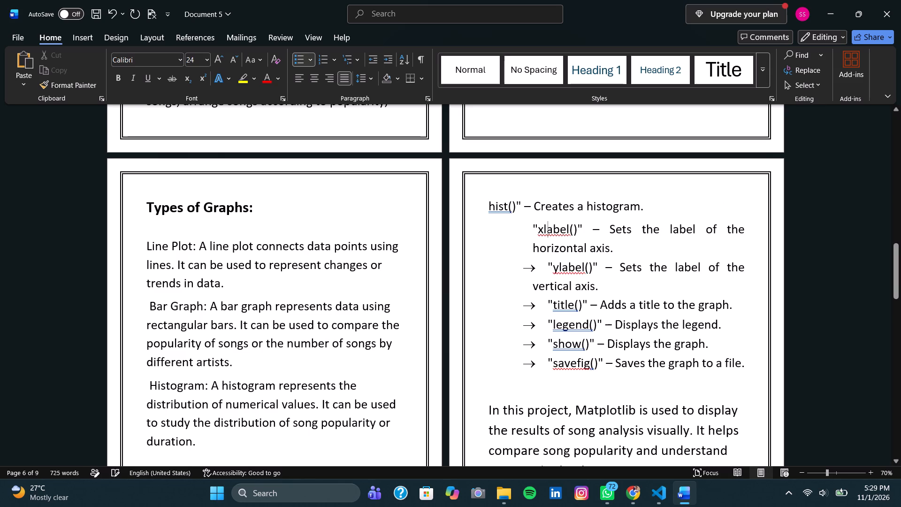
key("BackSpace")
left_click(533, 256)
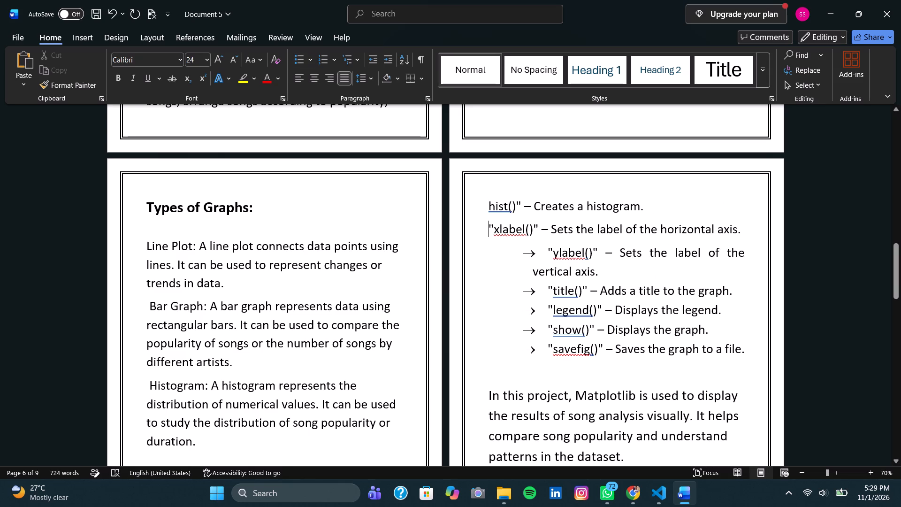
left_click(536, 256)
triple_click(536, 256)
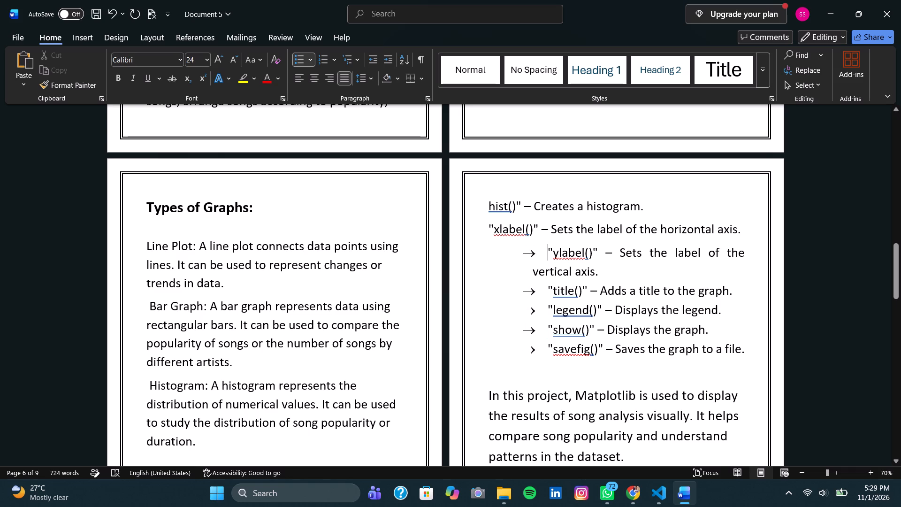
left_click(536, 256)
triple_click(535, 255)
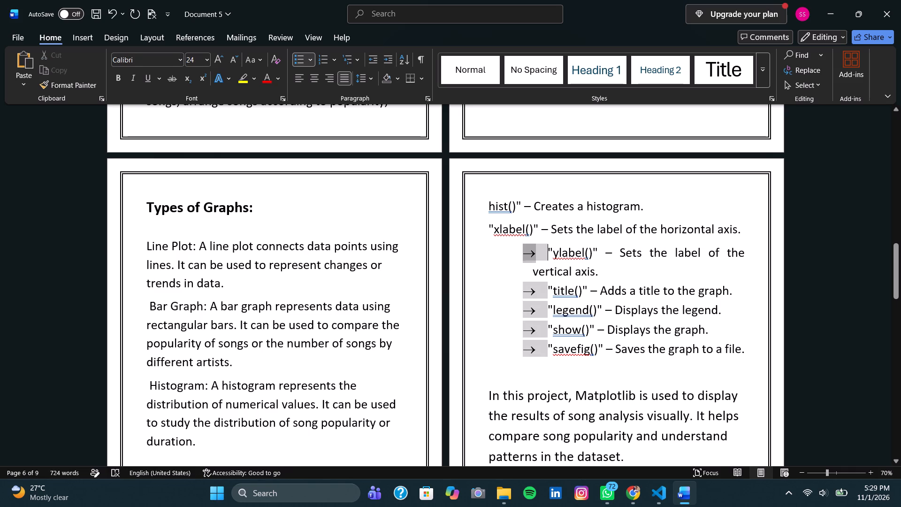
key("BackSpace")
key("BackSpace")
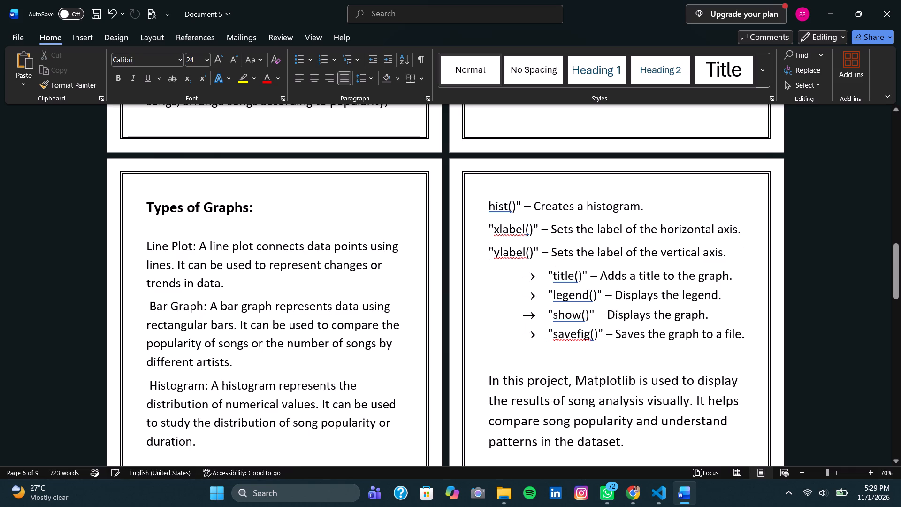
Remove the arrow bullets and indents from the "title()", "legend()", "show()" and "savefig()" lines.
left_click(534, 277)
key("BackSpace")
key("BackSpace")
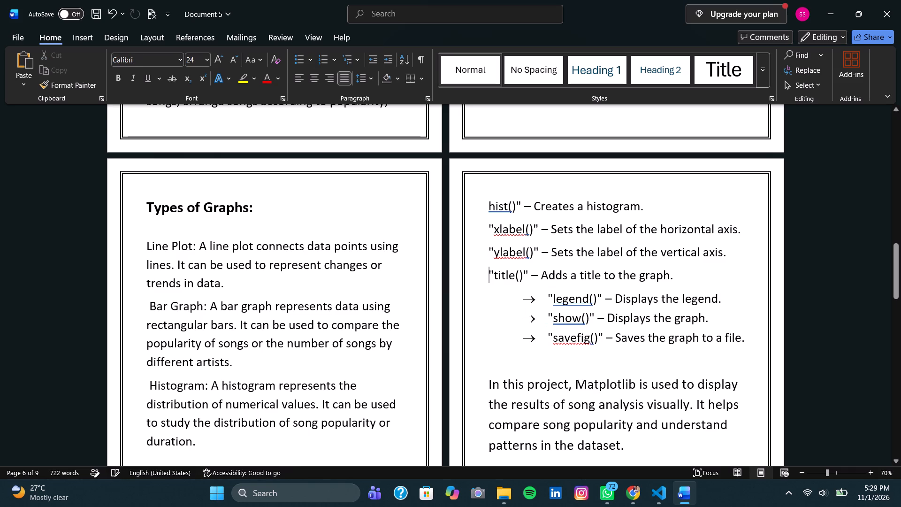
left_click(534, 298)
key("BackSpace")
key("BackSpace")
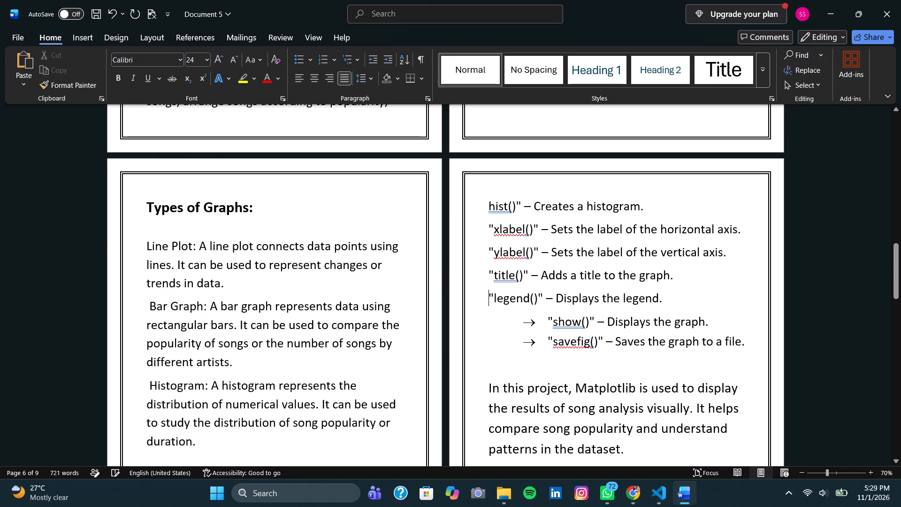
left_click(535, 324)
key("BackSpace")
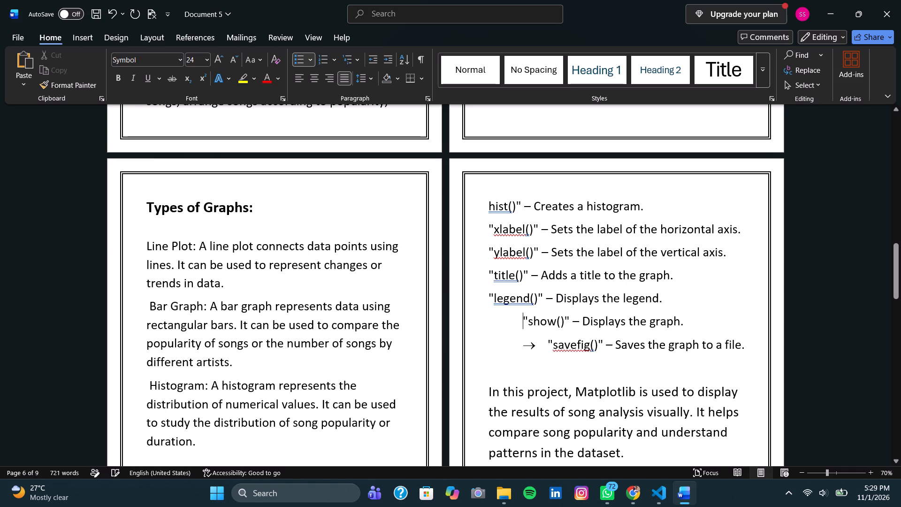
key("BackSpace")
left_click(535, 345)
key("BackSpace")
key("BackSpace")
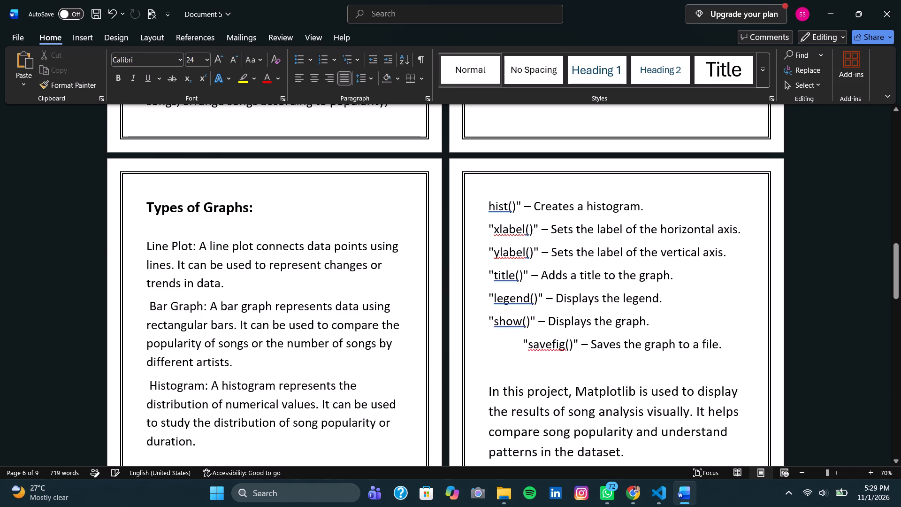
Add the missing opening quotation mark before "hist()" in the Matplotlib function list.
left_click_drag(489, 202, 553, 356)
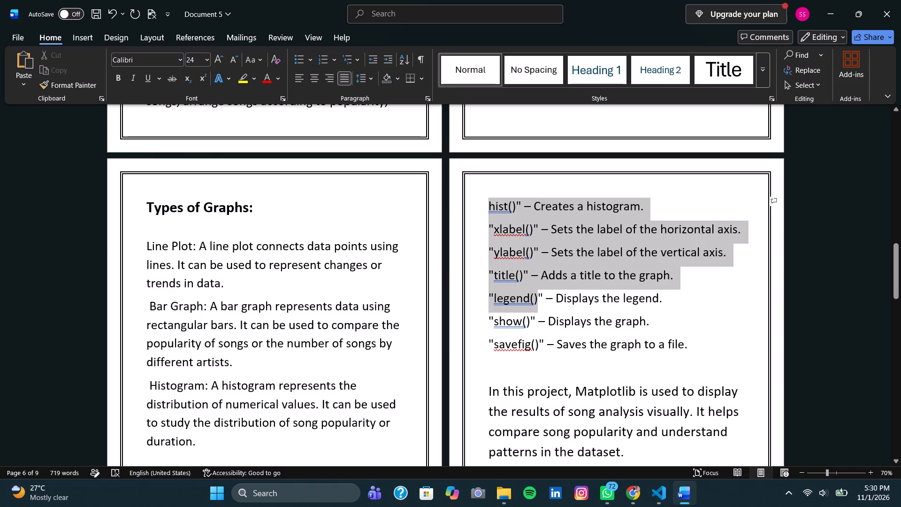
left_click_drag(553, 356, 495, 214)
left_click(495, 214)
left_click(485, 203)
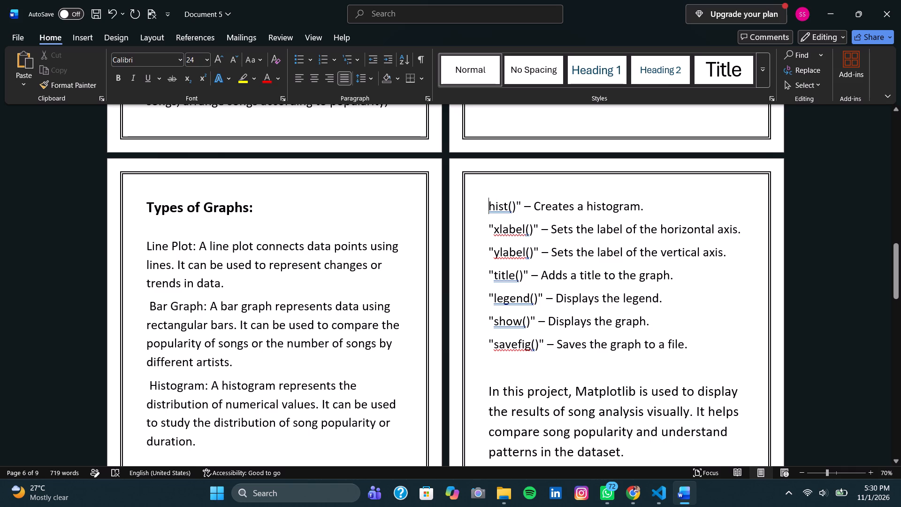
key("shift+quotedbl")
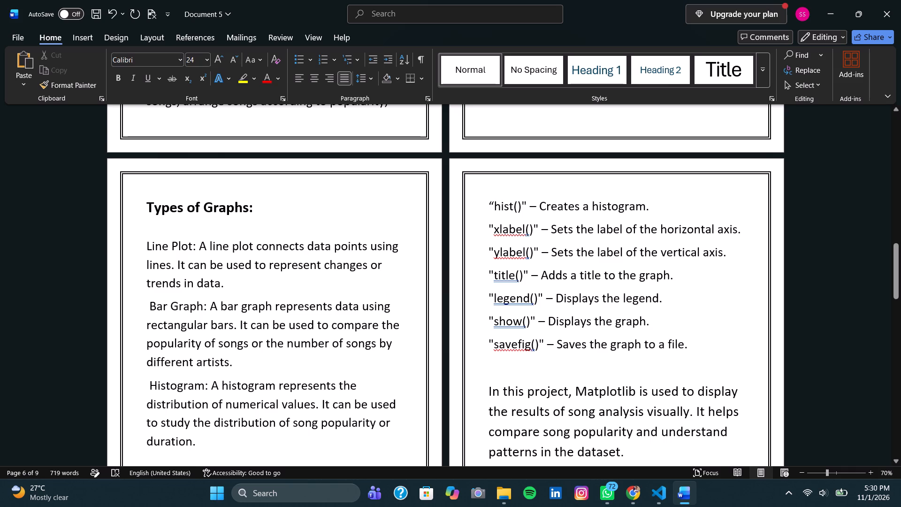
Apply arrow bullets to the function lines from "hist()" through "savefig()".
left_click_drag(491, 200, 721, 373)
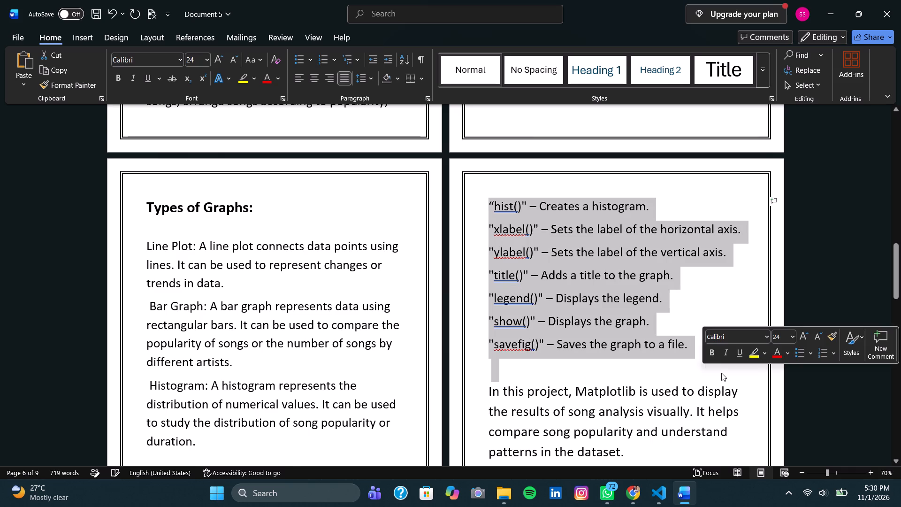
left_click(299, 64)
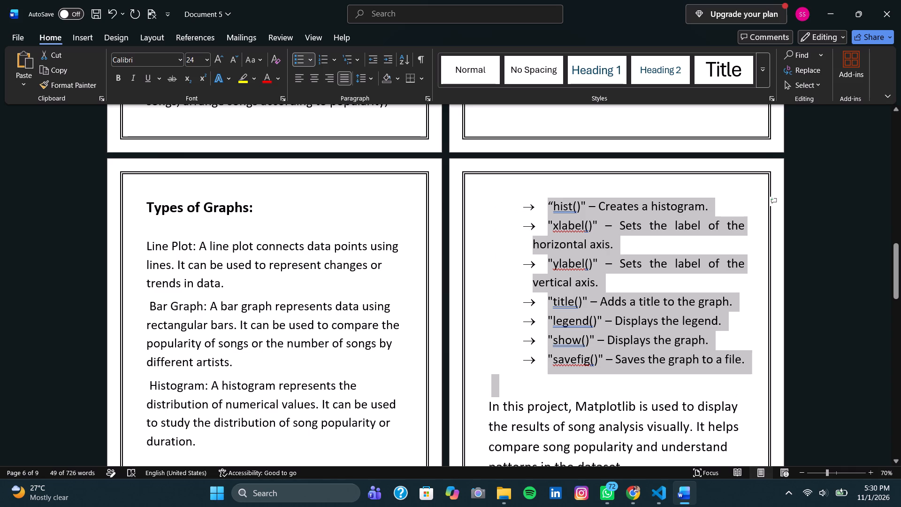
Delete the duplicate "hist()" line below "bar()" under the Important Matplotlib Functions heading.
scroll(504, 261, "down", 2)
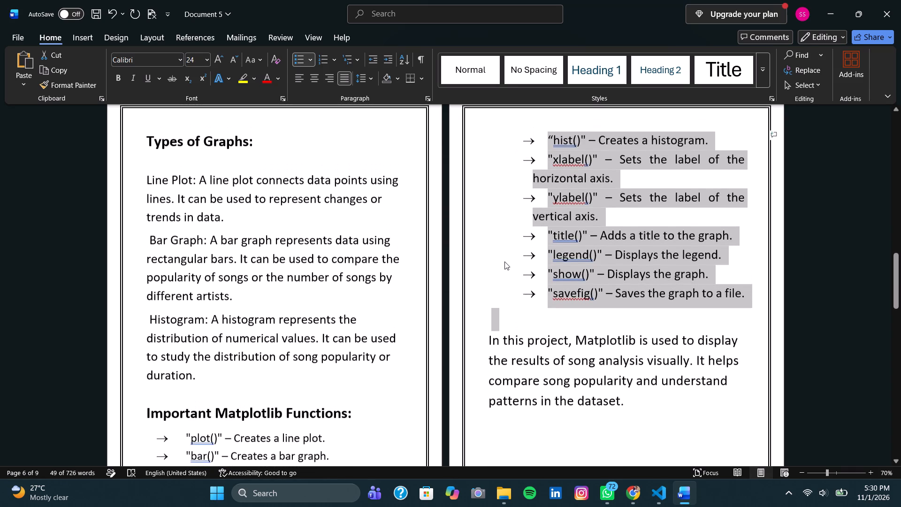
scroll(504, 261, "down", 1)
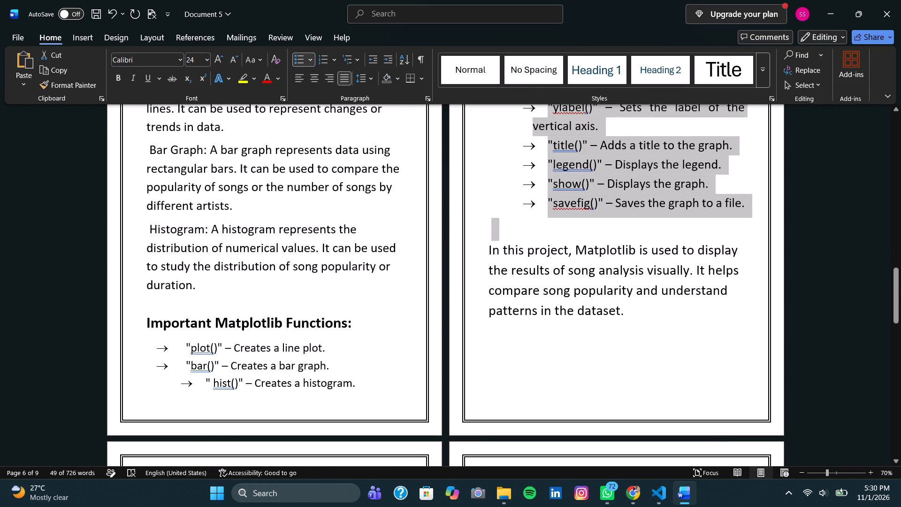
left_click(171, 383)
left_click(182, 382)
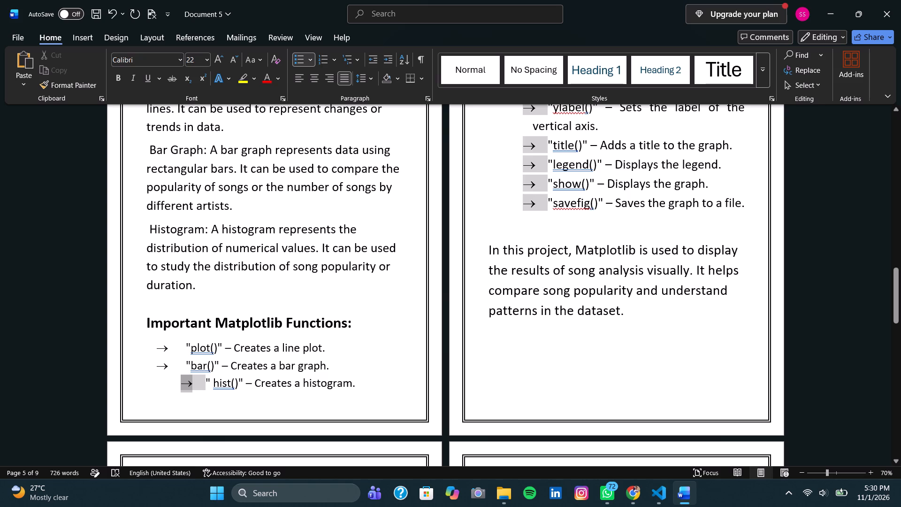
key("BackSpace")
left_click(331, 394)
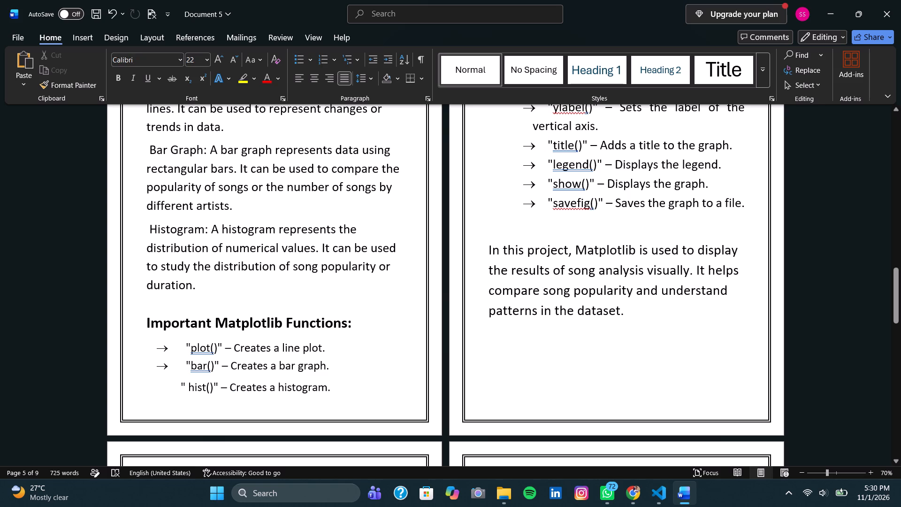
key("BackSpace")
key("BackSpace")
key("BackSpace")
key("BackSpace")
key("BackSpace")
key("BackSpace")
key("BackSpace")
key("BackSpace")
key("BackSpace")
key("BackSpace")
key("BackSpace")
key("BackSpace")
key("BackSpace")
key("BackSpace")
key("BackSpace")
key("BackSpace")
key("BackSpace")
key("BackSpace")
key("BackSpace")
key("BackSpace")
key("BackSpace")
key("BackSpace")
key("BackSpace")
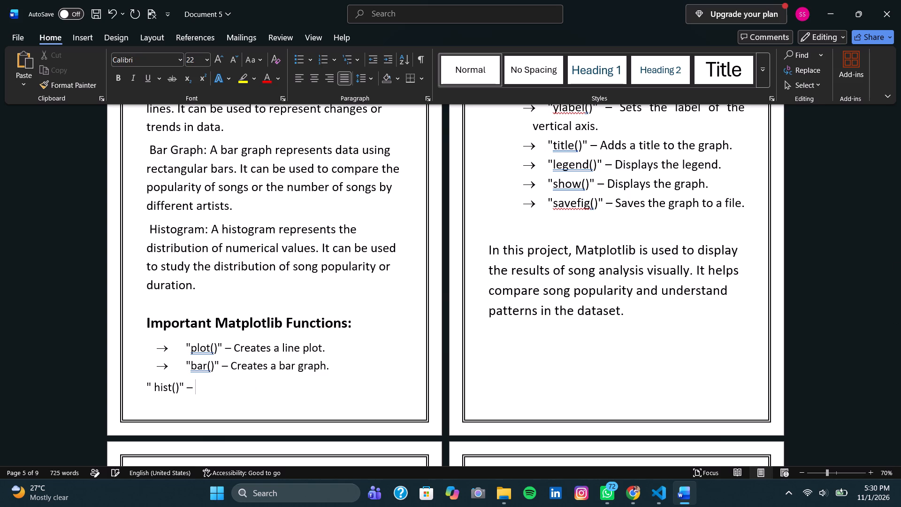
key("BackSpace")
key("BackSpace")
key("BackSpace")
key("BackSpace")
key("BackSpace")
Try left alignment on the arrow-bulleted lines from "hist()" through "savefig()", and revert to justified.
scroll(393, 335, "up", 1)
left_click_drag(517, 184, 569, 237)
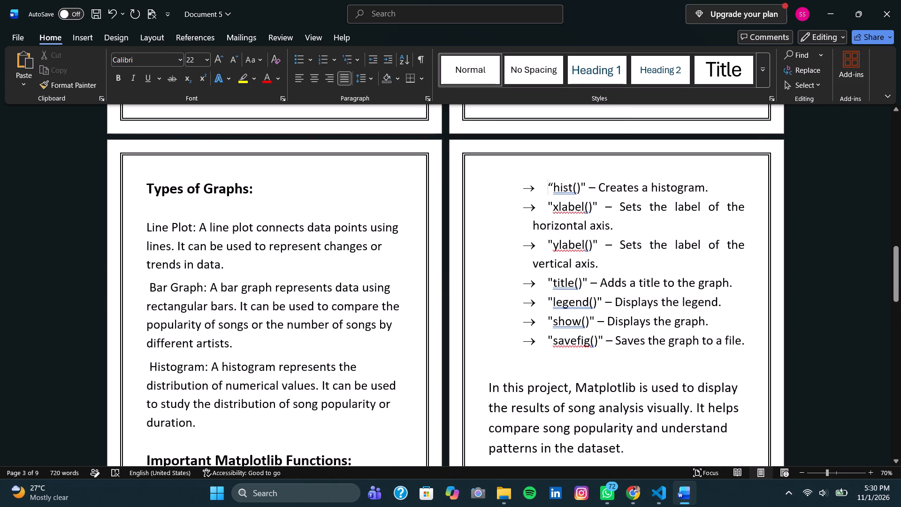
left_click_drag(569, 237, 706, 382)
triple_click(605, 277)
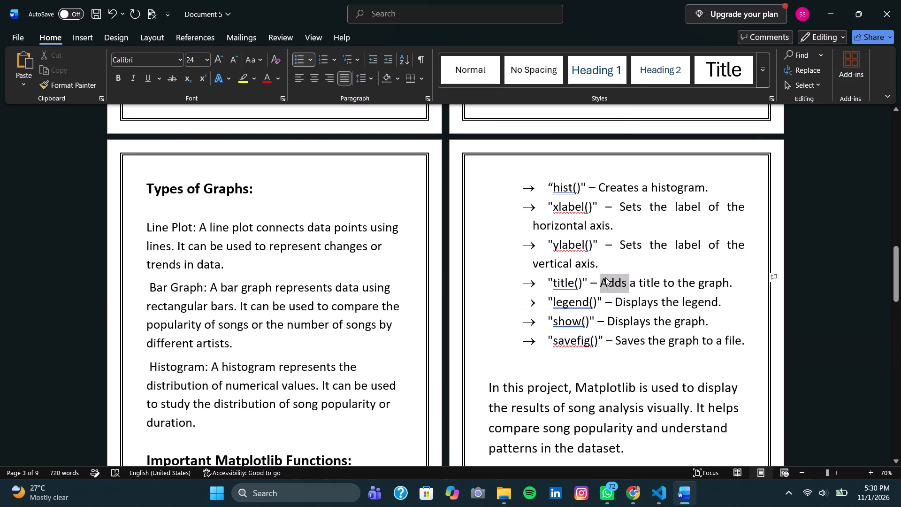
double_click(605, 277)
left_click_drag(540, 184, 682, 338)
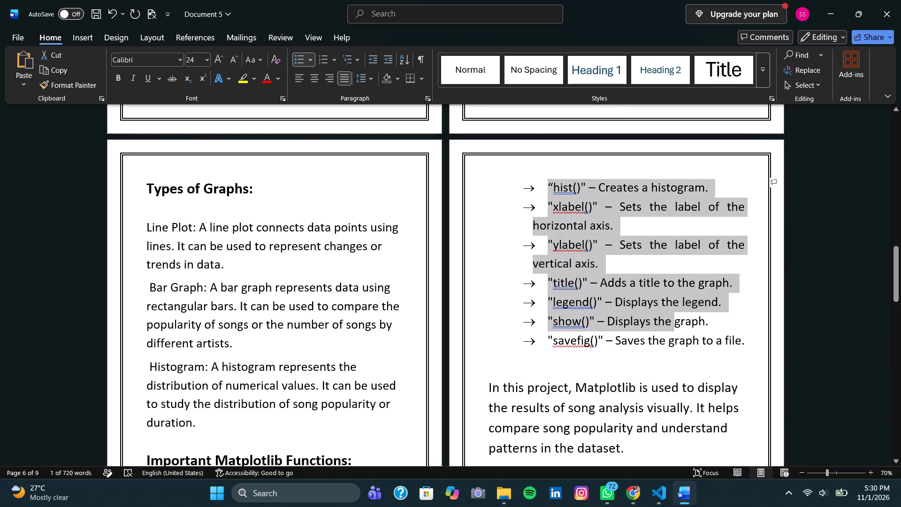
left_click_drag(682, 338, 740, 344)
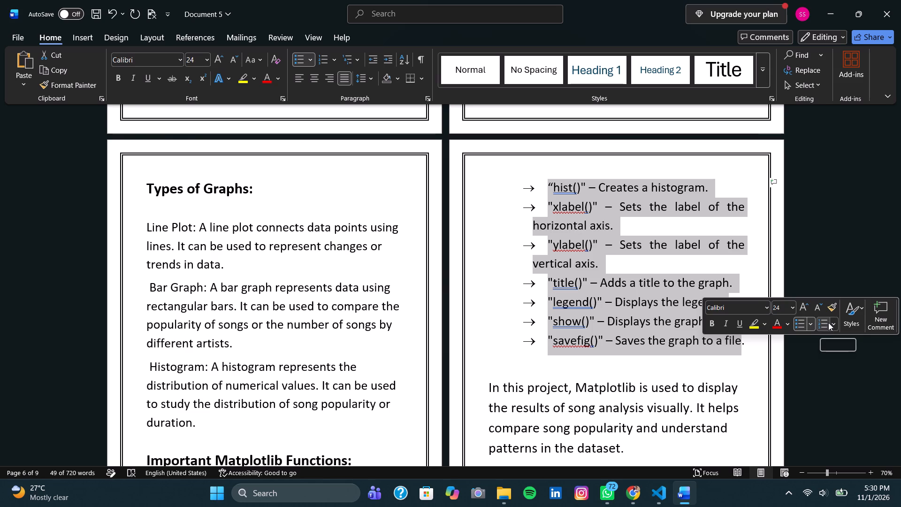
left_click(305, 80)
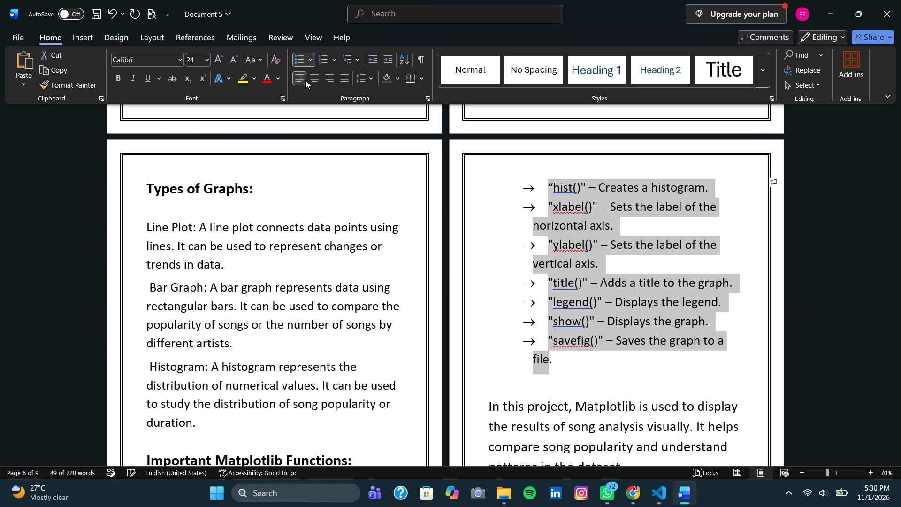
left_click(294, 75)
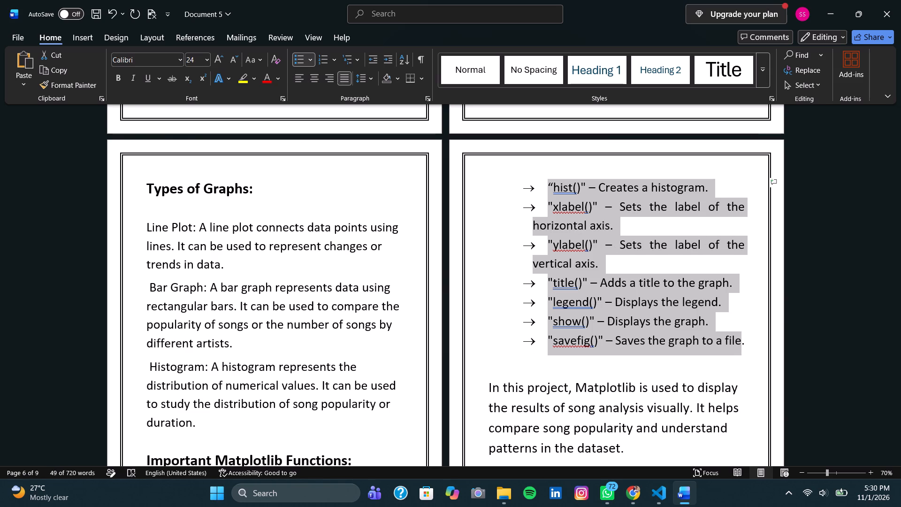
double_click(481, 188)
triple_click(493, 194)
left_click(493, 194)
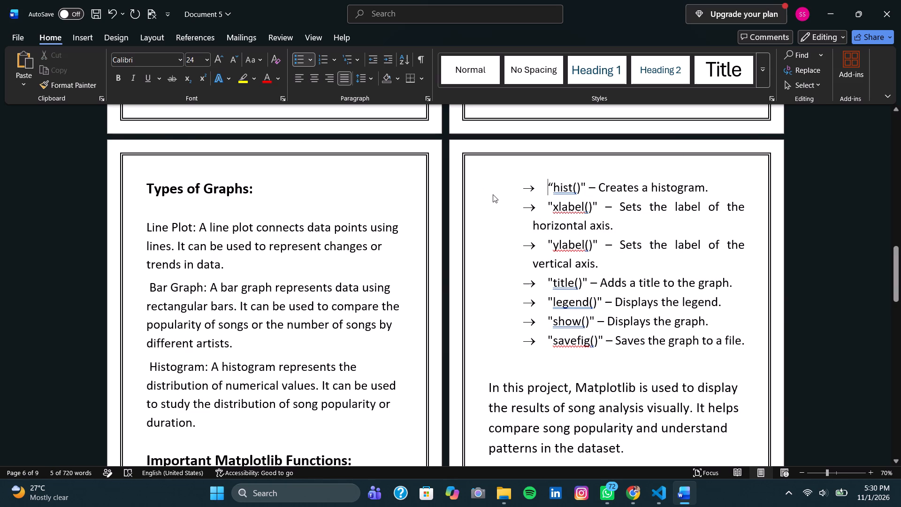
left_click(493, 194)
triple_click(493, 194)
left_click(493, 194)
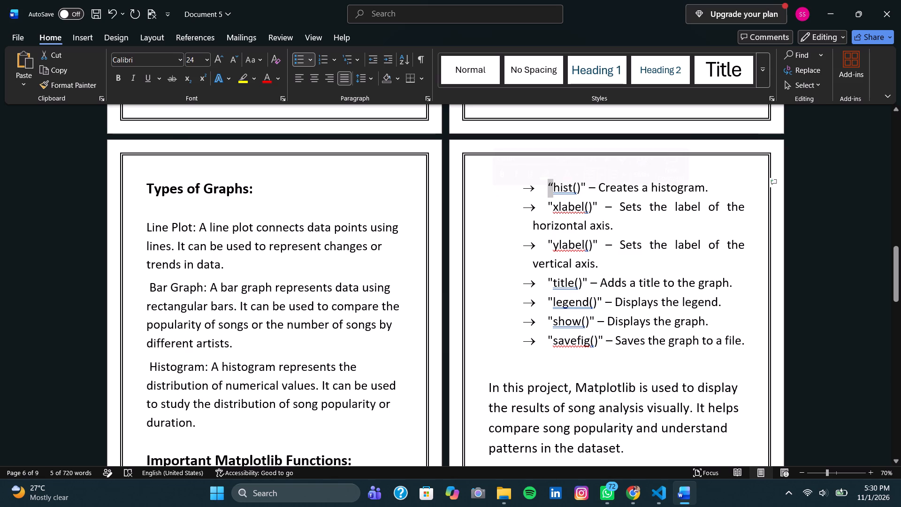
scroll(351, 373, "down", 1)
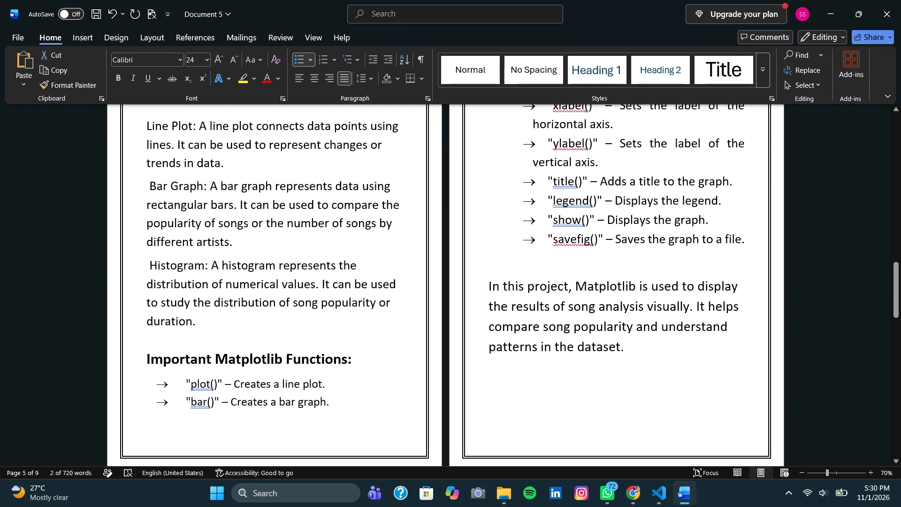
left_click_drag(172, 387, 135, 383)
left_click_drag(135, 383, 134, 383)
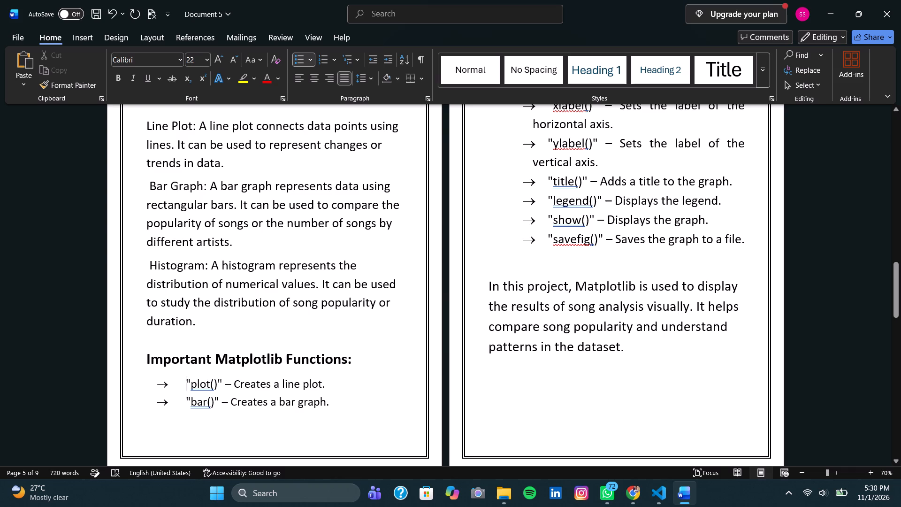
Set the "4. CSV File Format" heading to font size 36.
scroll(549, 269, "down", 1)
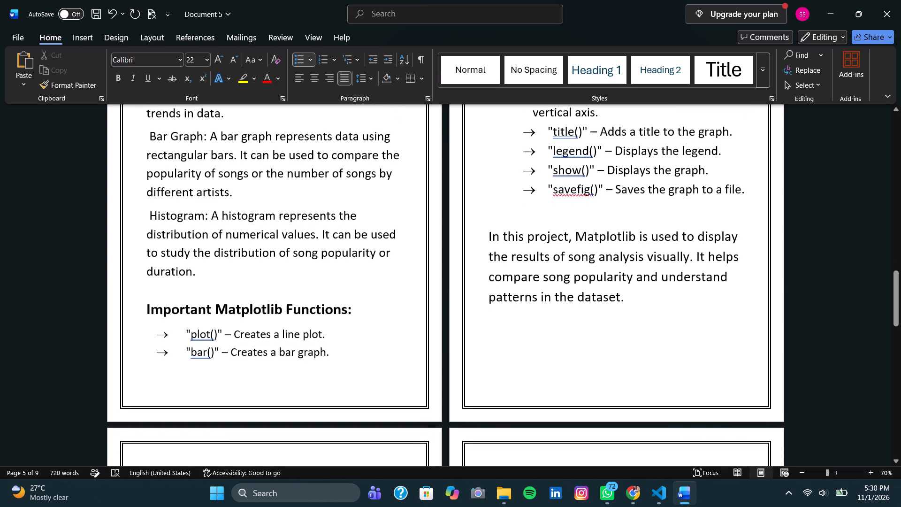
scroll(549, 269, "down", 2)
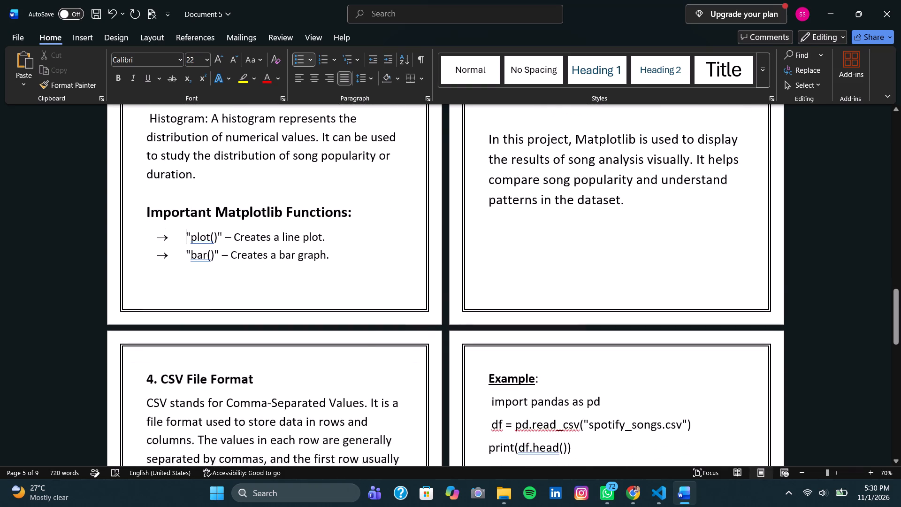
scroll(549, 269, "down", 3)
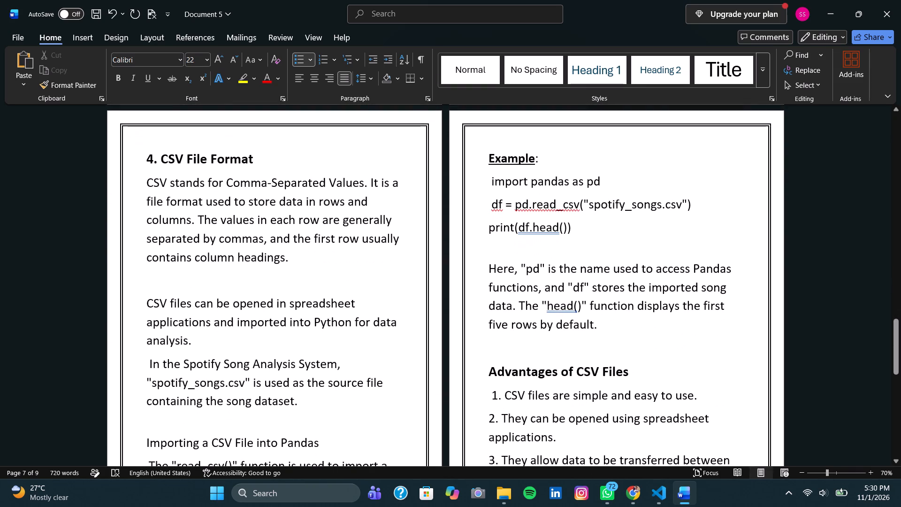
triple_click(197, 163)
double_click(197, 163)
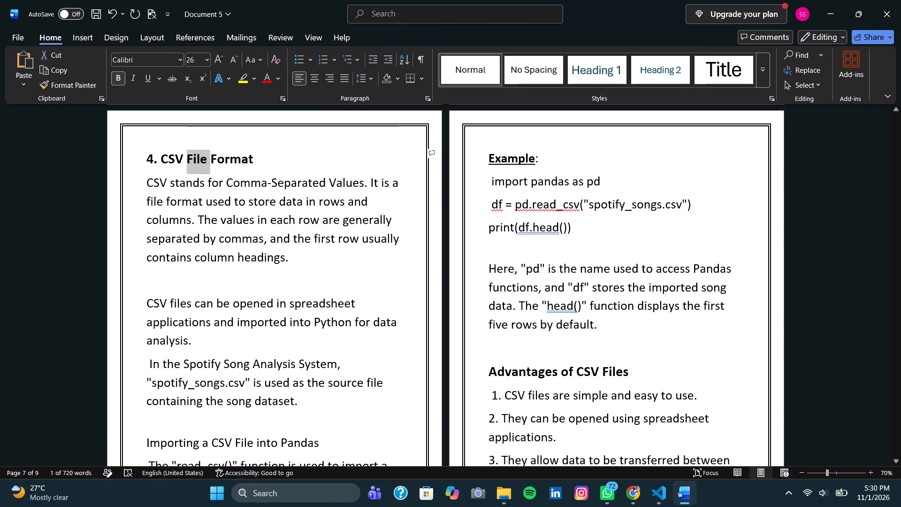
left_click_drag(147, 158, 281, 152)
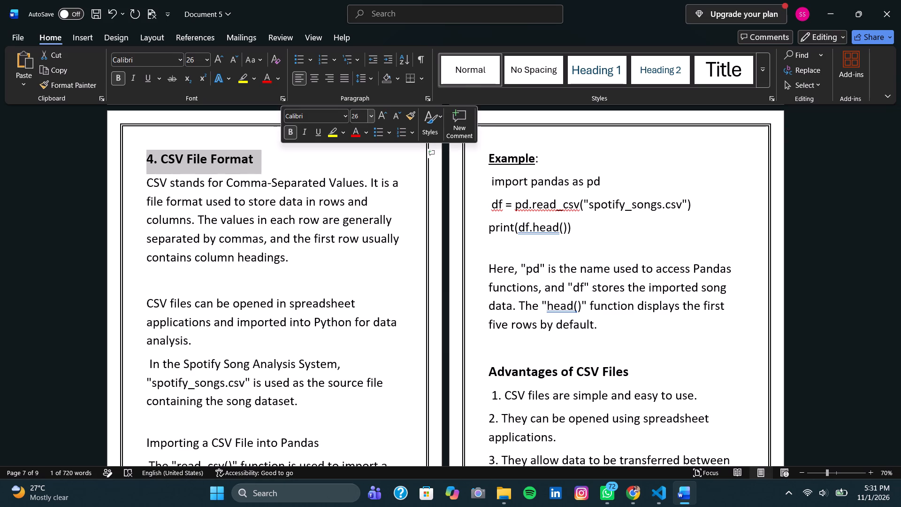
left_click(370, 118)
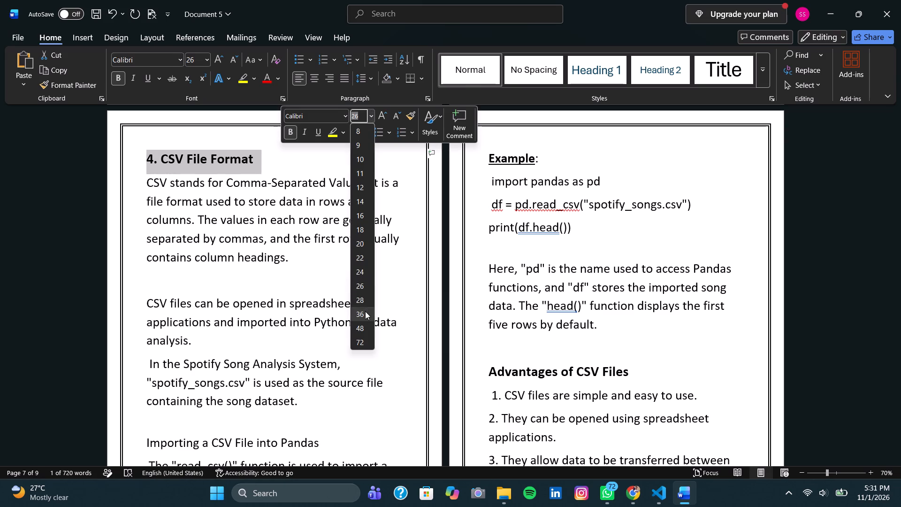
left_click(365, 311)
left_click(322, 209)
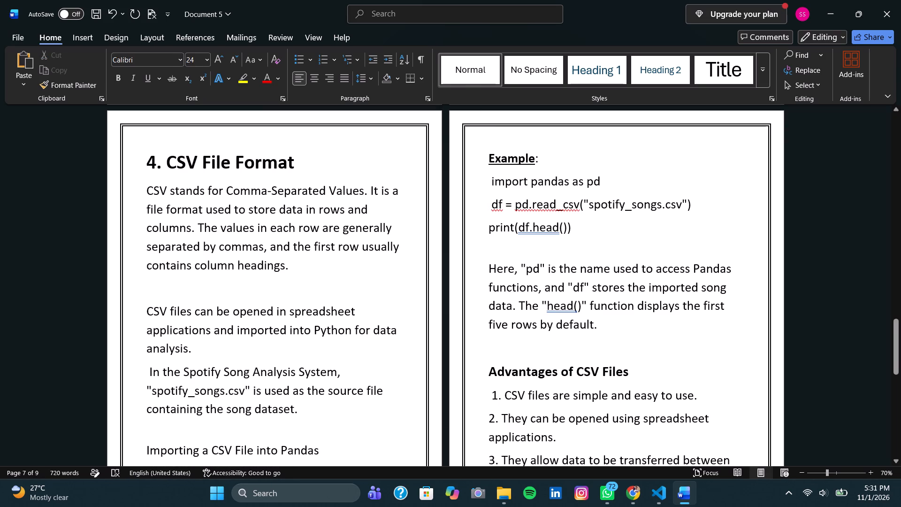
Set the "Importing a CSV File into Pandas" subheading to font size 28.
scroll(183, 269, "down", 3)
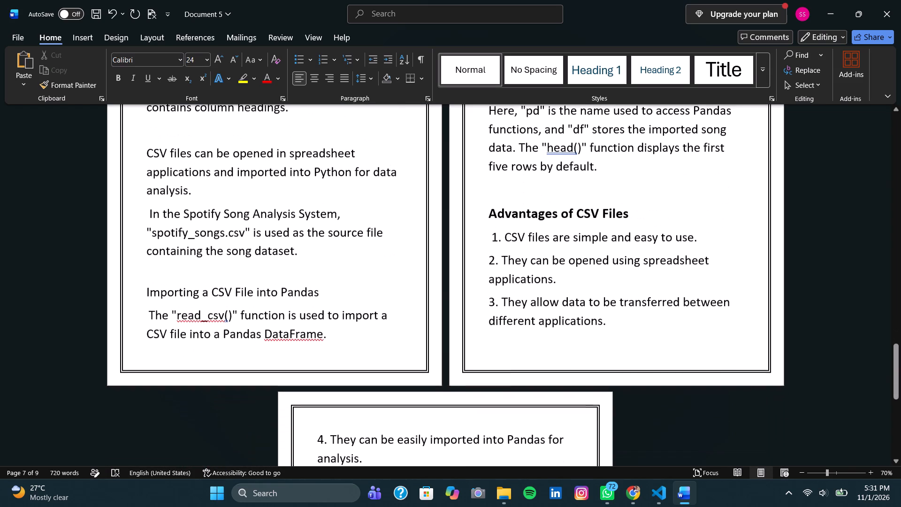
left_click(145, 289)
left_click_drag(144, 284, 299, 285)
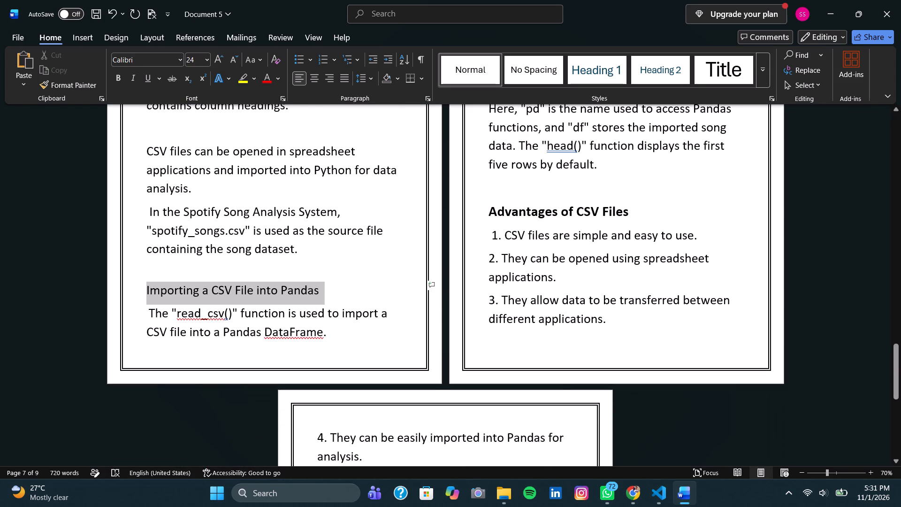
left_click_drag(299, 285, 323, 285)
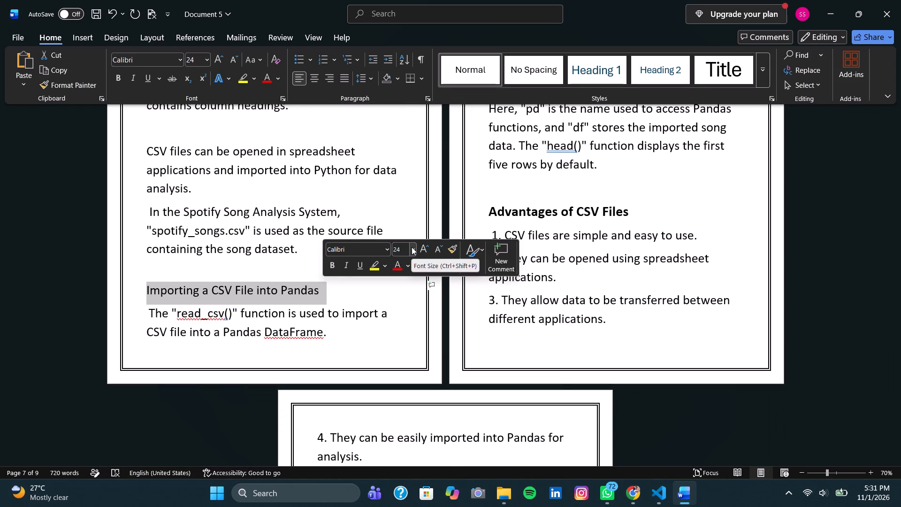
left_click(412, 247)
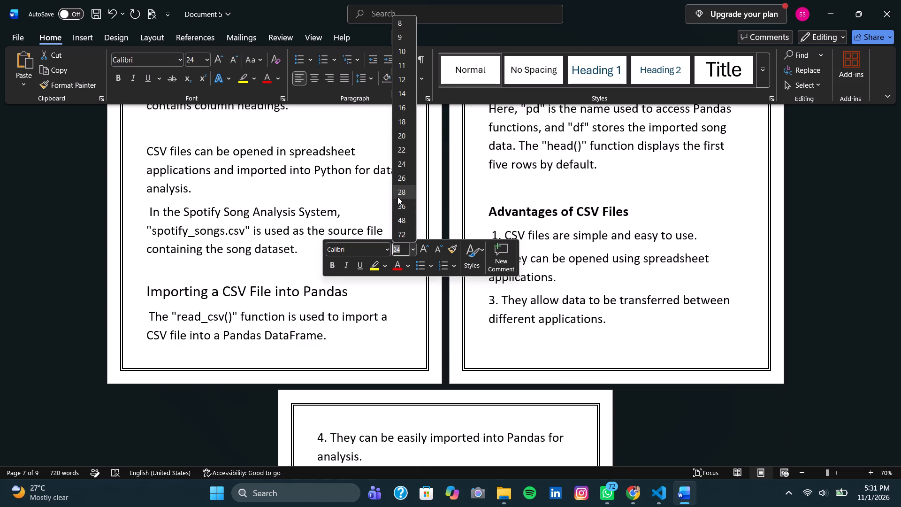
left_click(397, 197)
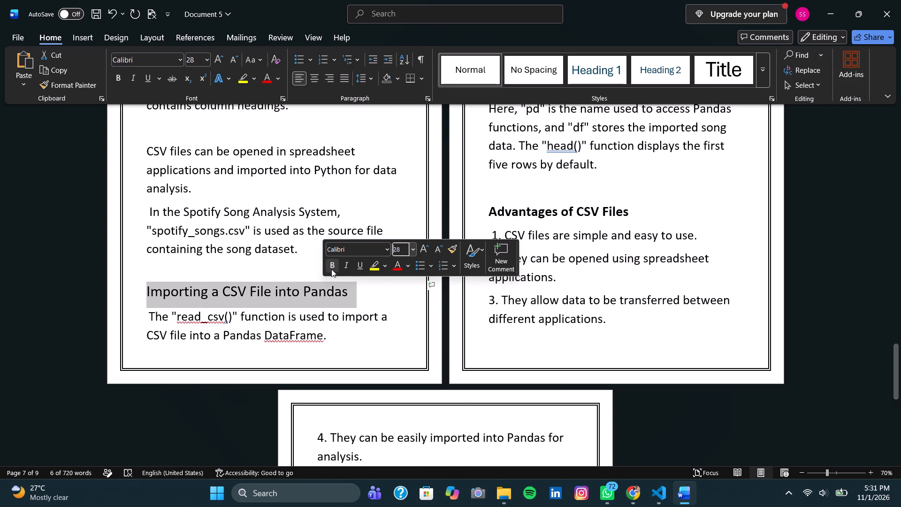
Make the "Importing a CSV File into Pandas" subheading bold.
left_click(331, 269)
left_click(123, 344)
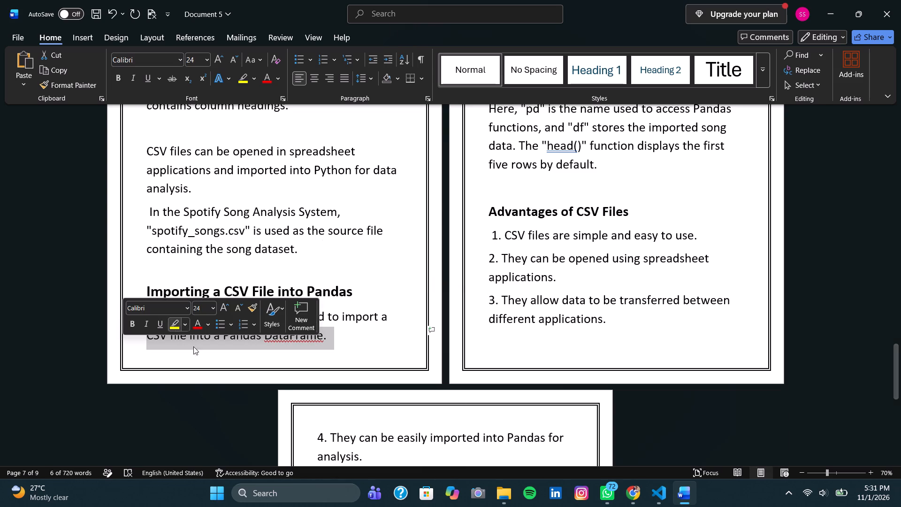
left_click(177, 372)
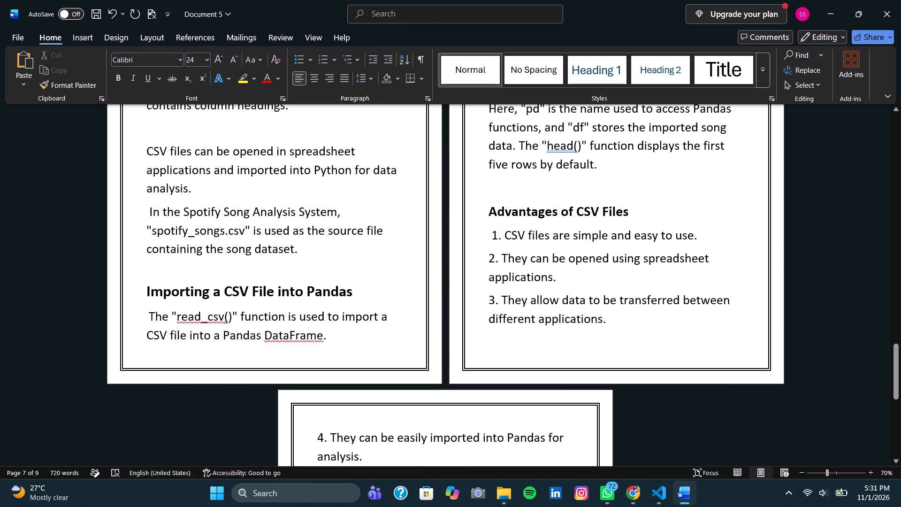
Add a colon to the end of the "Importing a CSV File into Pandas" subheading.
left_click(148, 314)
scroll(316, 279, "up", 1)
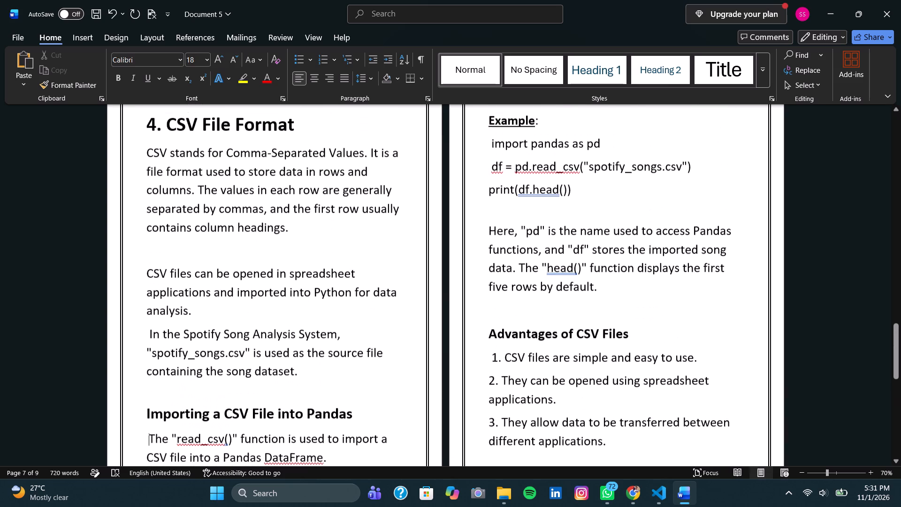
scroll(316, 279, "up", 2)
scroll(316, 279, "down", 1)
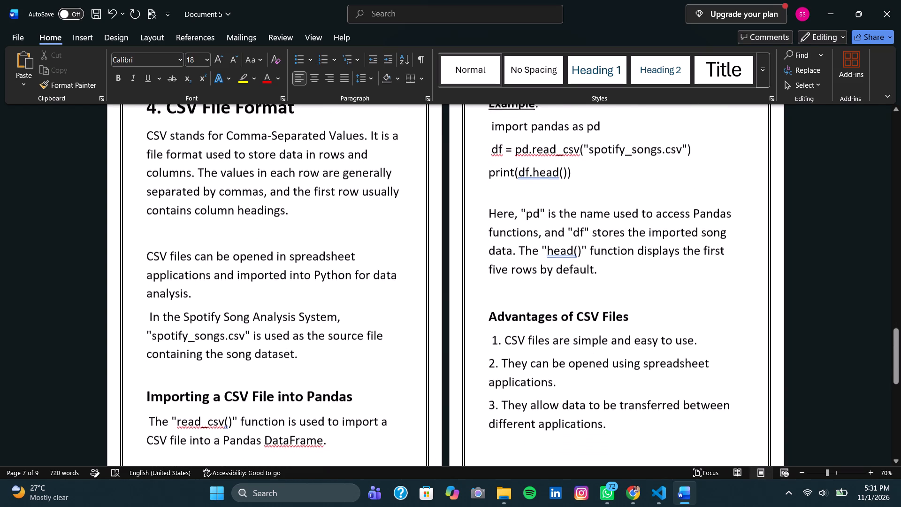
scroll(316, 279, "down", 1)
scroll(387, 286, "up", 1)
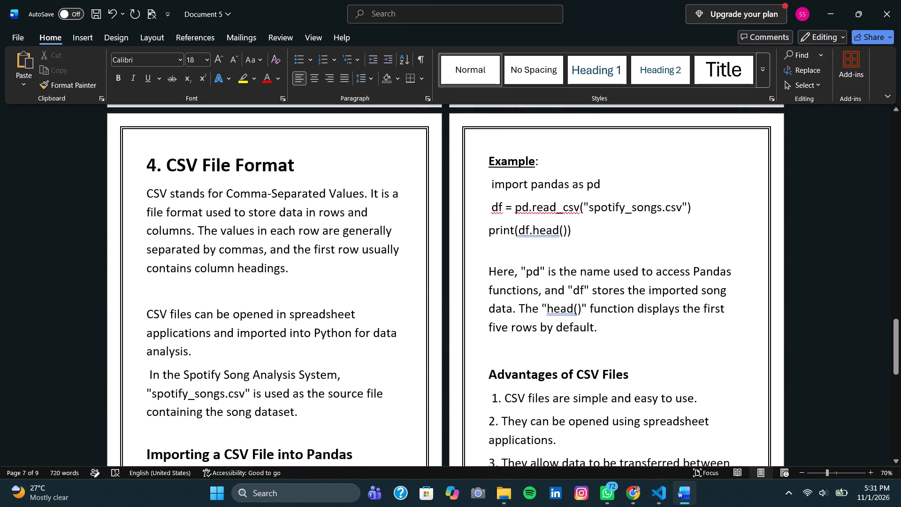
left_click(364, 452)
key("shift+colon")
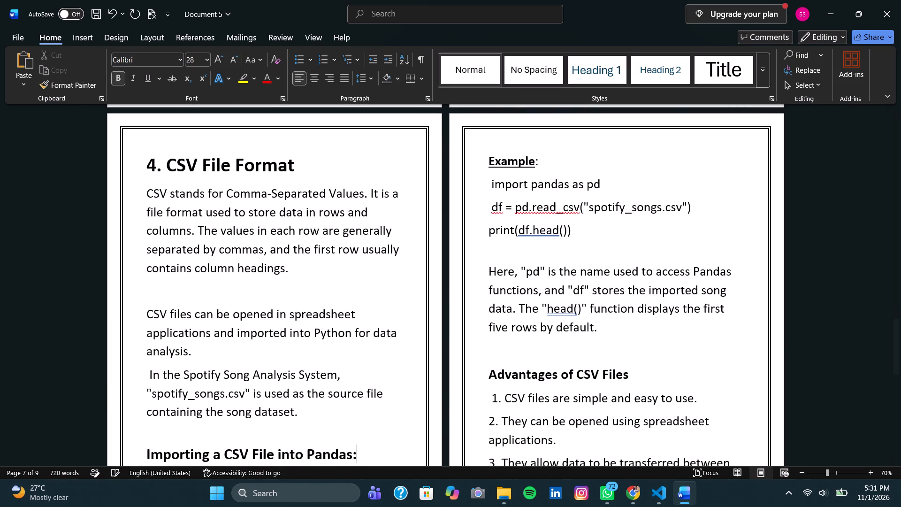
Set the "Advantages of CSV Files" heading to font size 36.
triple_click(523, 373)
left_click(523, 373)
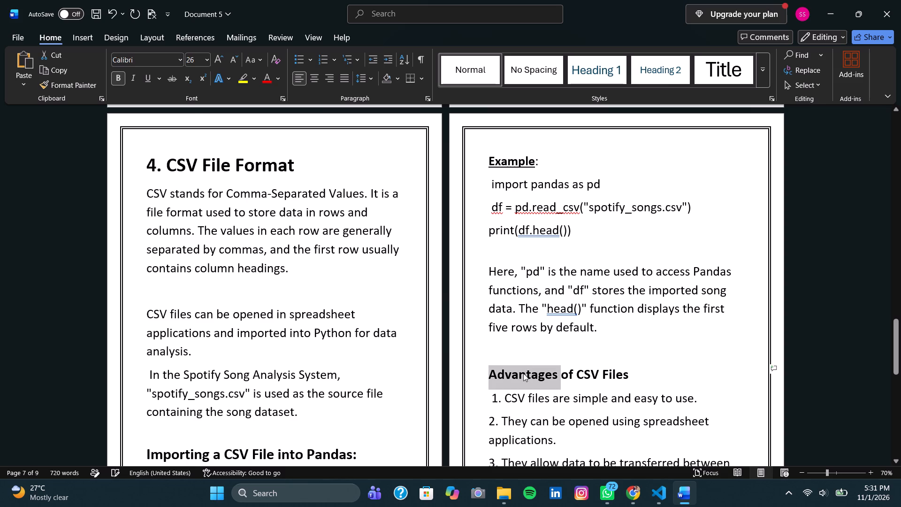
left_click(616, 338)
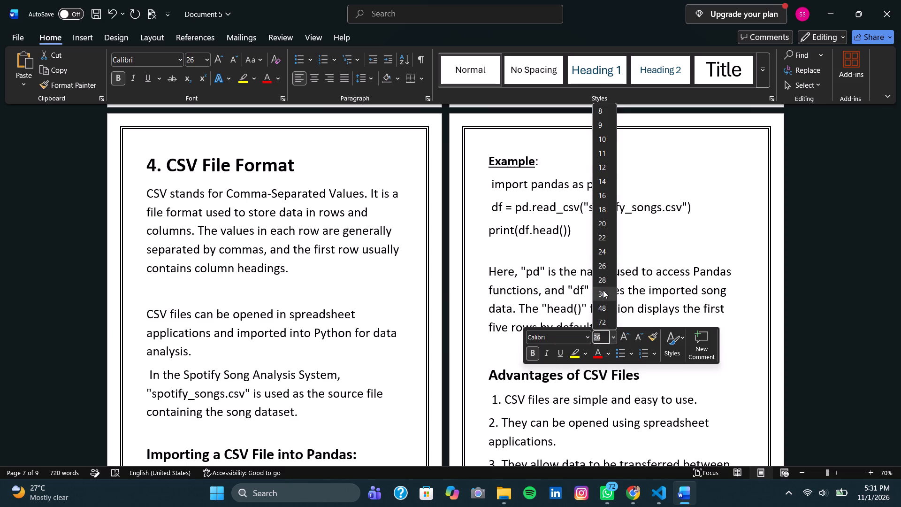
left_click(603, 291)
Add a colon to the end of the "Advantages of CSV Files" heading.
left_click(689, 379)
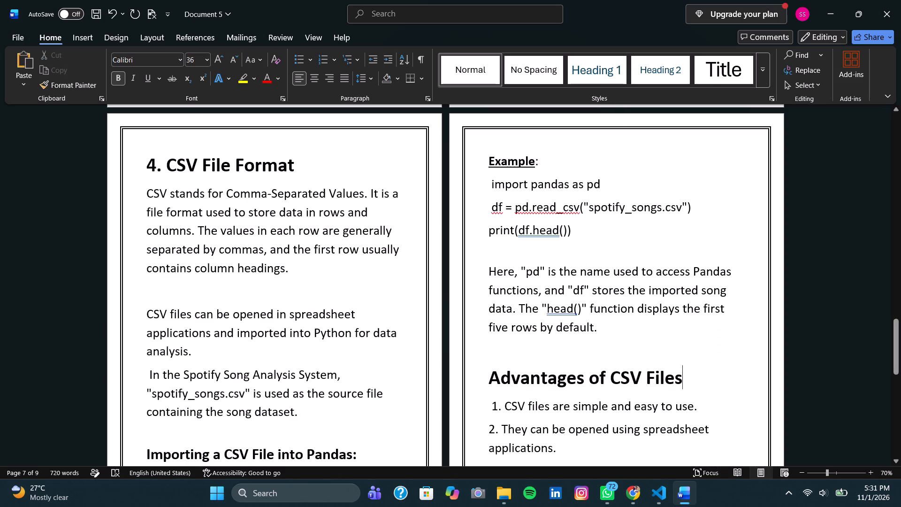
left_click(689, 379)
key("shift+colon")
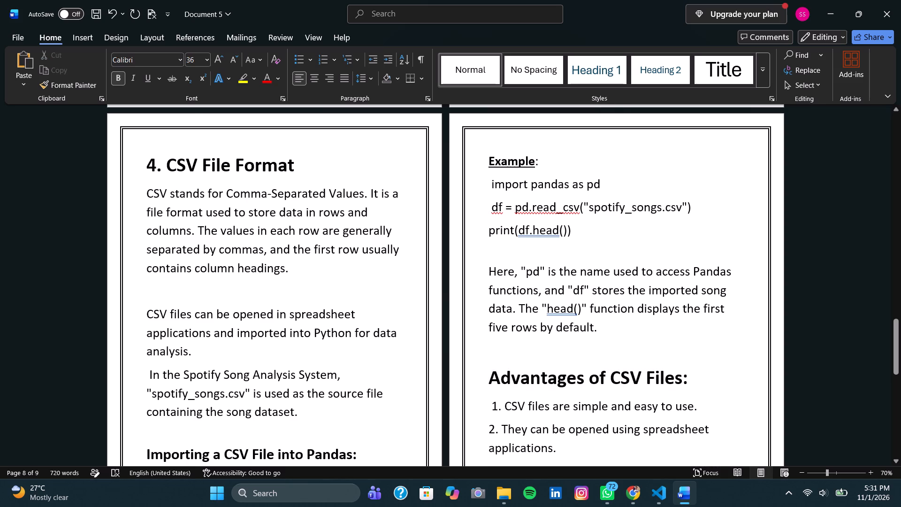
triple_click(673, 380)
left_click(602, 370)
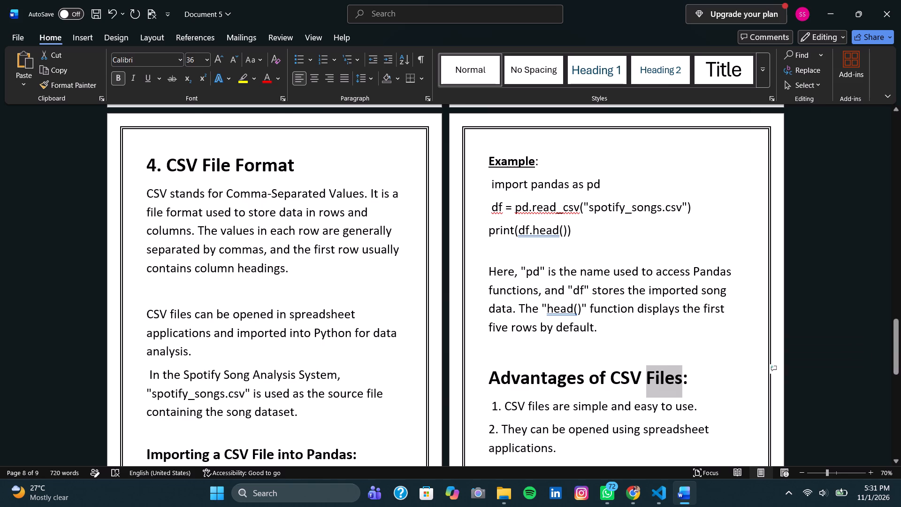
Set the "Conclusion" heading on the last text page to font size 36.
scroll(602, 370, "down", 3)
scroll(602, 370, "up", 1)
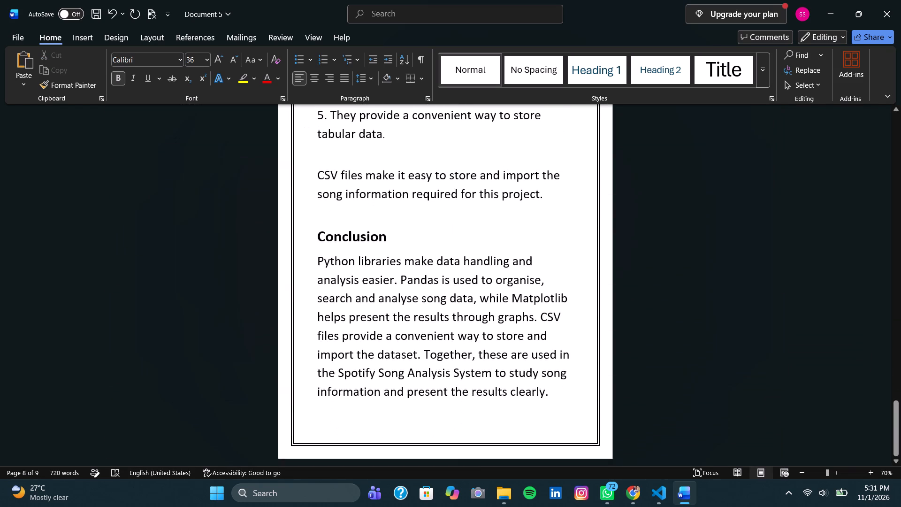
scroll(602, 370, "up", 1)
scroll(529, 360, "up", 1)
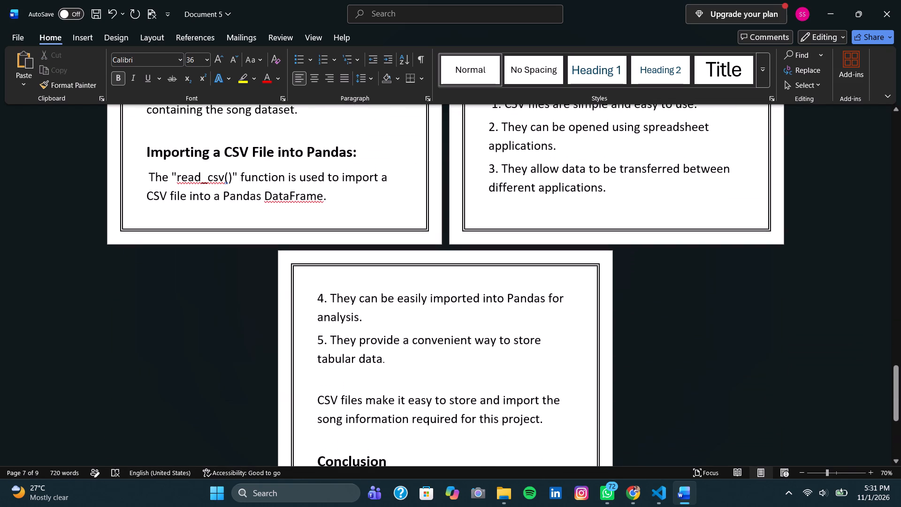
scroll(441, 270, "up", 1)
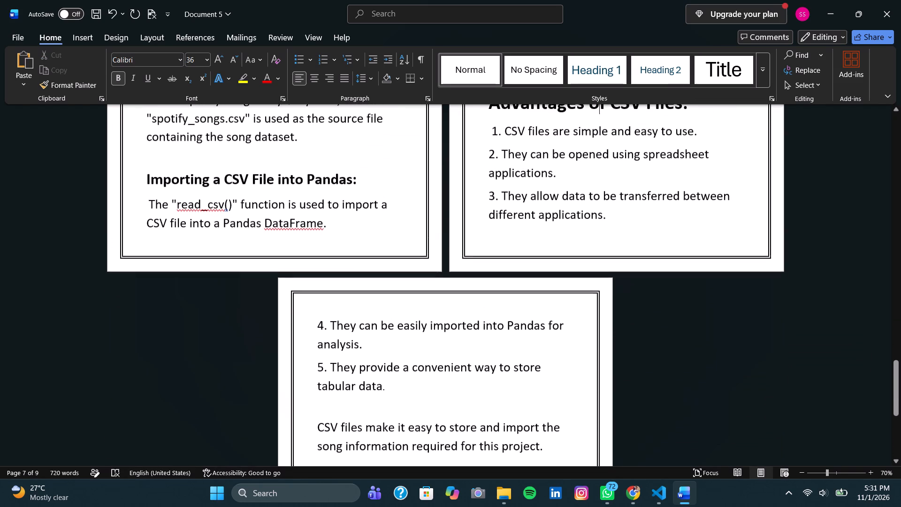
scroll(441, 270, "up", 1)
scroll(471, 317, "down", 3)
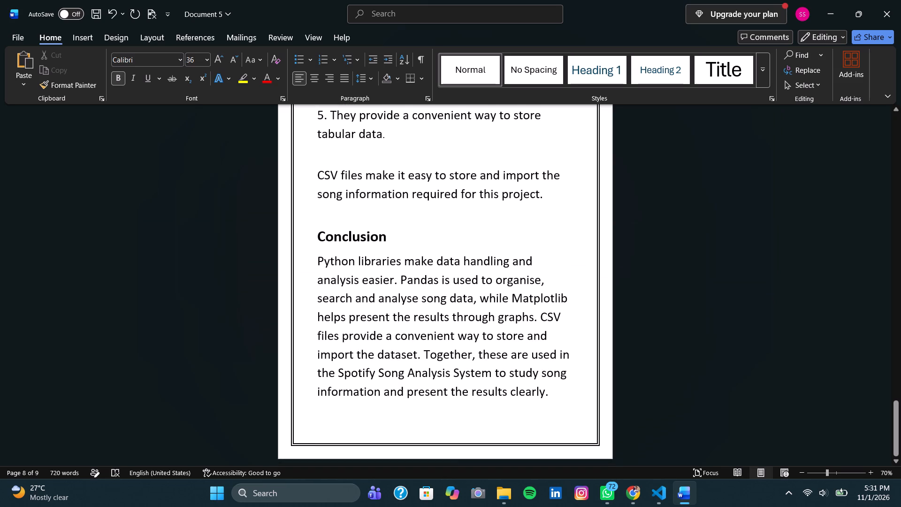
triple_click(363, 246)
left_click(363, 246)
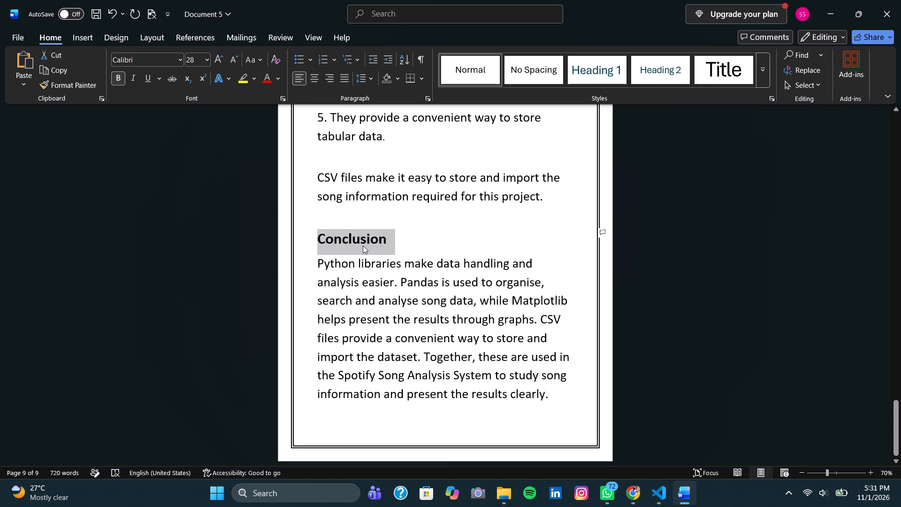
left_click(456, 207)
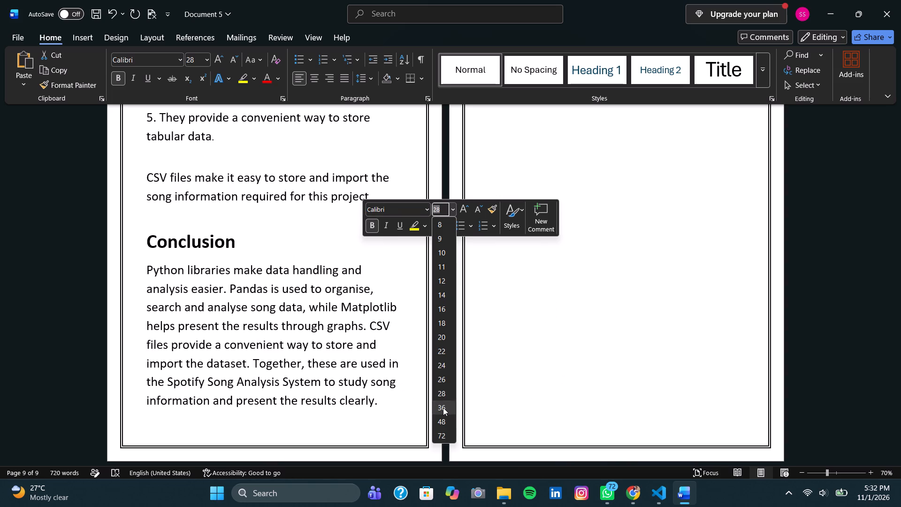
left_click(443, 407)
scroll(431, 361, "right", 1)
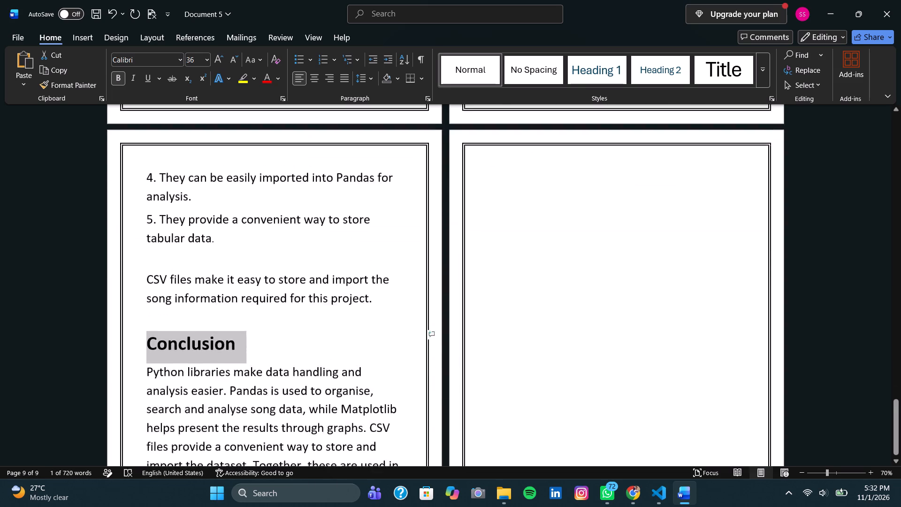
Remove the blank page after the Conclusion section by deleting the empty paragraph at the document's end.
left_click(691, 316)
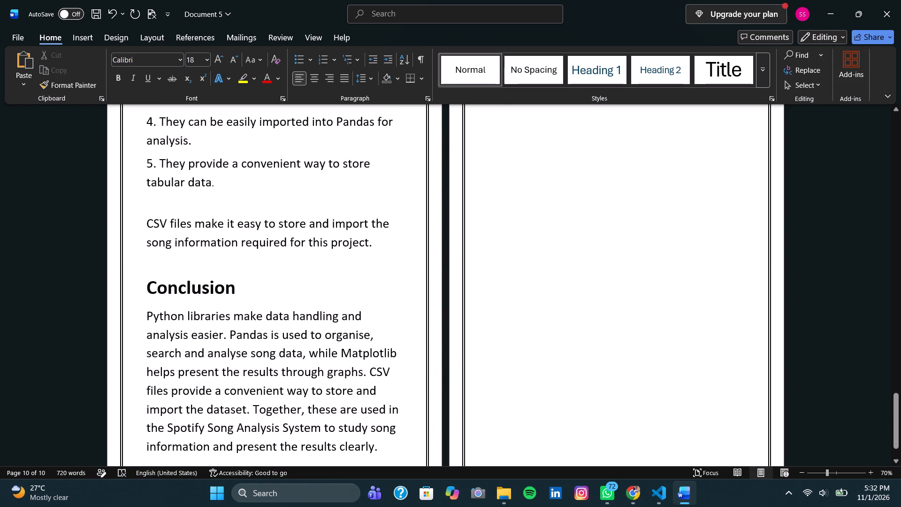
triple_click(202, 291)
left_click(202, 291)
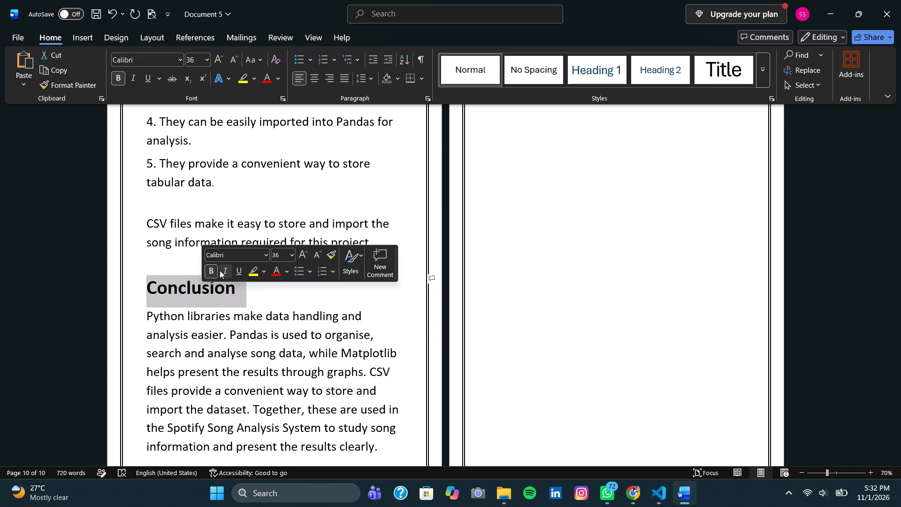
left_click(517, 292)
key("BackSpace")
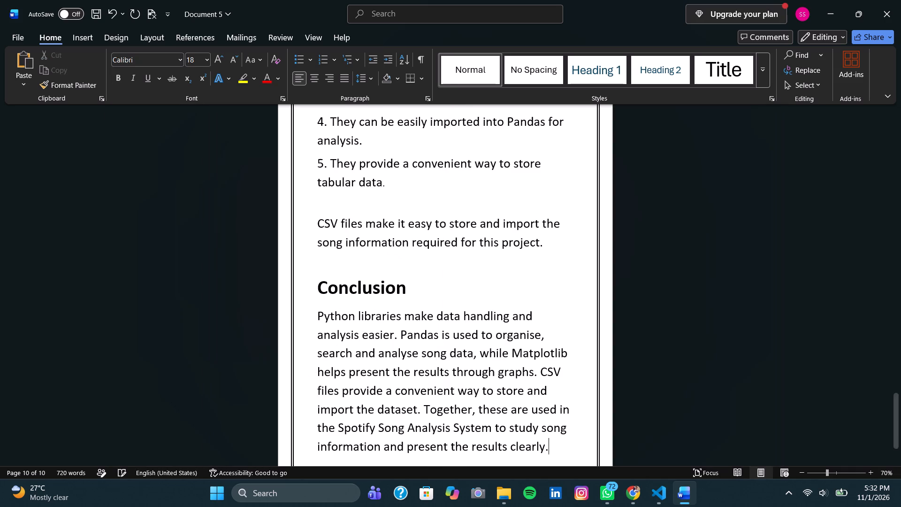
scroll(443, 369, "down", 1)
scroll(443, 369, "up", 1)
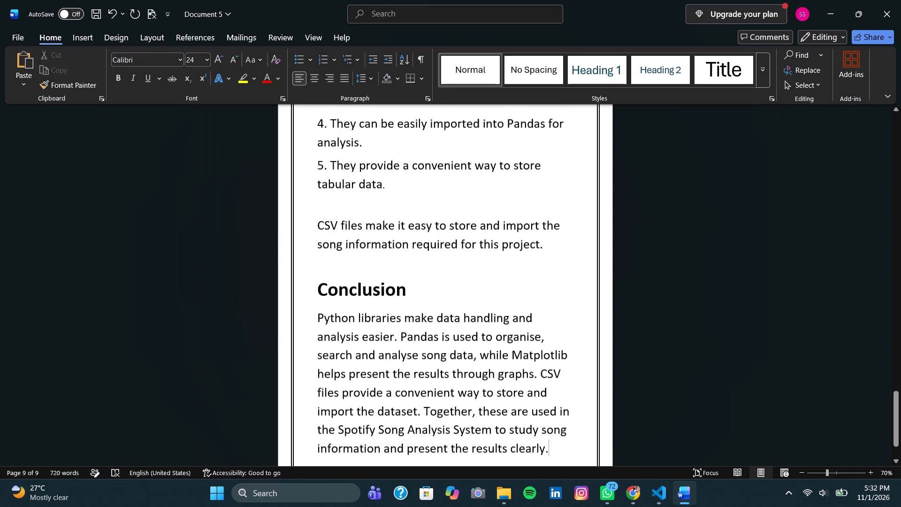
Add a colon to the end of the "Conclusion" heading.
scroll(443, 369, "up", 1)
triple_click(349, 302)
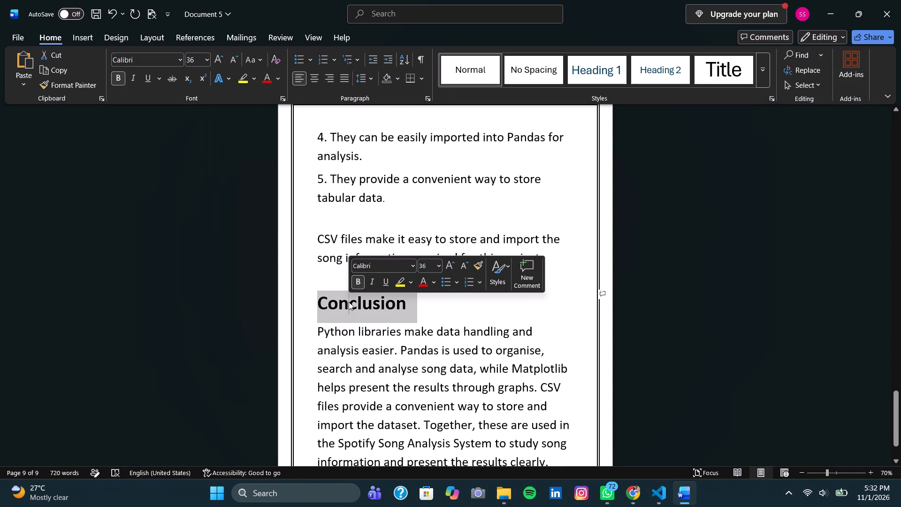
left_click(415, 301)
key("shift+colon")
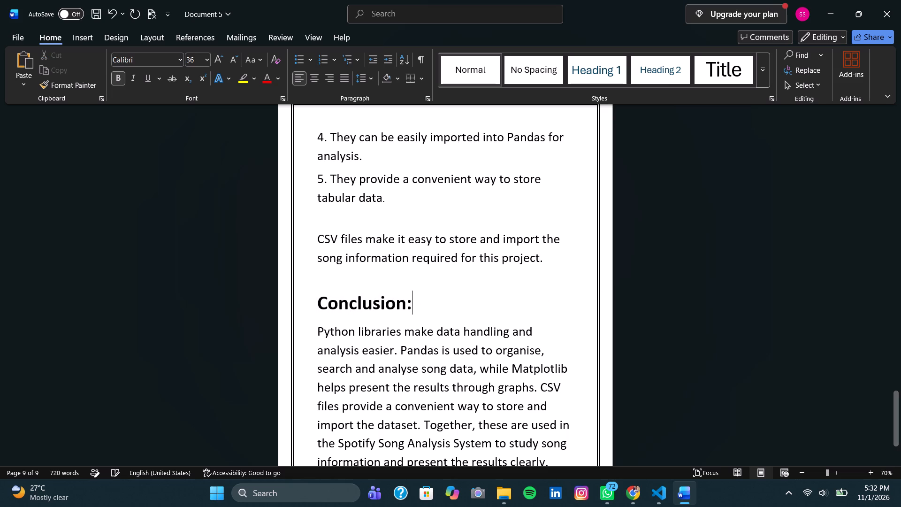
Apply underline and italic to the "Conclusion:" heading.
triple_click(408, 302)
left_click(408, 302)
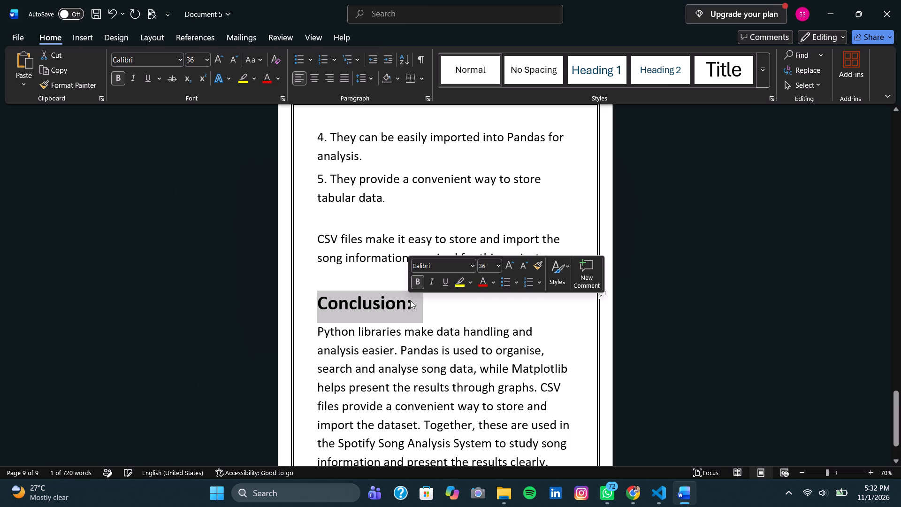
left_click(439, 284)
left_click(434, 283)
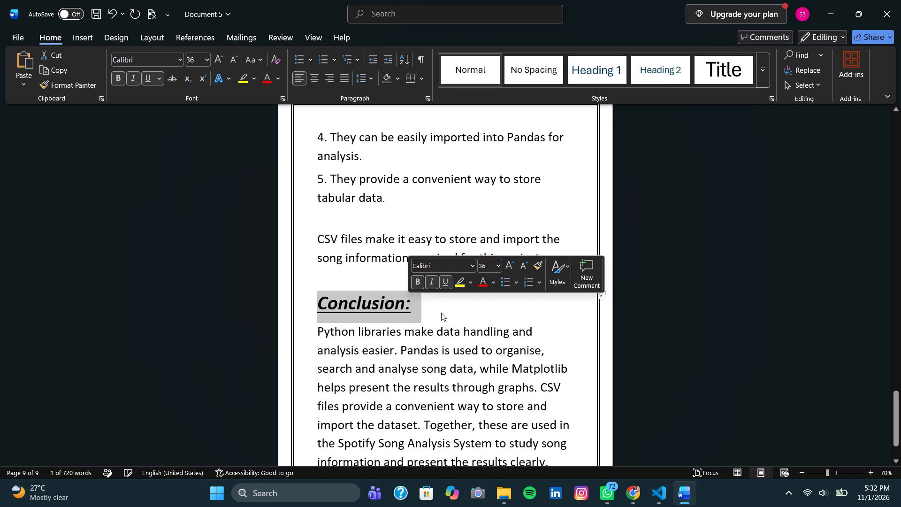
left_click(441, 313)
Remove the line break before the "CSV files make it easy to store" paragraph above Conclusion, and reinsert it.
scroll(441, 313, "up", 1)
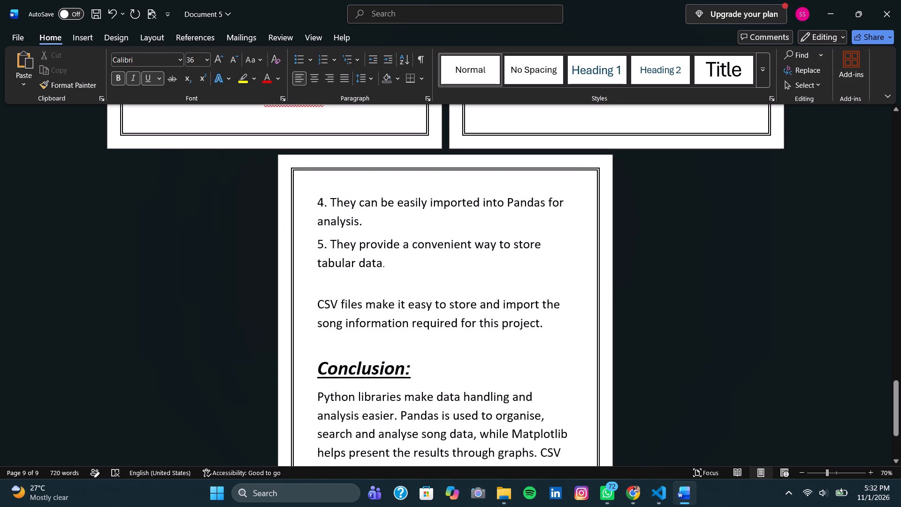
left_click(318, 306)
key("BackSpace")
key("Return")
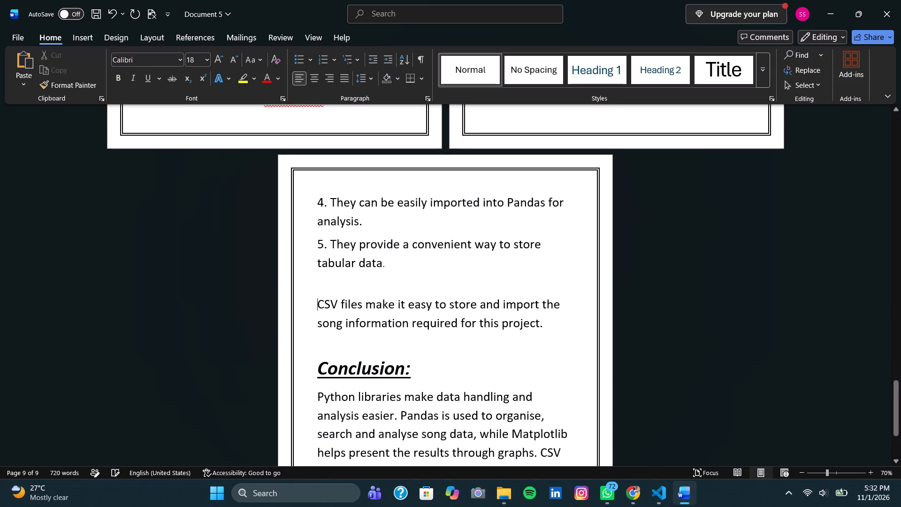
Review the heading and list formatting from the CSV File Format section back to the Python Libraries page.
scroll(489, 274, "up", 3)
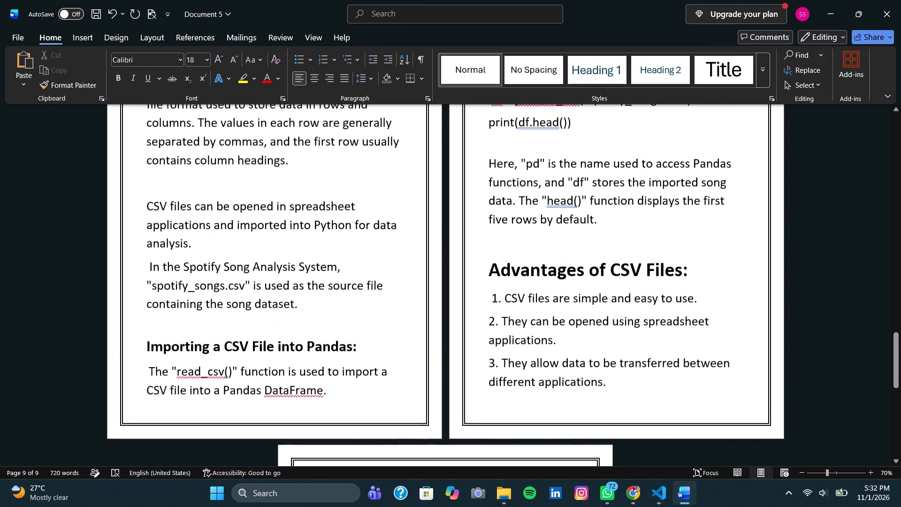
scroll(489, 274, "up", 1)
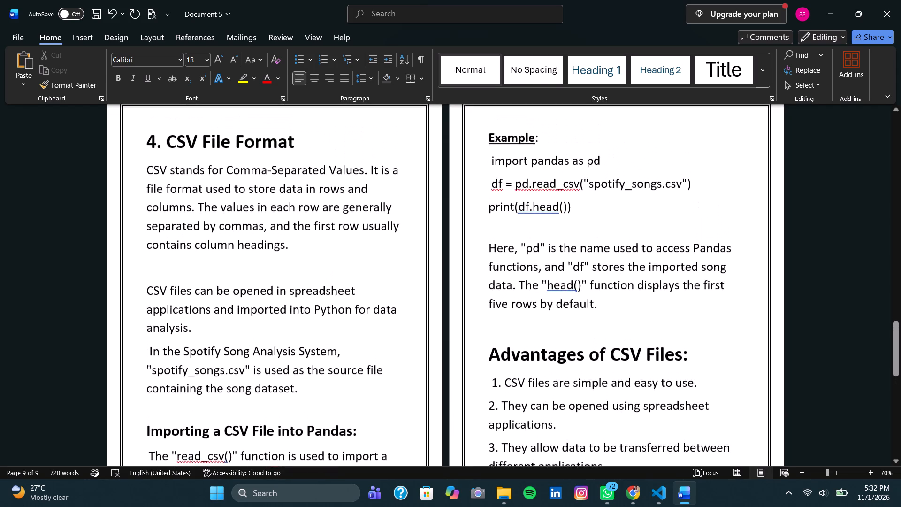
scroll(489, 274, "up", 2)
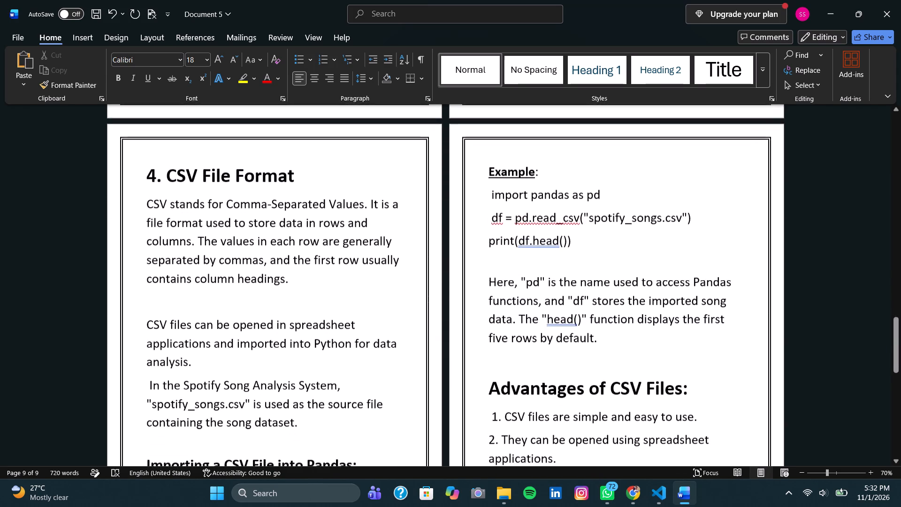
scroll(489, 274, "up", 2)
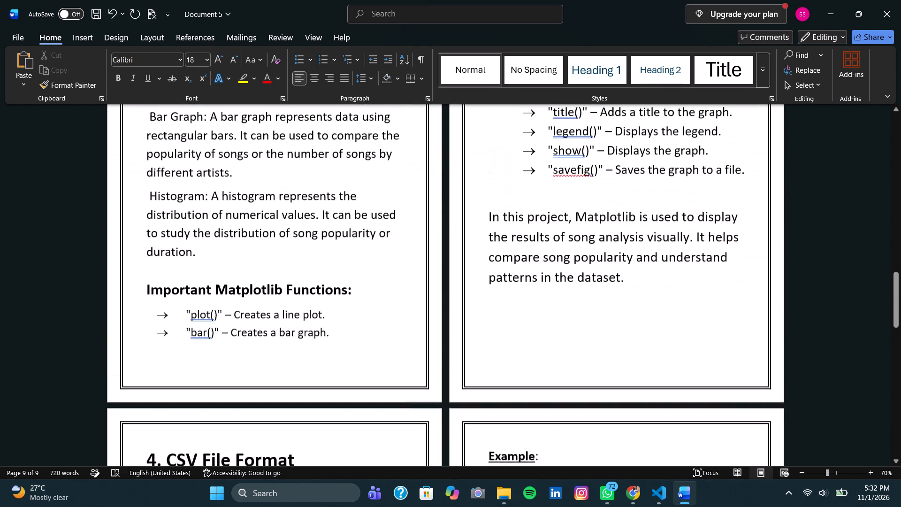
scroll(489, 274, "up", 2)
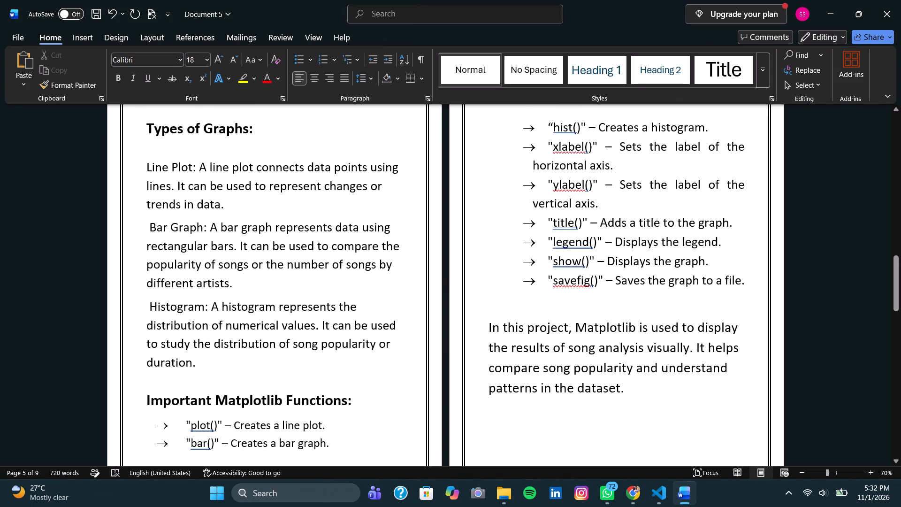
scroll(165, 427, "up", 5)
scroll(165, 427, "down", 1)
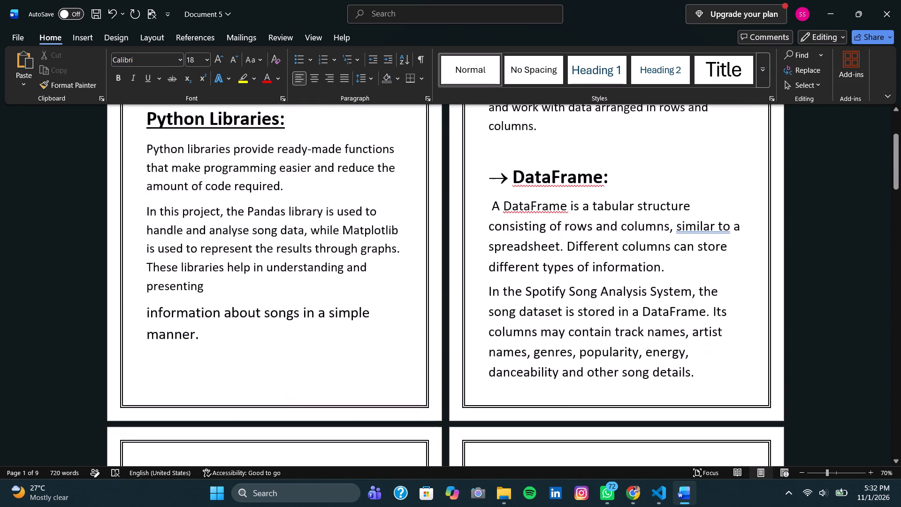
Change the arrow bullets of the "Important Pandas Functions" list, from "read_csv()" to "groupby()", to square bullets.
scroll(165, 427, "down", 2)
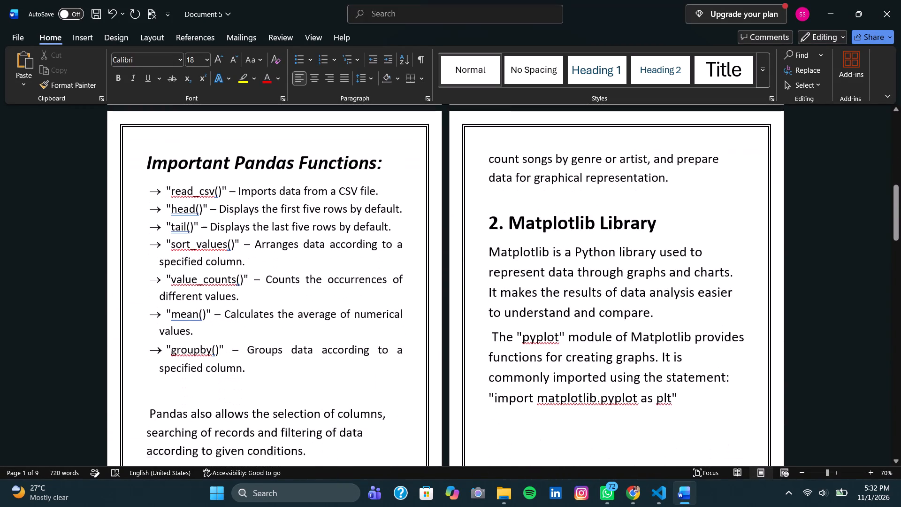
left_click_drag(244, 358, 149, 173)
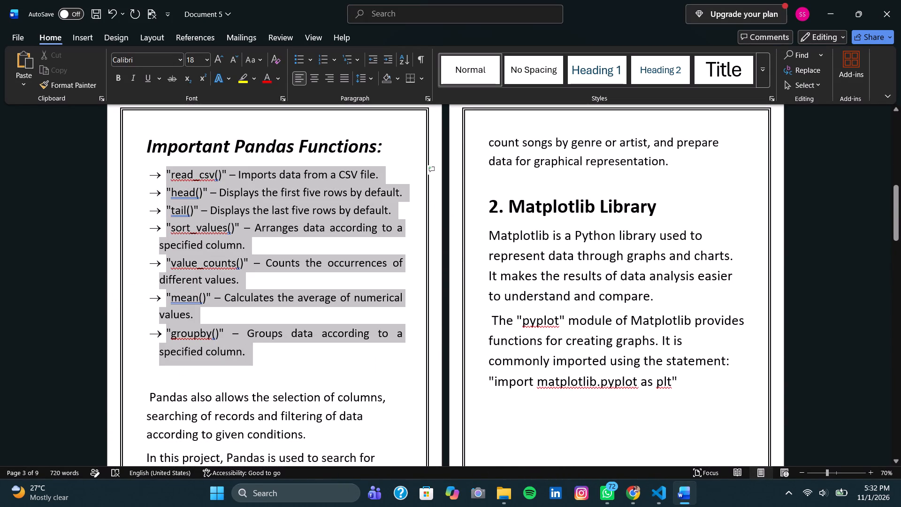
left_click_drag(149, 173, 142, 168)
left_click(313, 59)
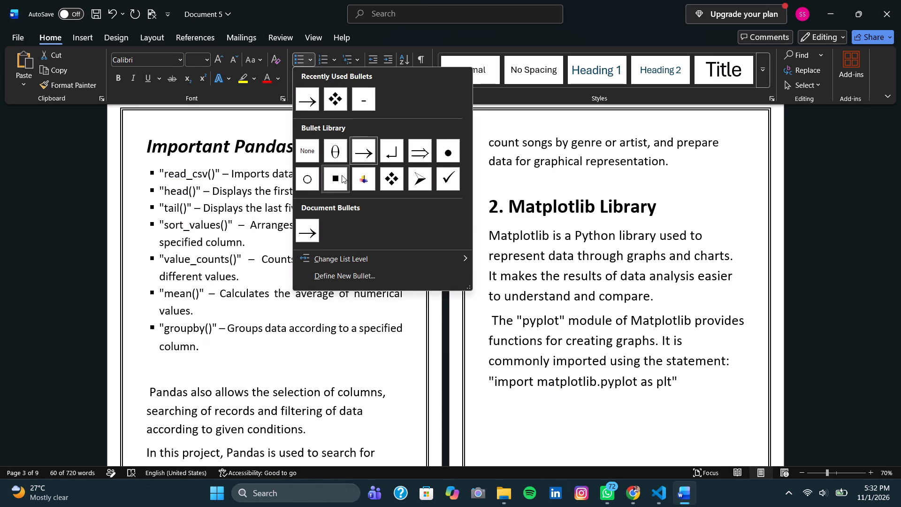
left_click(342, 175)
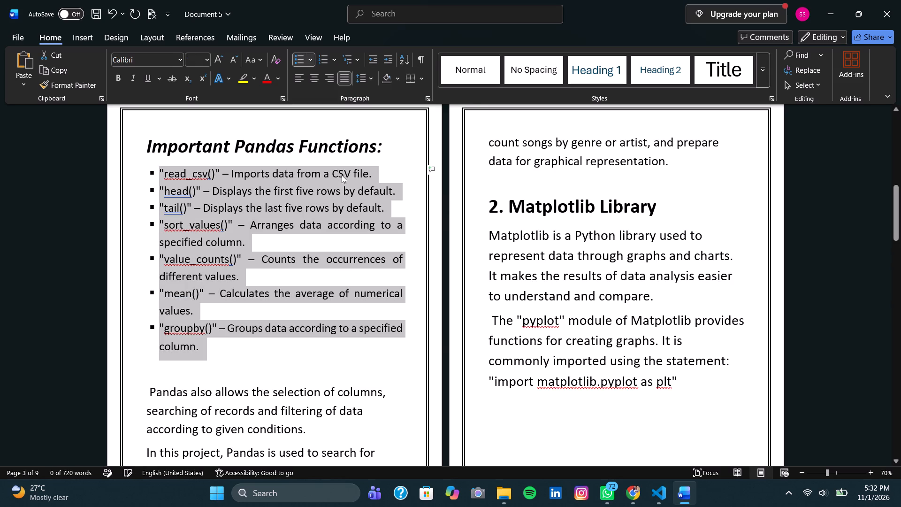
left_click(265, 336)
Change the bullets of the "plot()" and "bar()" items under "Important Matplotlib Functions" to square bullets.
scroll(237, 351, "down", 1)
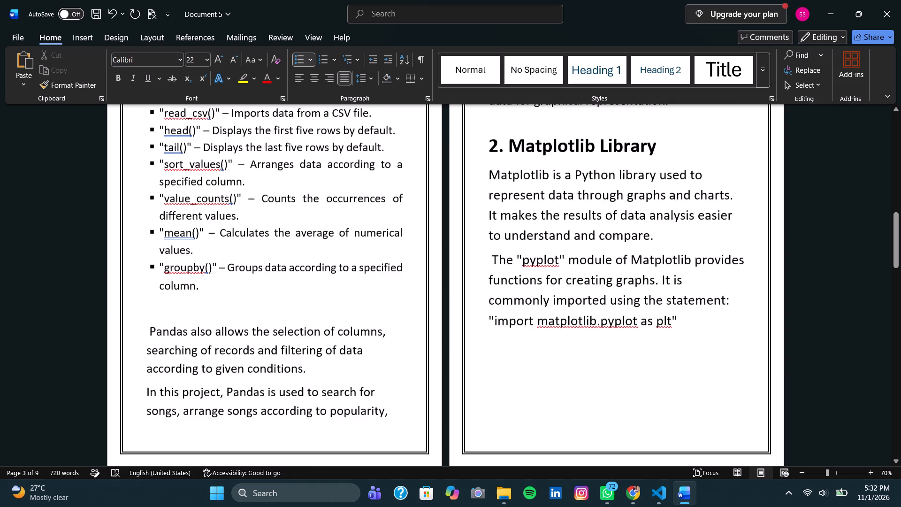
scroll(237, 351, "down", 2)
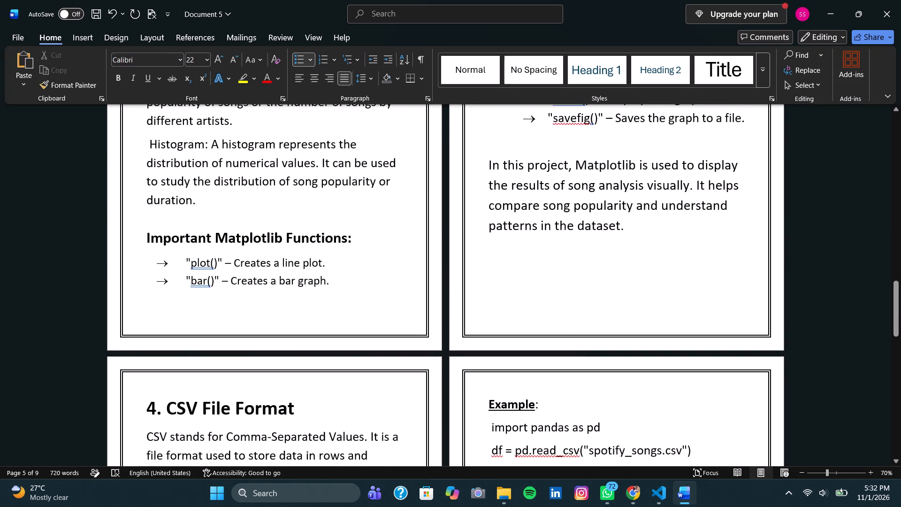
left_click_drag(341, 286, 173, 265)
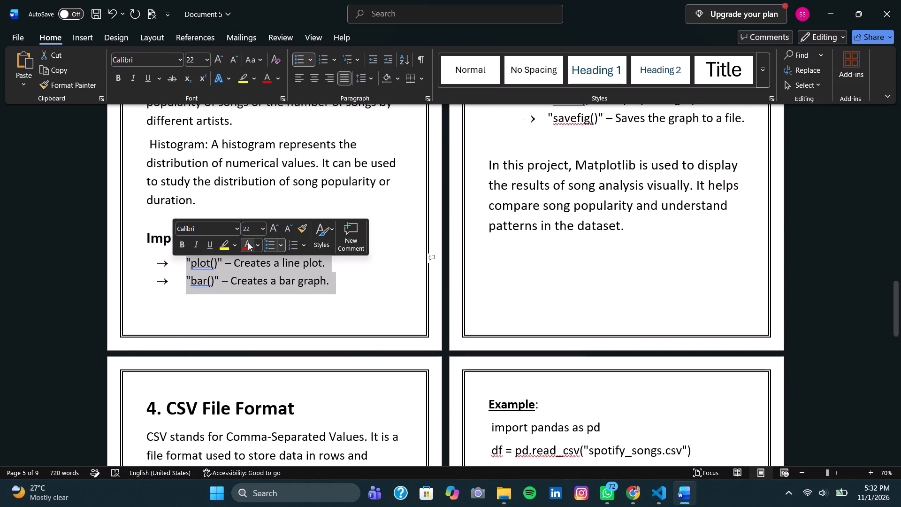
left_click(272, 243)
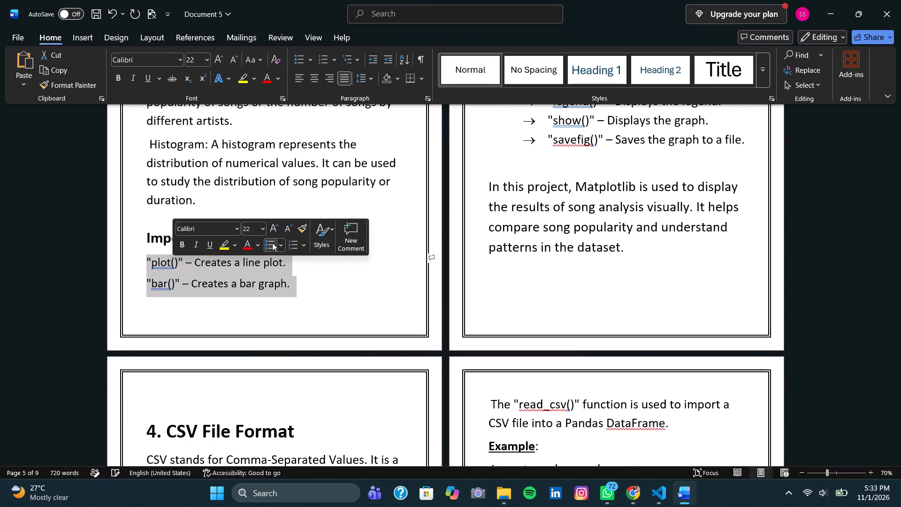
left_click(280, 243)
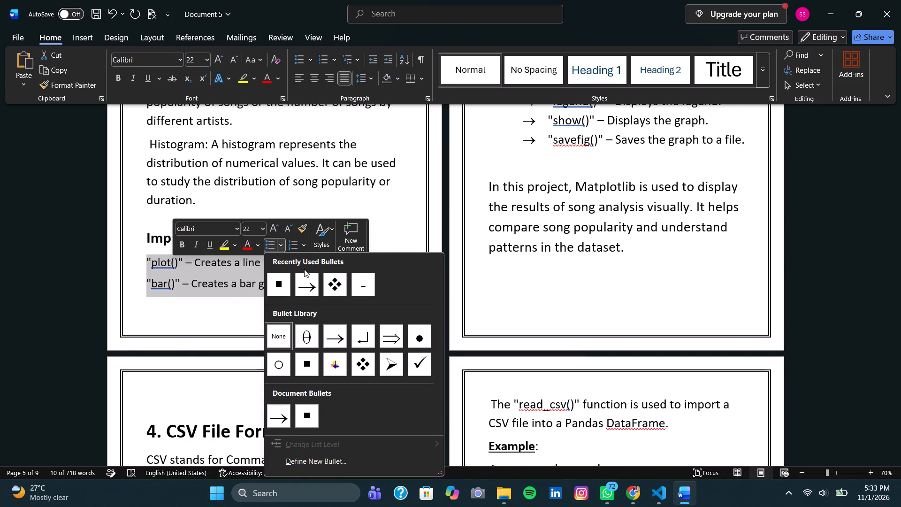
left_click(279, 277)
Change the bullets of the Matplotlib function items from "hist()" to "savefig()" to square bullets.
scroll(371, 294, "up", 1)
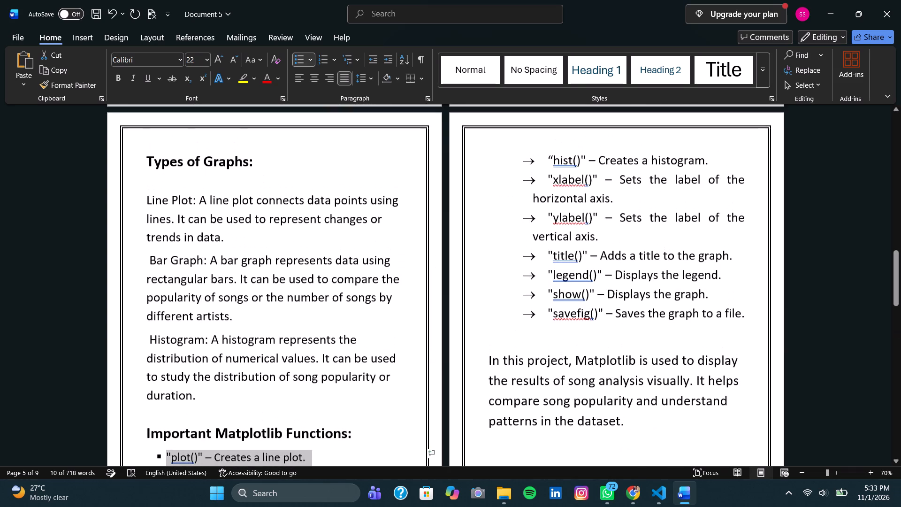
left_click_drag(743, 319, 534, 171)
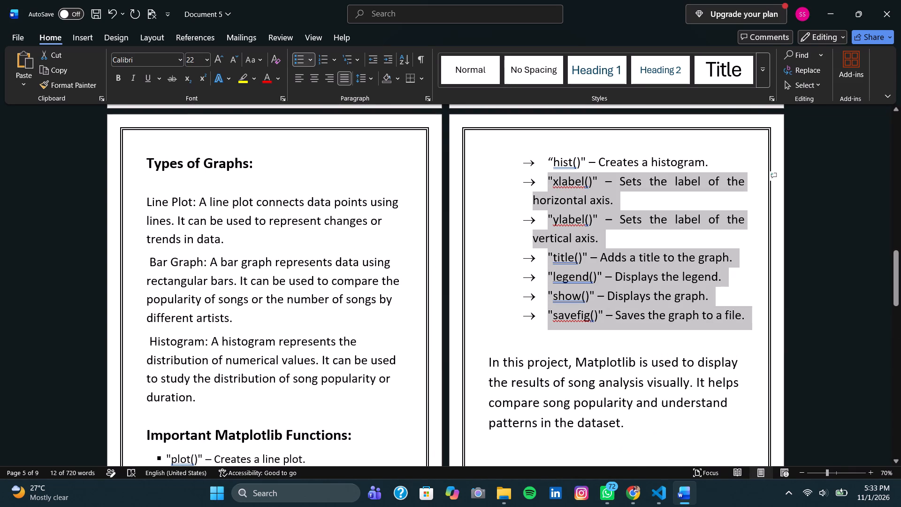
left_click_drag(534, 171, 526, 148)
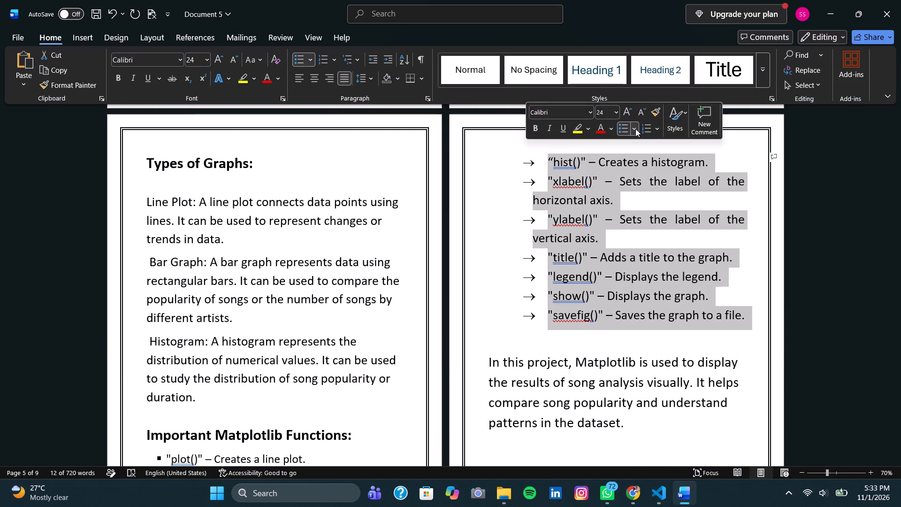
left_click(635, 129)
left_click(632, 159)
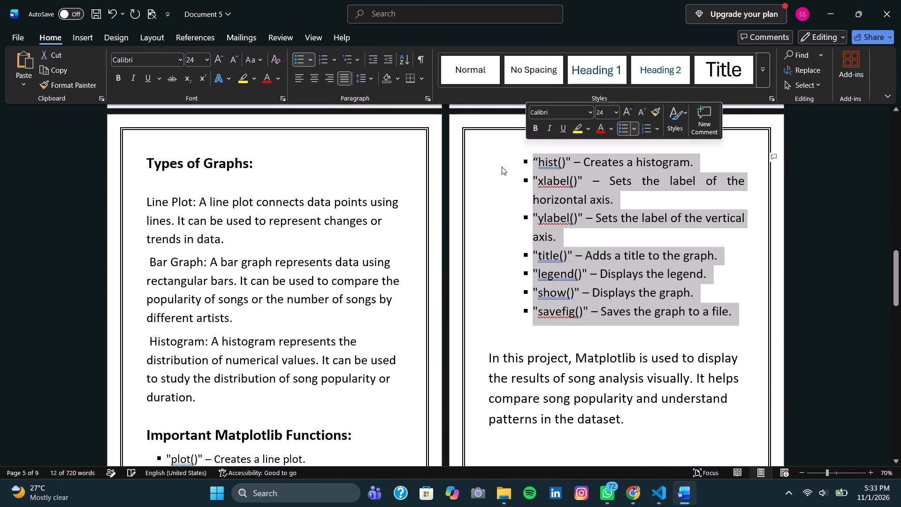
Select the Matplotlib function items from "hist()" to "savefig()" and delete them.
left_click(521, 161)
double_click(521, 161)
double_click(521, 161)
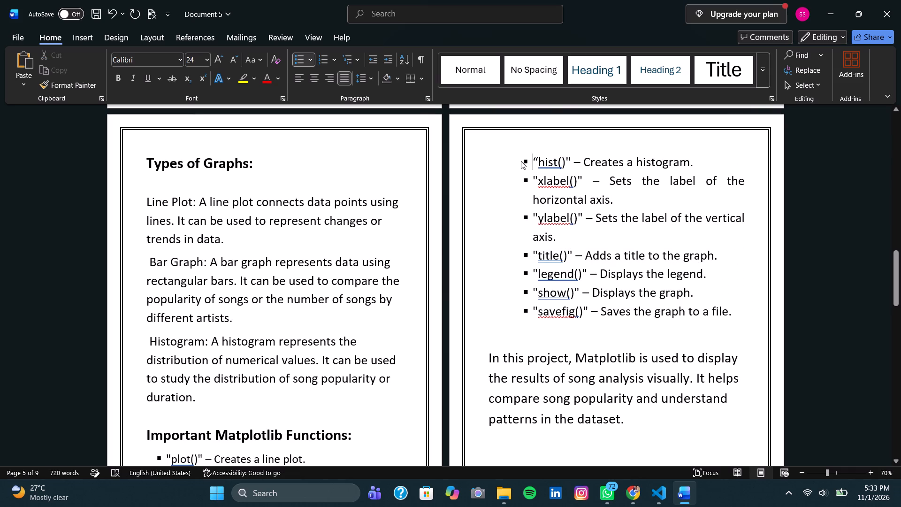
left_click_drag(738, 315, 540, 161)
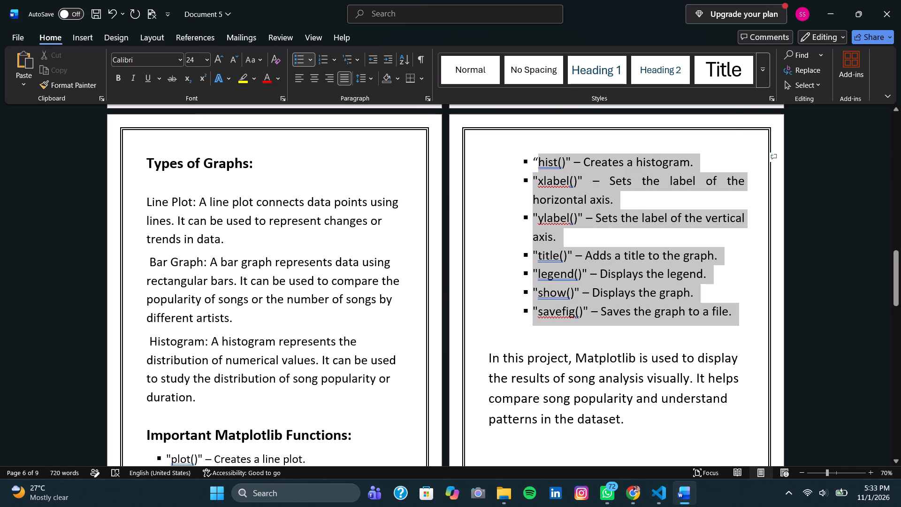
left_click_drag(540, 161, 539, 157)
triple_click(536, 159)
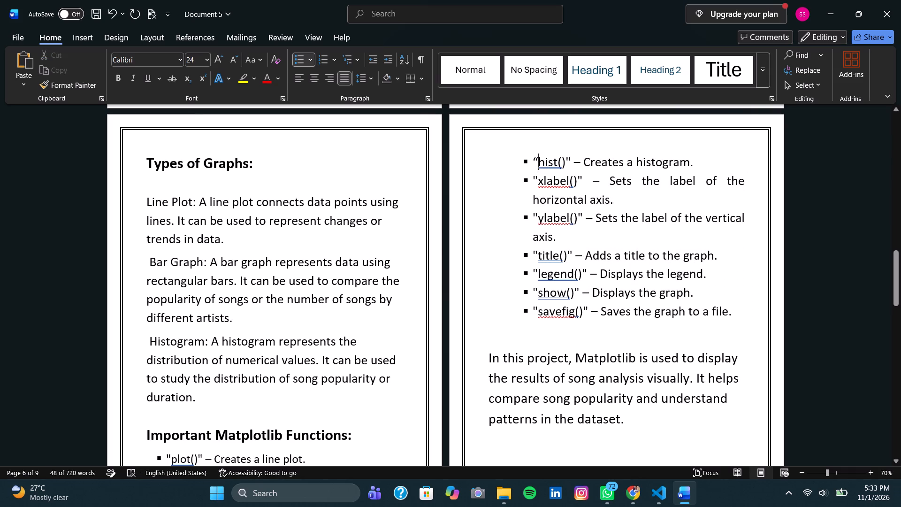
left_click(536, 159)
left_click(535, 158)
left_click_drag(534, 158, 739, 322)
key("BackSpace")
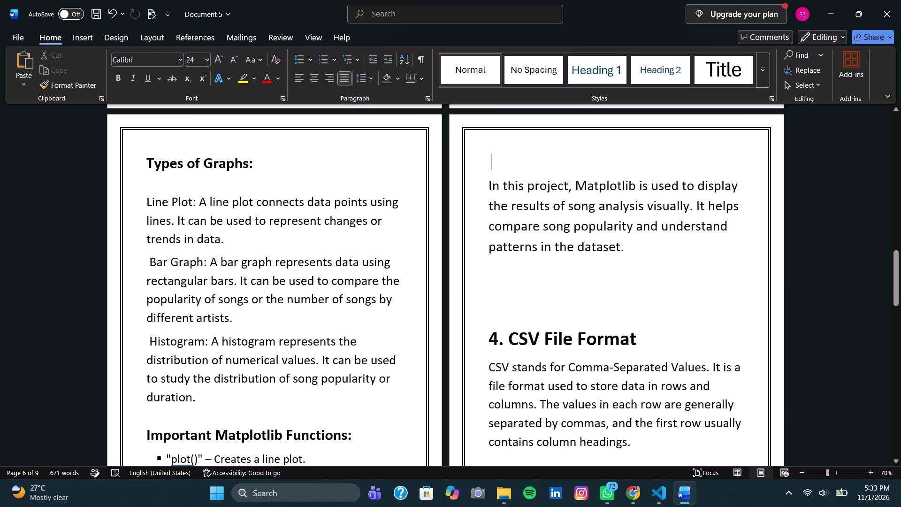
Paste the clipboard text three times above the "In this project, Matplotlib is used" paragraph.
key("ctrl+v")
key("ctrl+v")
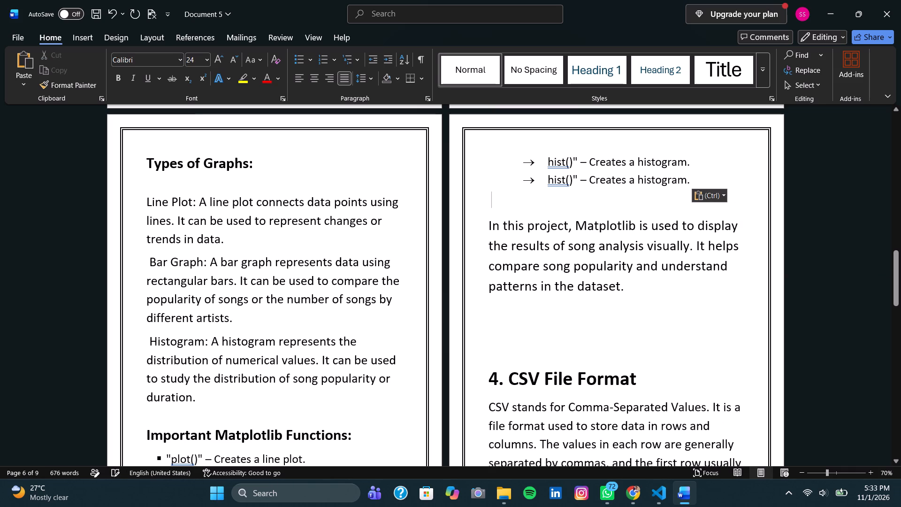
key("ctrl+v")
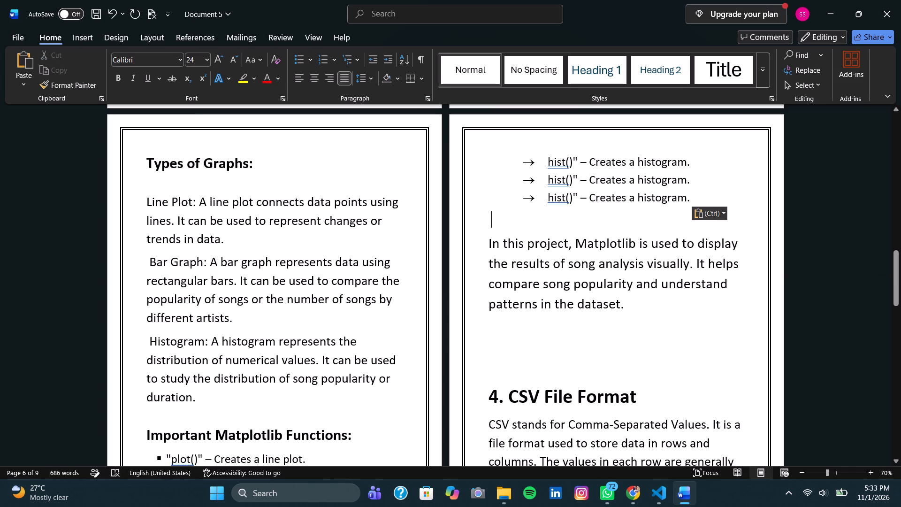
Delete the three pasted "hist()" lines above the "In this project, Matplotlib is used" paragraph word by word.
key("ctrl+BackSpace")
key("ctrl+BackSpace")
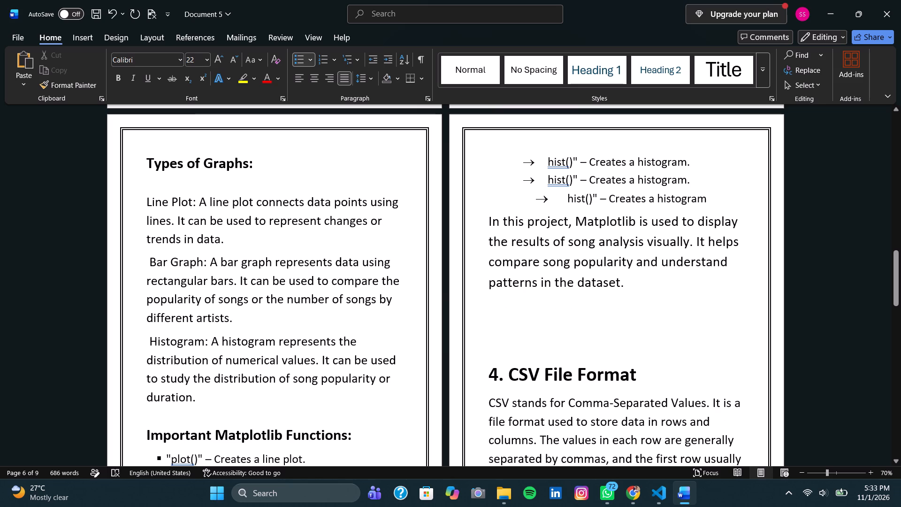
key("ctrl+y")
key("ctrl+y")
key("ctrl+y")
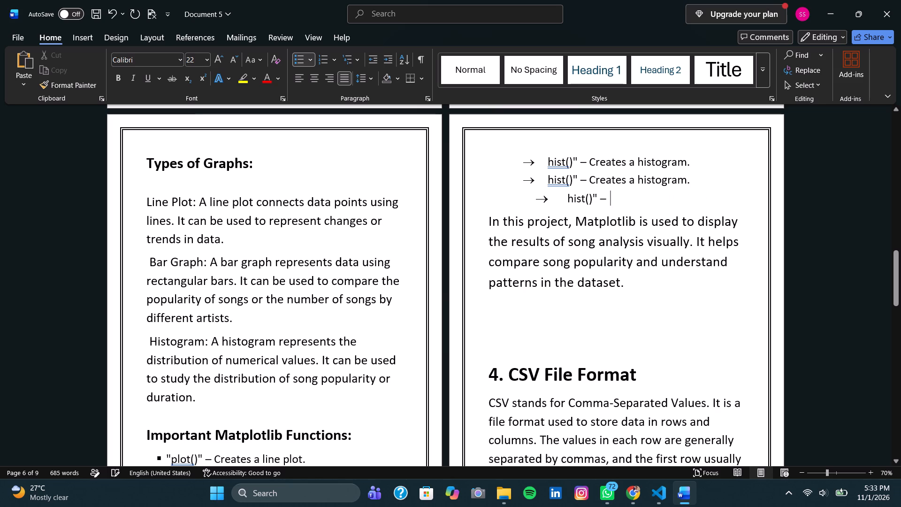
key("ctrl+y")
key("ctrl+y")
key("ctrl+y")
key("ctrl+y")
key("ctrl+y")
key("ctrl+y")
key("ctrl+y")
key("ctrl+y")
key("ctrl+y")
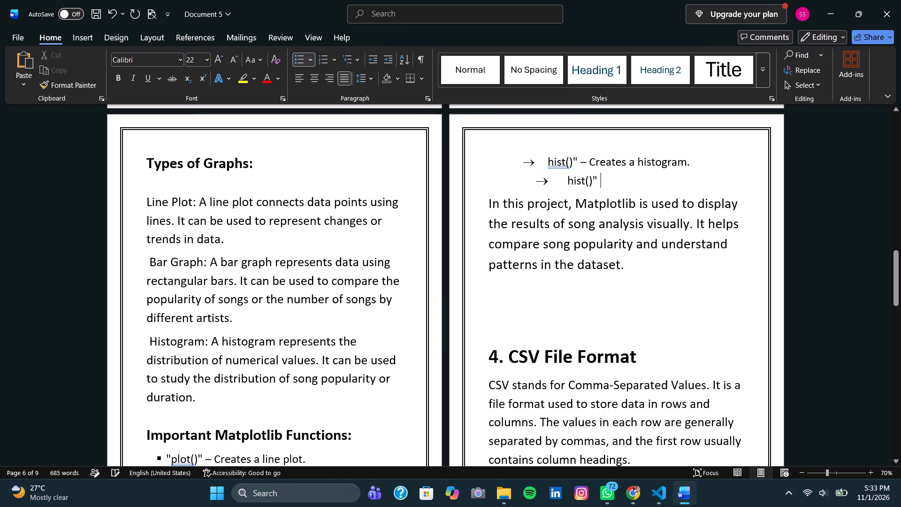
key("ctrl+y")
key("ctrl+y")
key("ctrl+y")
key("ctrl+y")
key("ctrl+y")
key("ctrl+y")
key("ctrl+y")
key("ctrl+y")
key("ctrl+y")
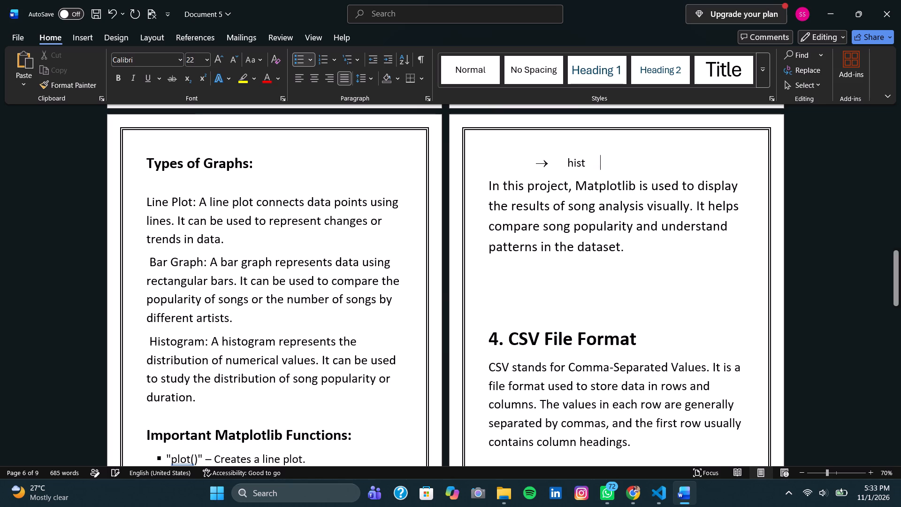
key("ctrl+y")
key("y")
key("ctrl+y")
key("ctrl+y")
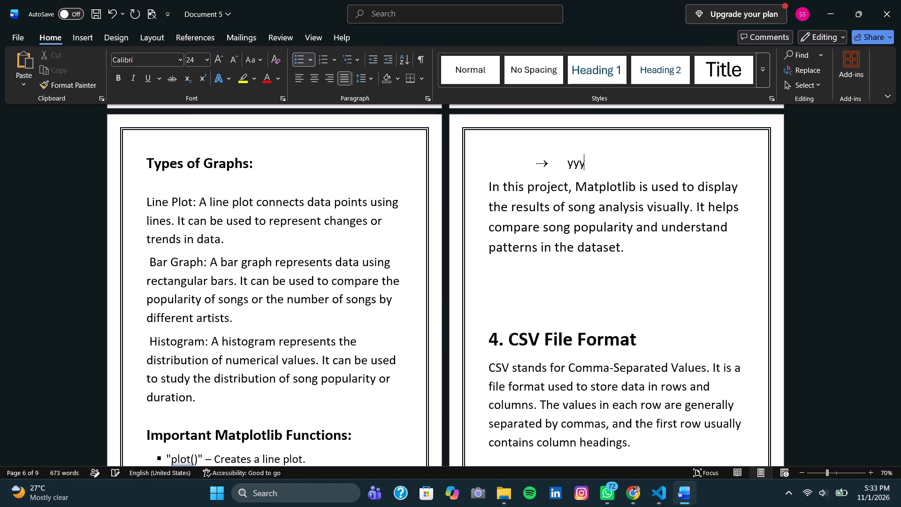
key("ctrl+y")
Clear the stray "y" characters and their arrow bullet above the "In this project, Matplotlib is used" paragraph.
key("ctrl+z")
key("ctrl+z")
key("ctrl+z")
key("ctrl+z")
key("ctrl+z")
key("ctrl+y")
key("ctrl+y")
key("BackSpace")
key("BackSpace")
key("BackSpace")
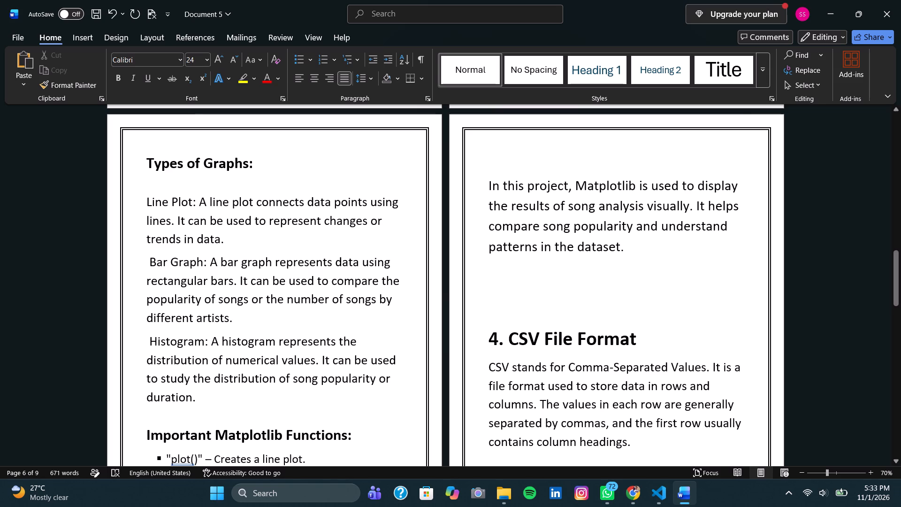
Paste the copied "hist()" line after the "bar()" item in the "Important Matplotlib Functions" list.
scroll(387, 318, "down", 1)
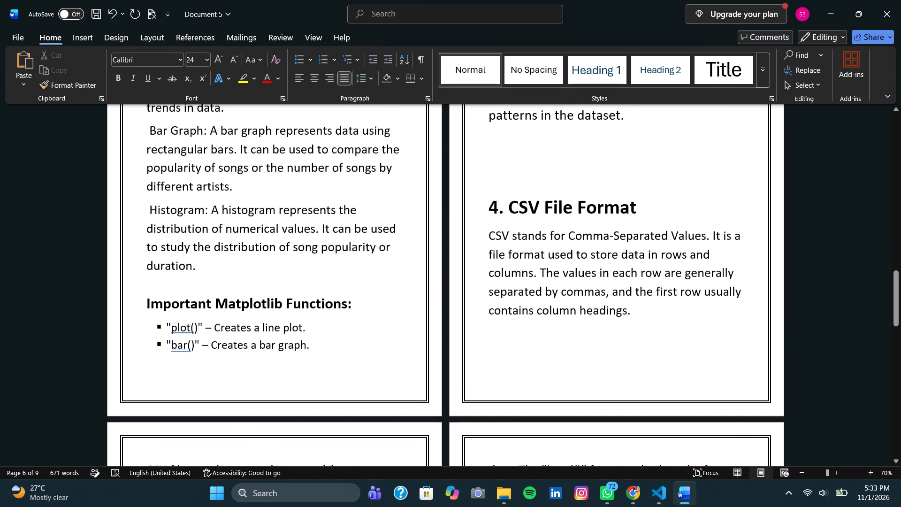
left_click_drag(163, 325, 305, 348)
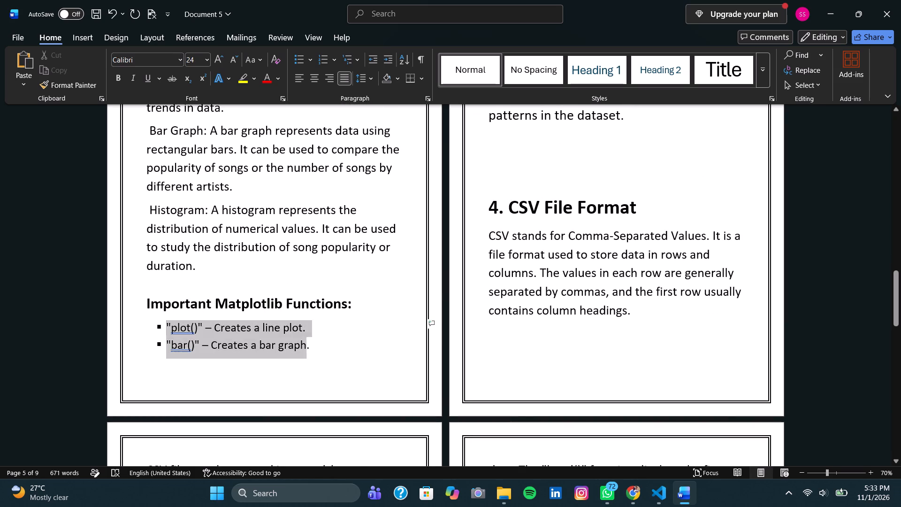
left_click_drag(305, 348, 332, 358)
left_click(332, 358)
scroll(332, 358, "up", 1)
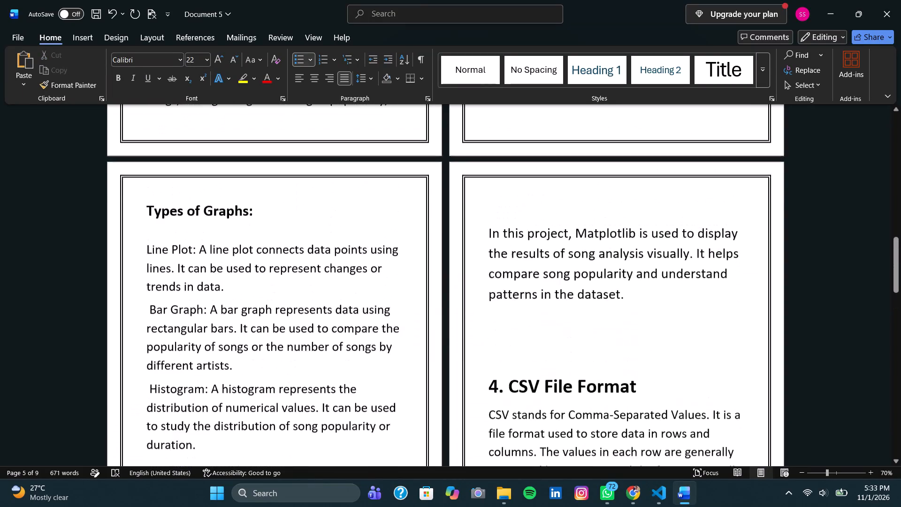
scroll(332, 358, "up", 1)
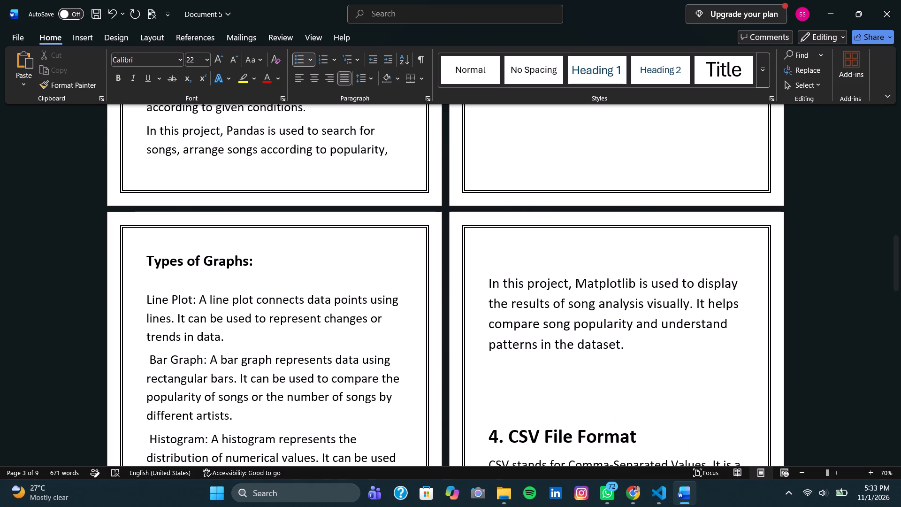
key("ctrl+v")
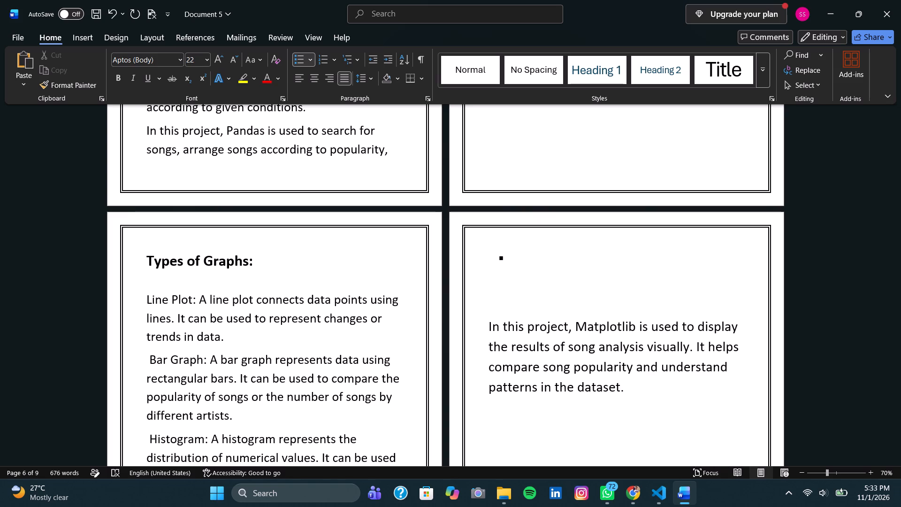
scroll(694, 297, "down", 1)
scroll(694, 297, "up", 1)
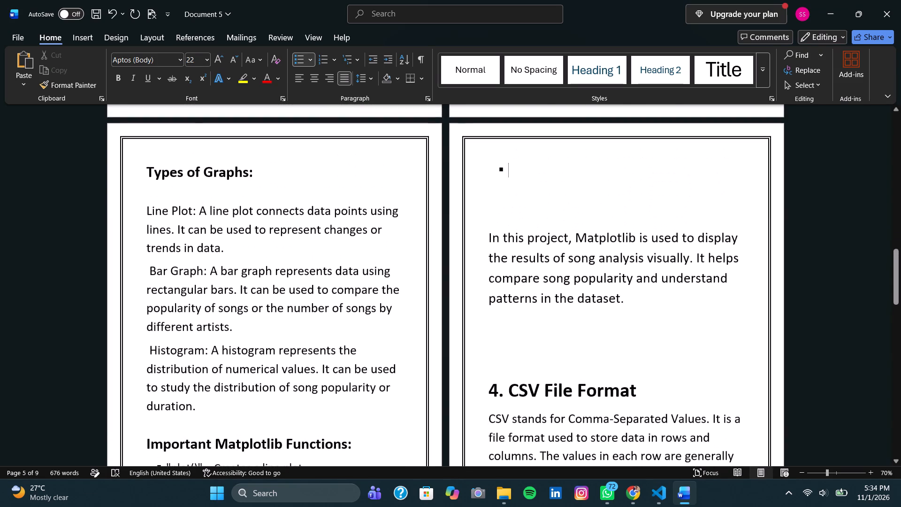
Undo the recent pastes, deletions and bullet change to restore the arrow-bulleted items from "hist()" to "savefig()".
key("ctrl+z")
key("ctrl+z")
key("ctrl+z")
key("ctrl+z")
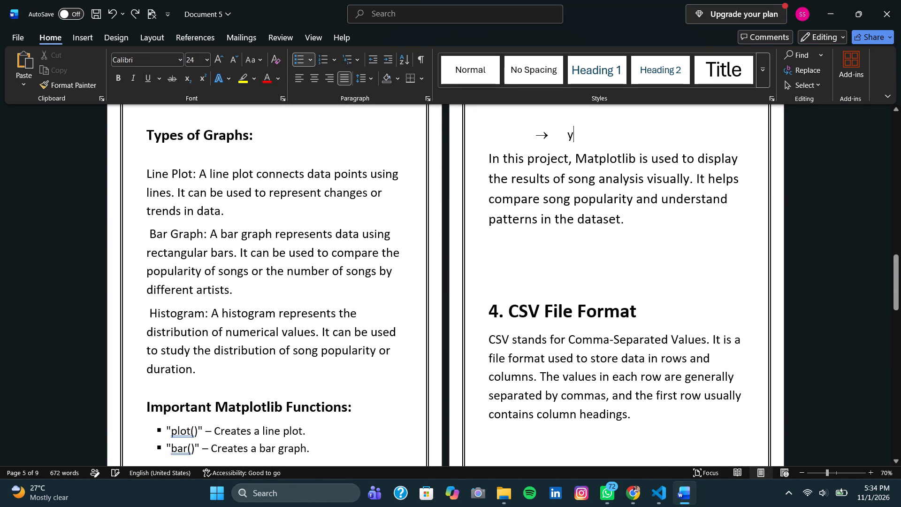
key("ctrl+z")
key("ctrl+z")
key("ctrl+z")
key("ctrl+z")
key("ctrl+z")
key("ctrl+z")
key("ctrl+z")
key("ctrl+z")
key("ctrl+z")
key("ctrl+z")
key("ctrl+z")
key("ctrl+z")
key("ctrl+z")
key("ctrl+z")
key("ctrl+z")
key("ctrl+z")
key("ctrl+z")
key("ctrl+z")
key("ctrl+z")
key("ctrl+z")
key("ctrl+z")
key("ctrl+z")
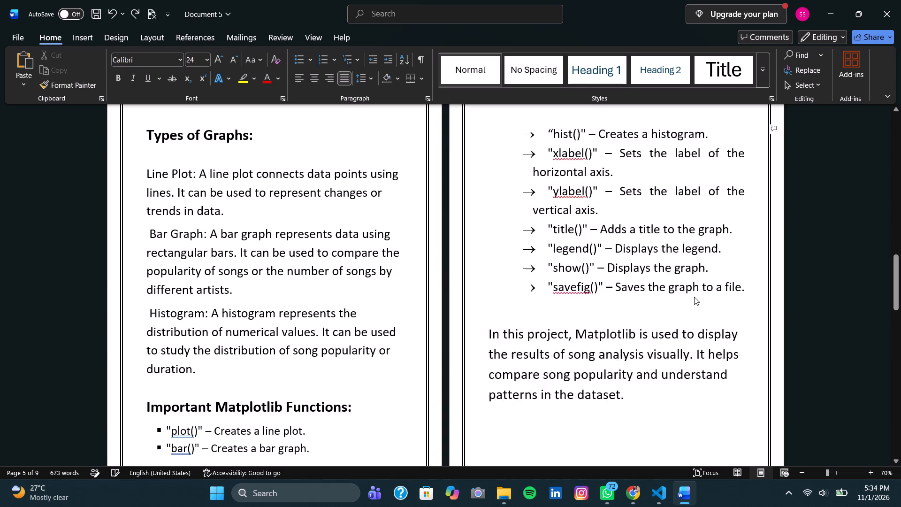
Redo the undone edits up to the square bullets on the "plot()" and "bar()" items.
key("ctrl+y")
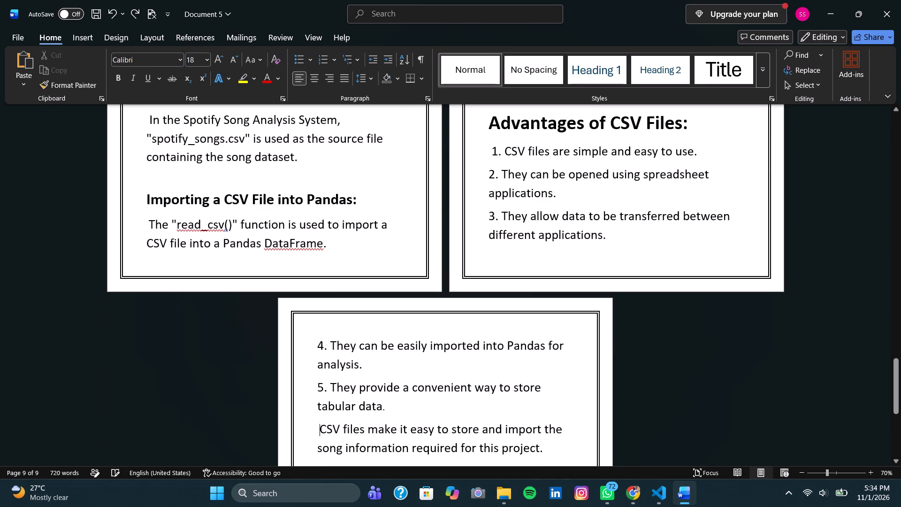
key("ctrl+y")
key("ctrl+y")
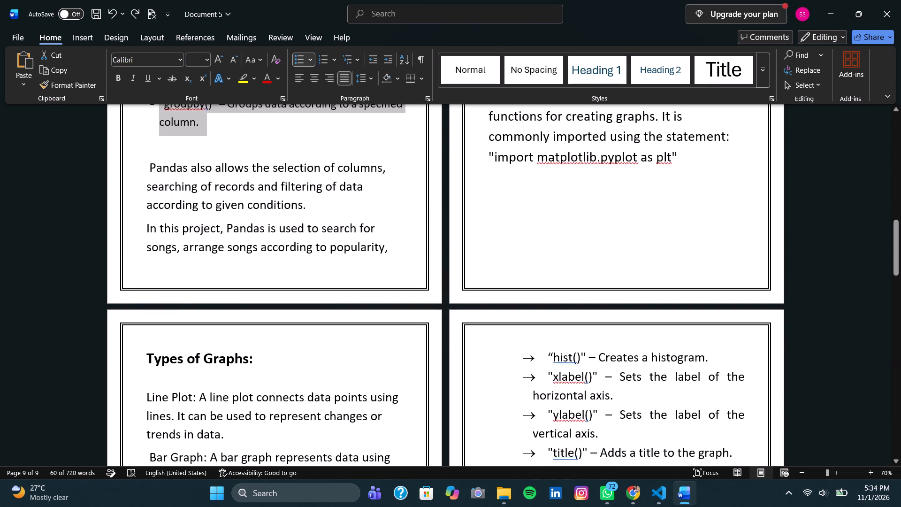
scroll(694, 297, "up", 1)
key("ctrl+y")
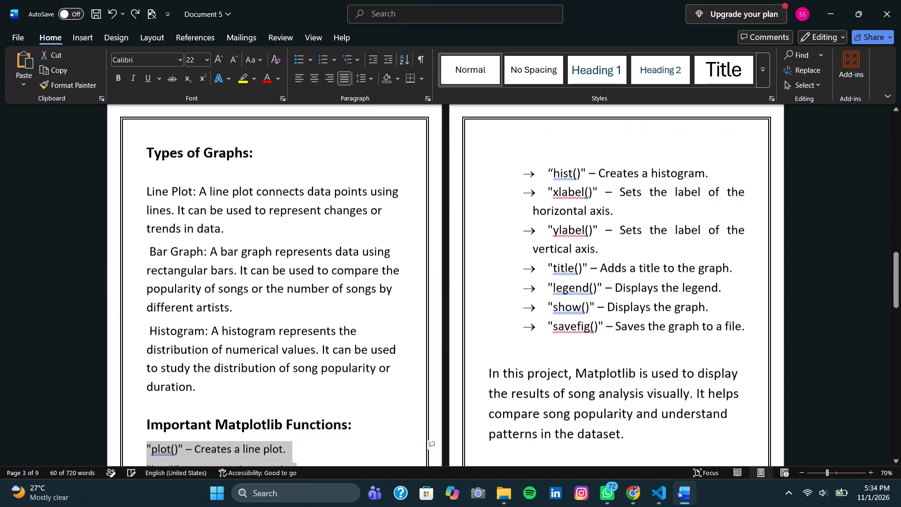
key("ctrl+y")
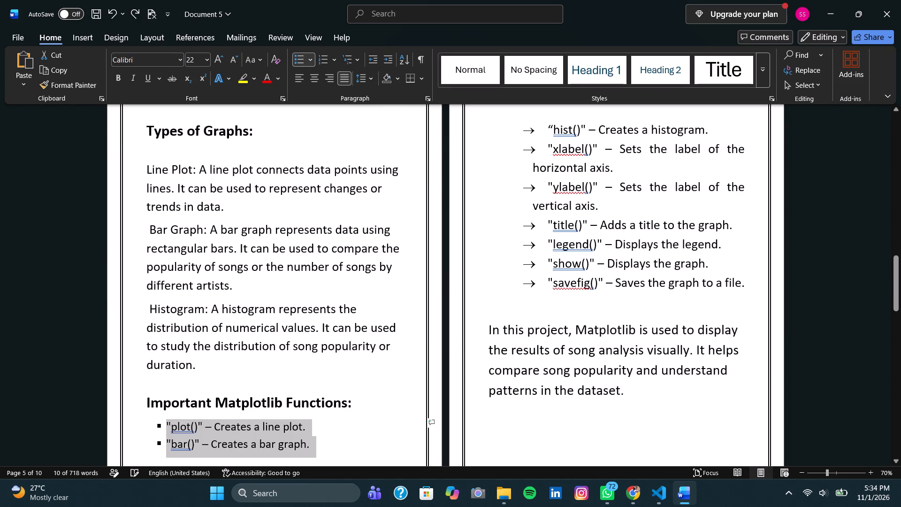
scroll(694, 297, "up", 1)
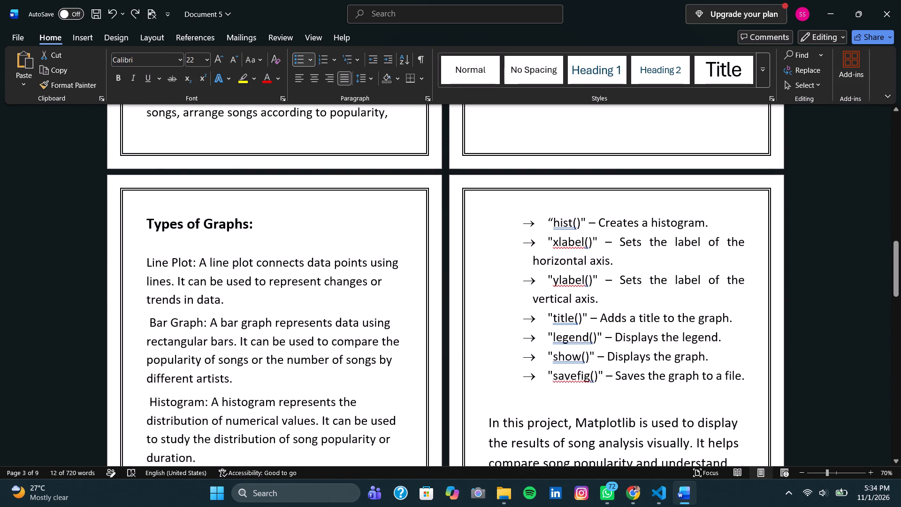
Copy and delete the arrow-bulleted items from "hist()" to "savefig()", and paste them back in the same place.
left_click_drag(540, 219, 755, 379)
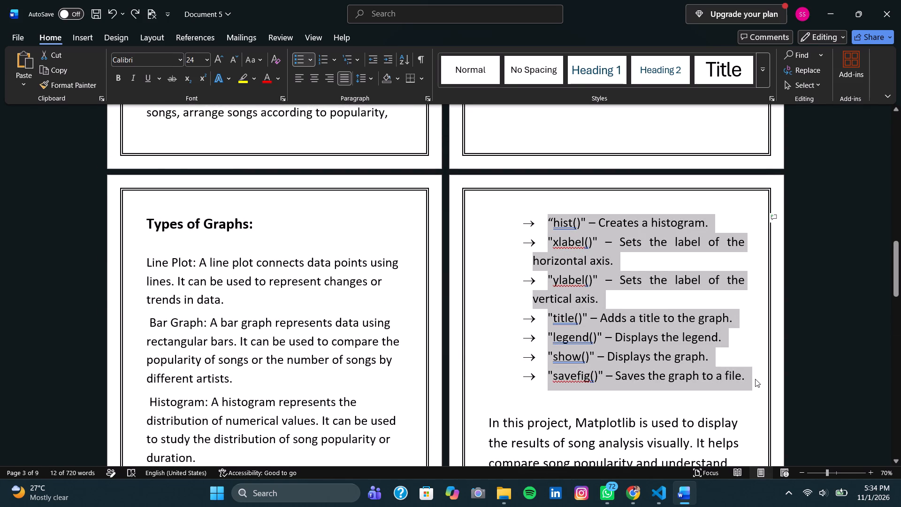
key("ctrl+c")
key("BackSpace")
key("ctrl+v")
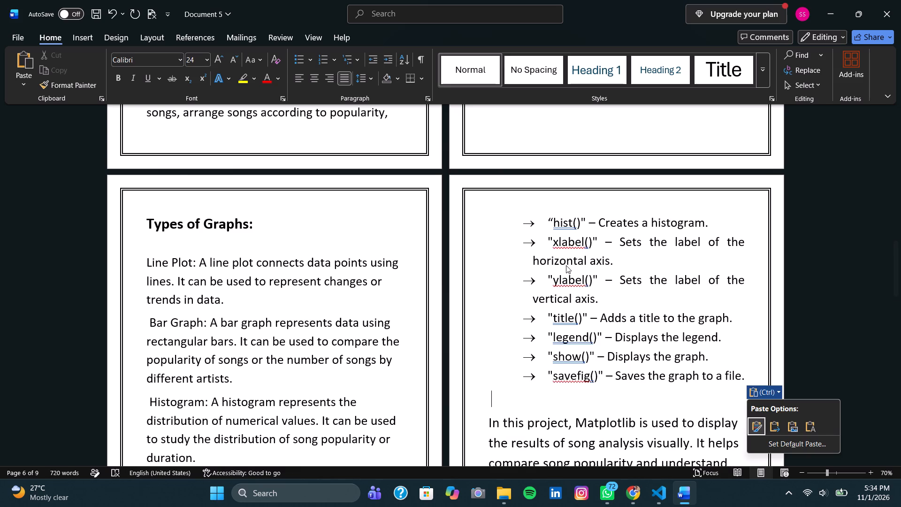
Remove the arrow bullets one by one from the seven function items from "hist()" to "savefig()".
left_click(538, 226)
left_click(538, 226)
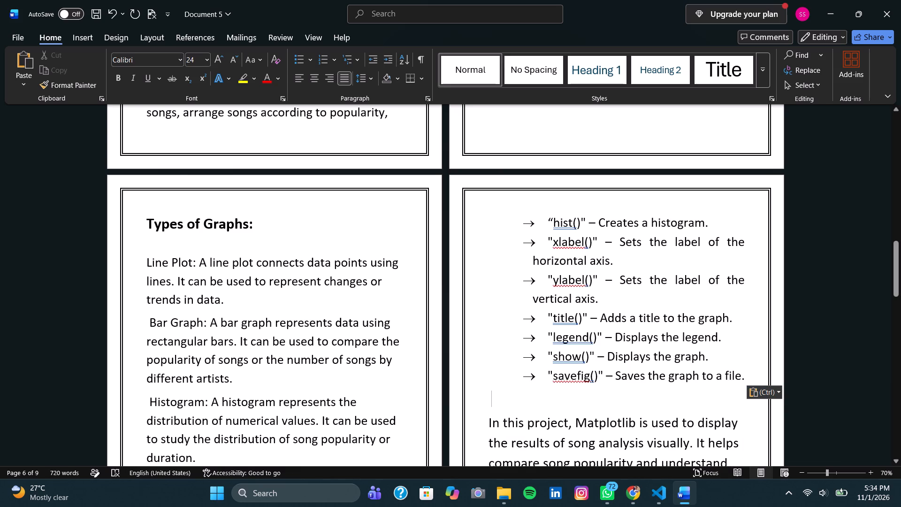
key("BackSpace")
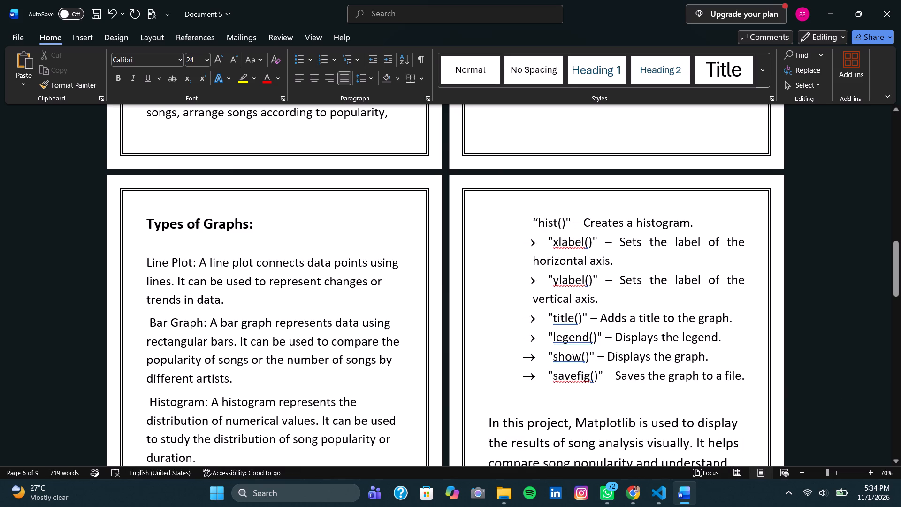
key("Down")
key("Left")
key("BackSpace")
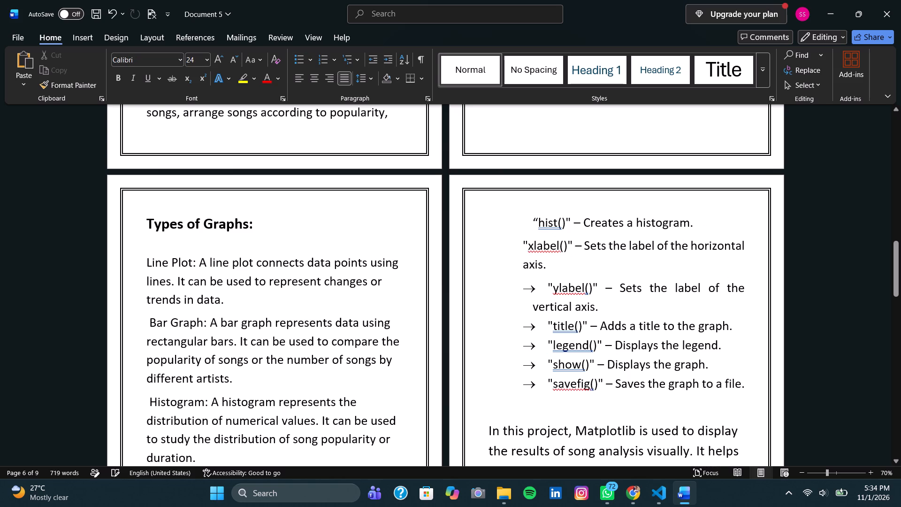
key("Down")
key("Down")
key("BackSpace")
key("Down")
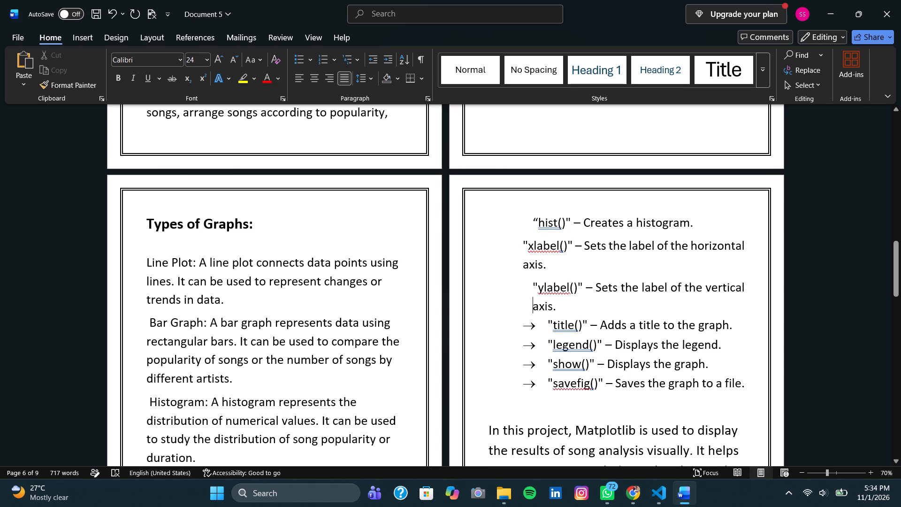
key("Down")
key("BackSpace")
key("Down")
key("BackSpace")
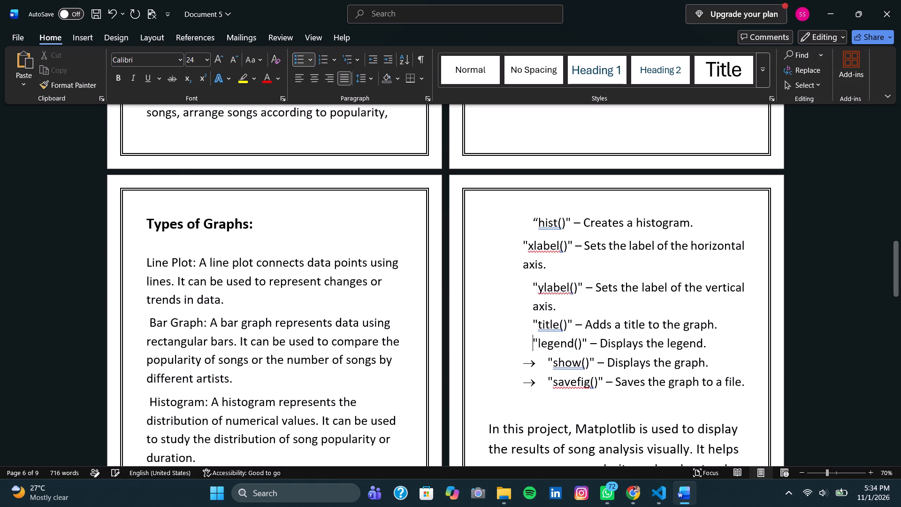
key("Down")
key("BackSpace")
key("Down")
key("BackSpace")
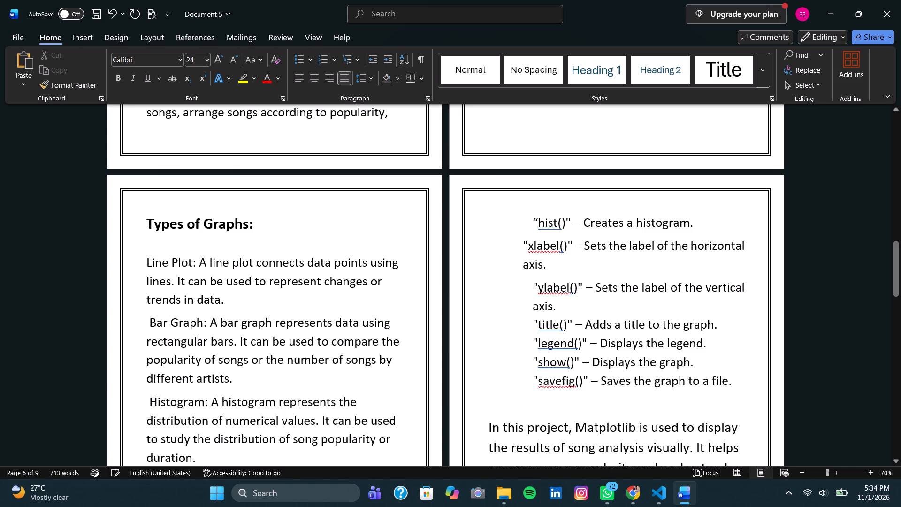
Remove the indentation from each line from "hist()" to "savefig()" so they start at the page's text margin.
left_click(533, 216)
key("BackSpace")
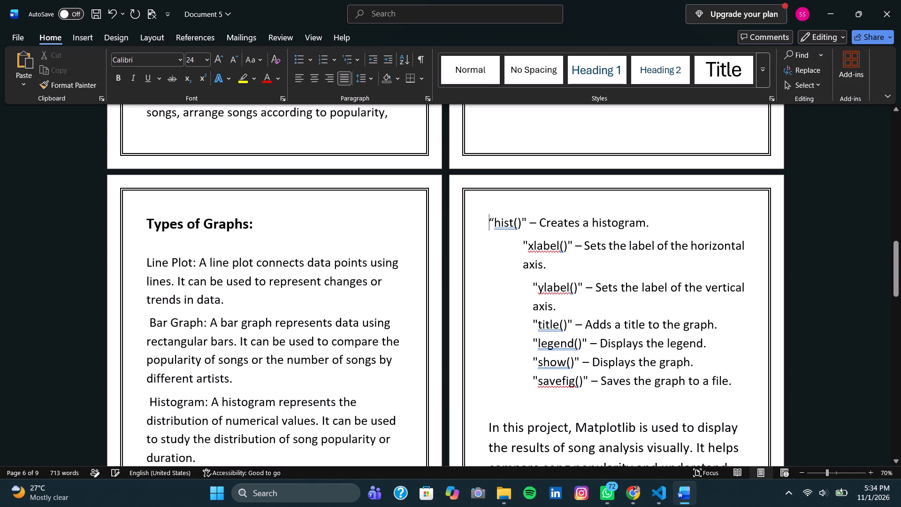
left_click(520, 246)
key("BackSpace")
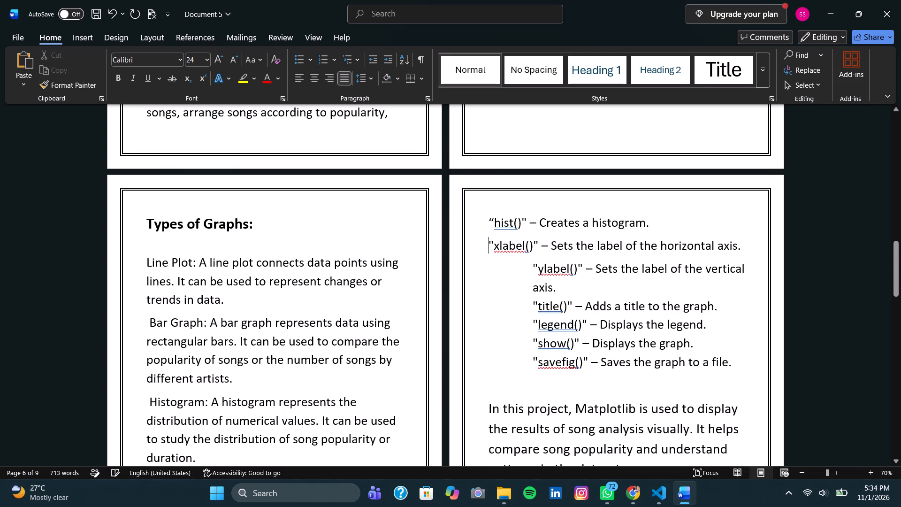
left_click(526, 268)
key("BackSpace")
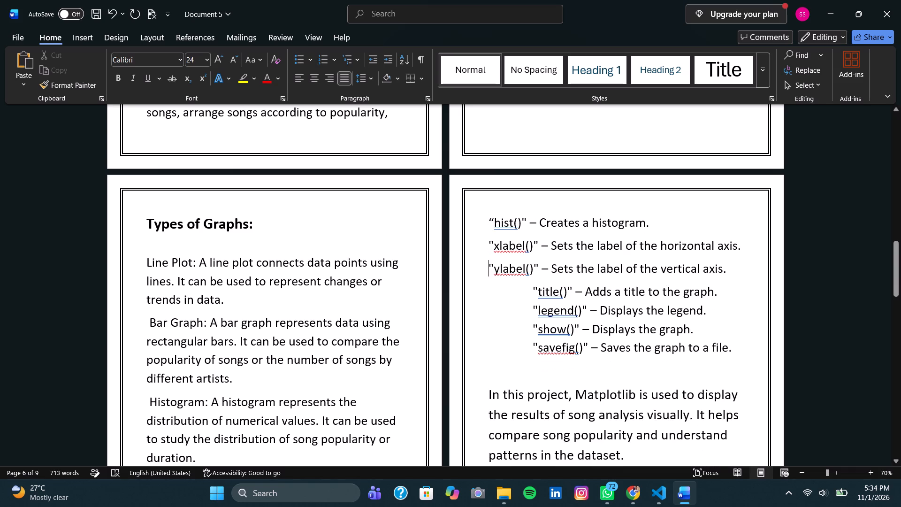
left_click(531, 296)
key("BackSpace")
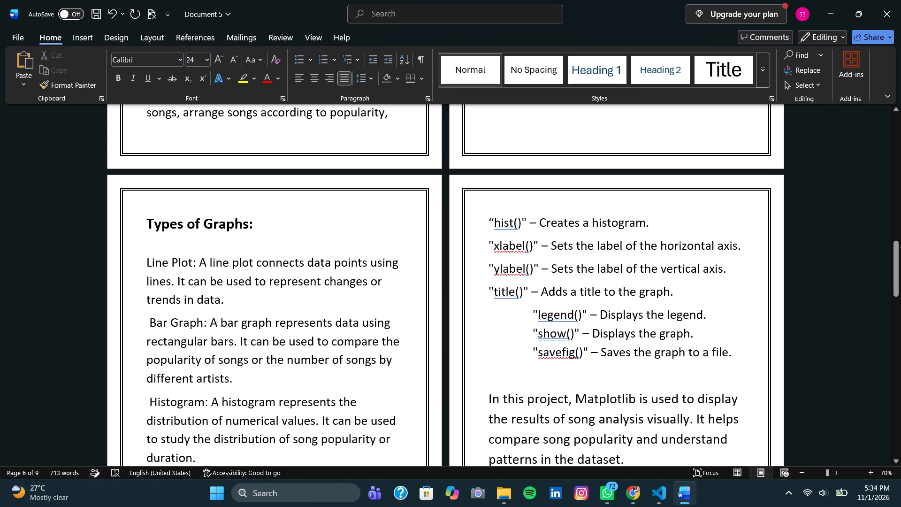
left_click(528, 316)
key("BackSpace")
left_click(534, 338)
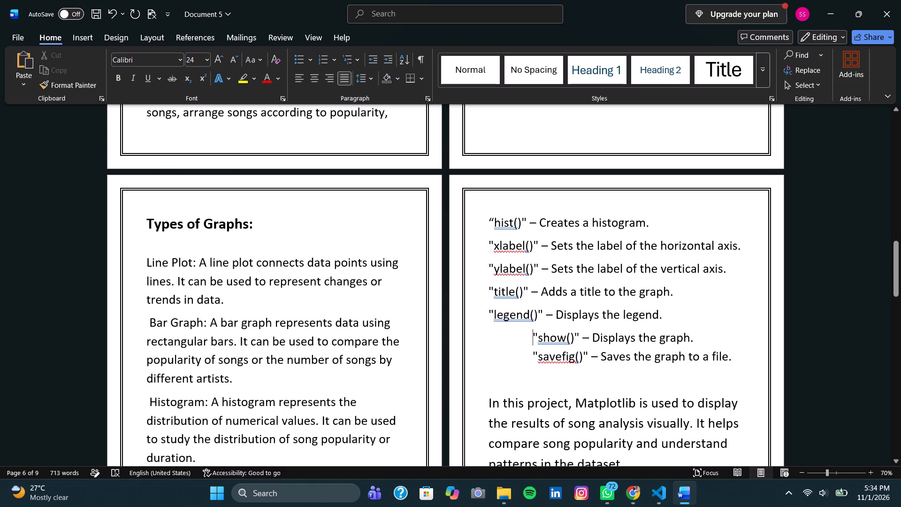
key("BackSpace")
left_click(529, 360)
key("BackSpace")
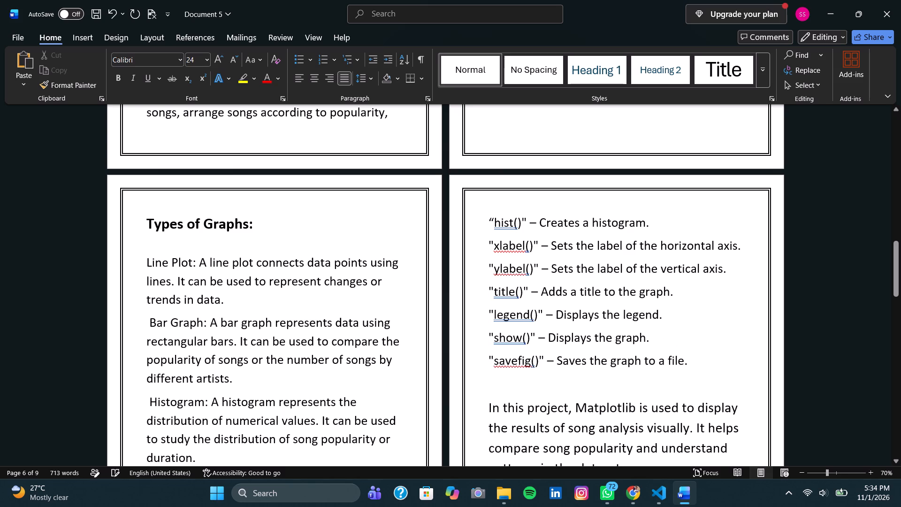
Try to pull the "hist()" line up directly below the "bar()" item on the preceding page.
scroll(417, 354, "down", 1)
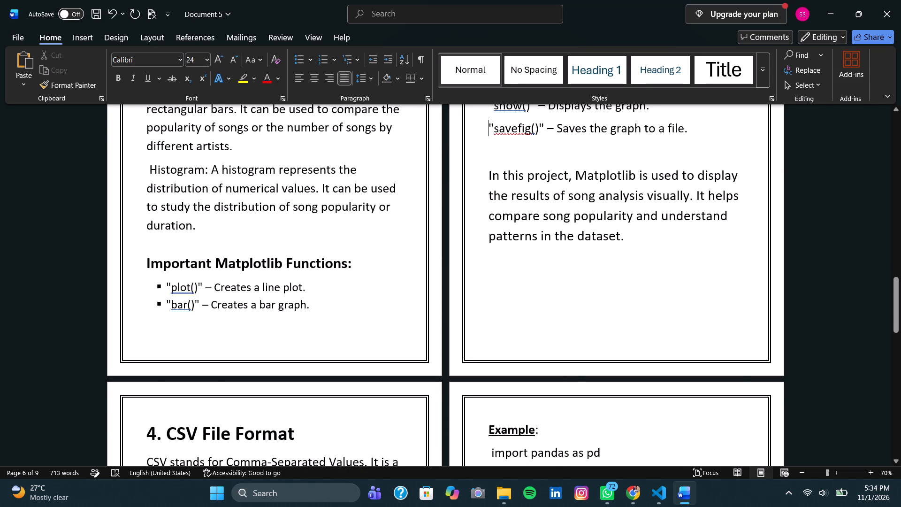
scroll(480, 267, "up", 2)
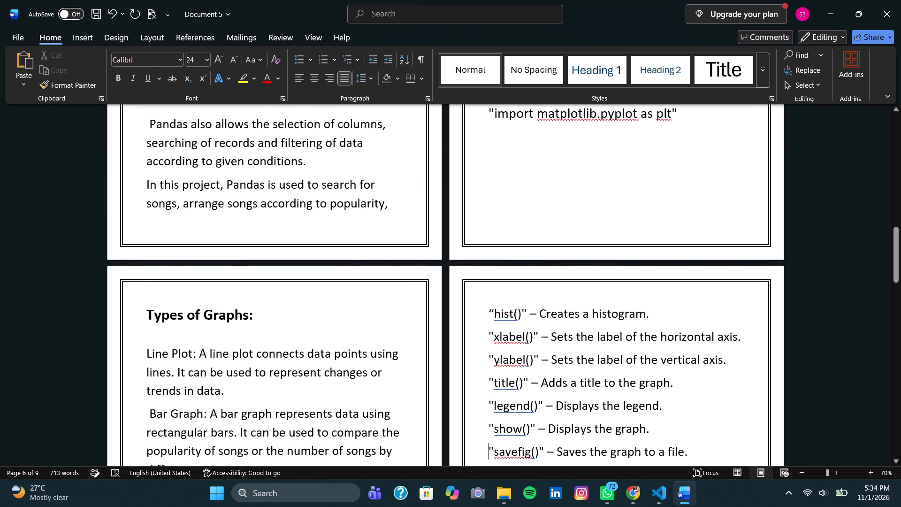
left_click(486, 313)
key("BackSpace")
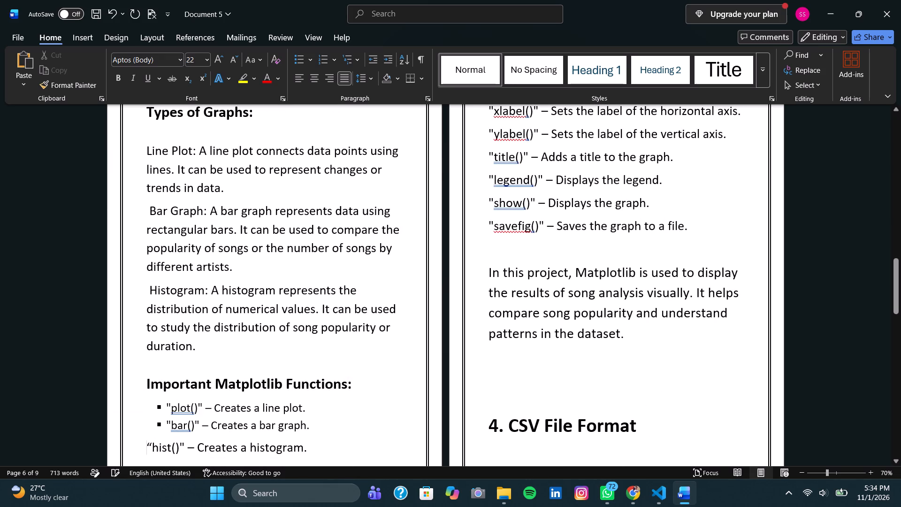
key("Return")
Format the seven function lines from "hist()" to "savefig()" as a bulleted list with square bullets.
scroll(605, 241, "up", 1)
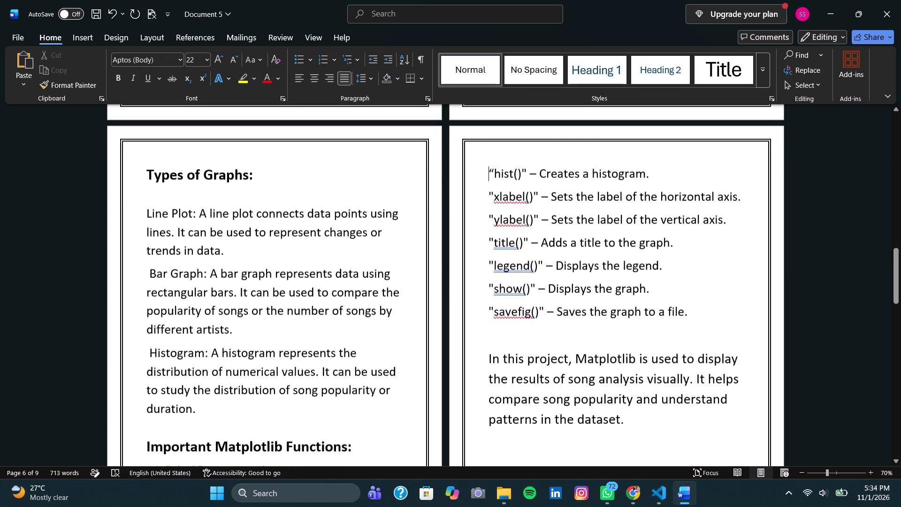
left_click_drag(686, 327, 485, 151)
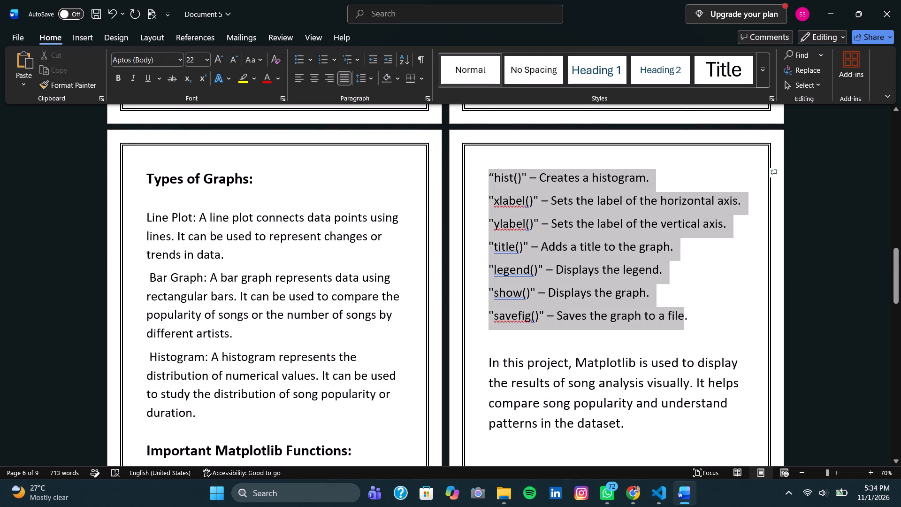
left_click_drag(485, 151, 484, 150)
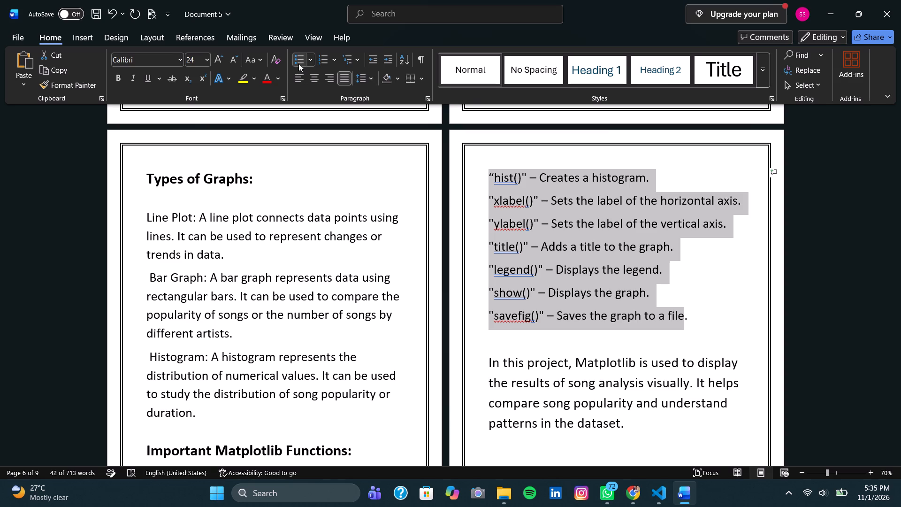
left_click(298, 63)
left_click(484, 192)
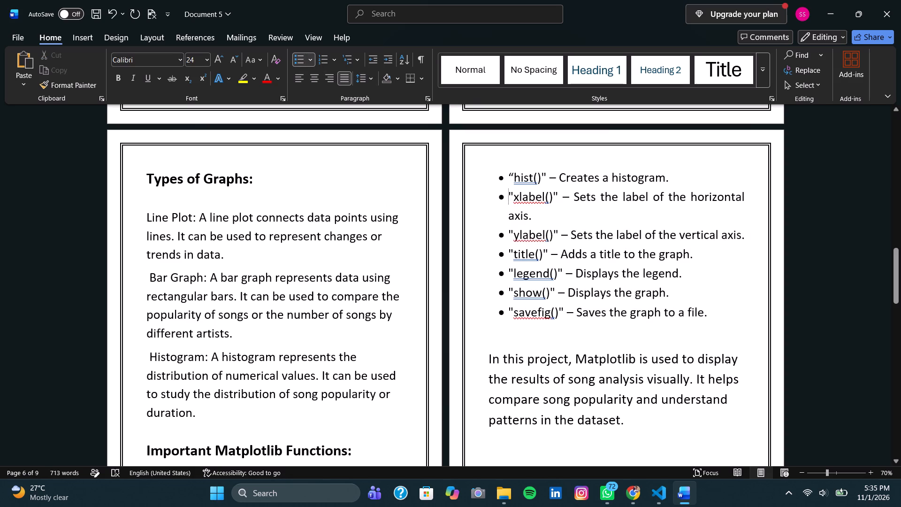
left_click_drag(712, 316, 466, 143)
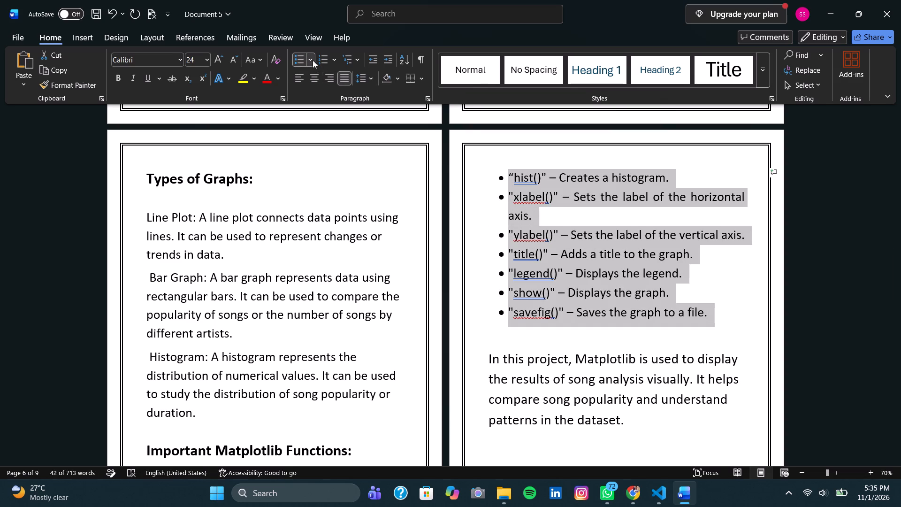
left_click(312, 59)
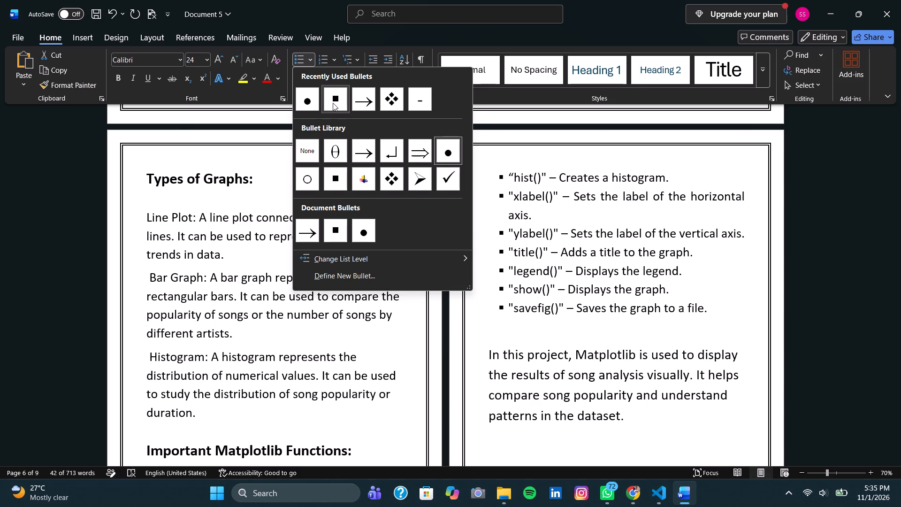
left_click(333, 103)
left_click(488, 204)
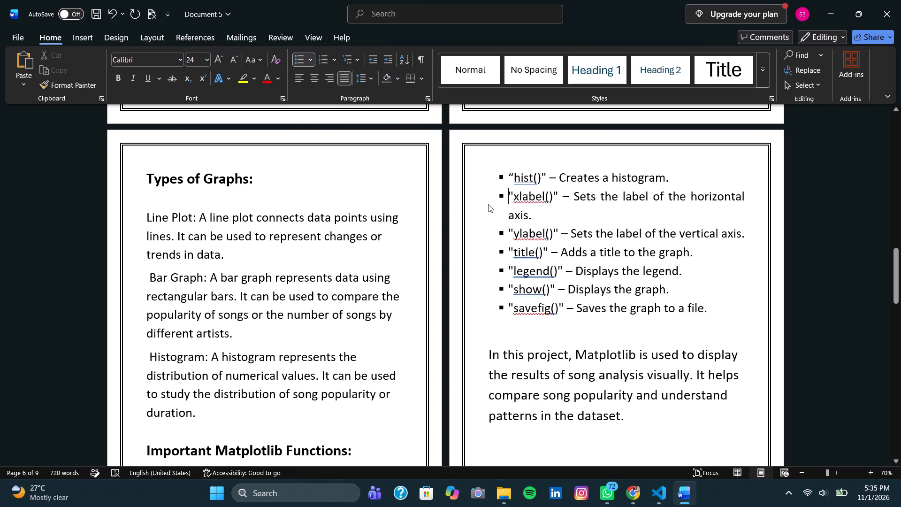
Left-align the square-bulleted function items from "hist()" to "savefig()".
left_click_drag(714, 313, 523, 183)
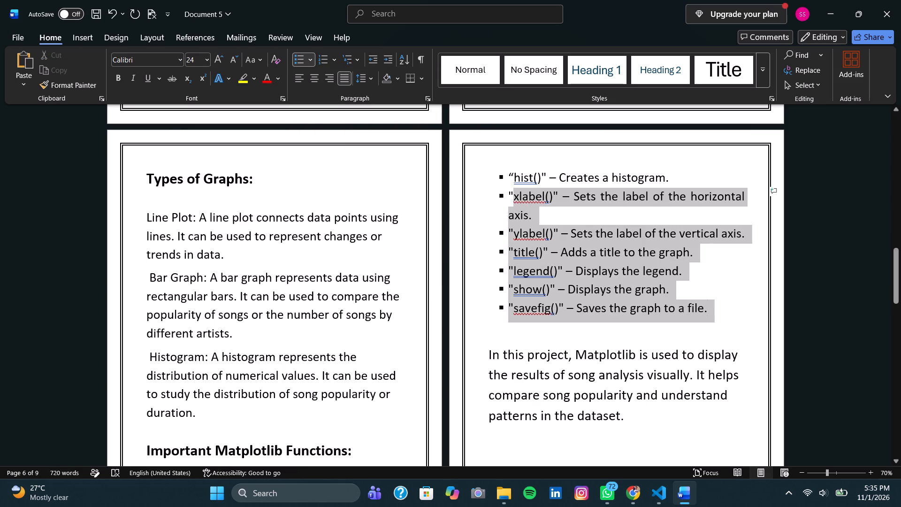
left_click_drag(523, 183, 515, 177)
left_click(290, 81)
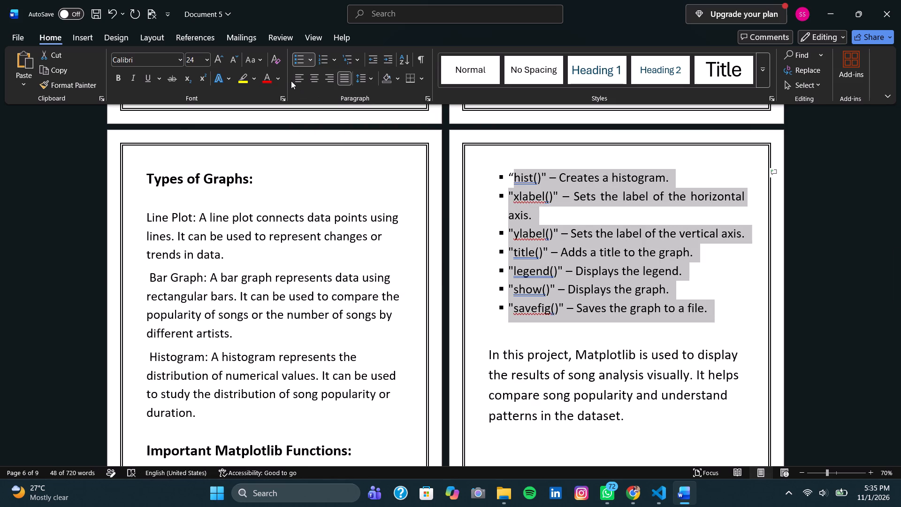
left_click(291, 81)
left_click(294, 80)
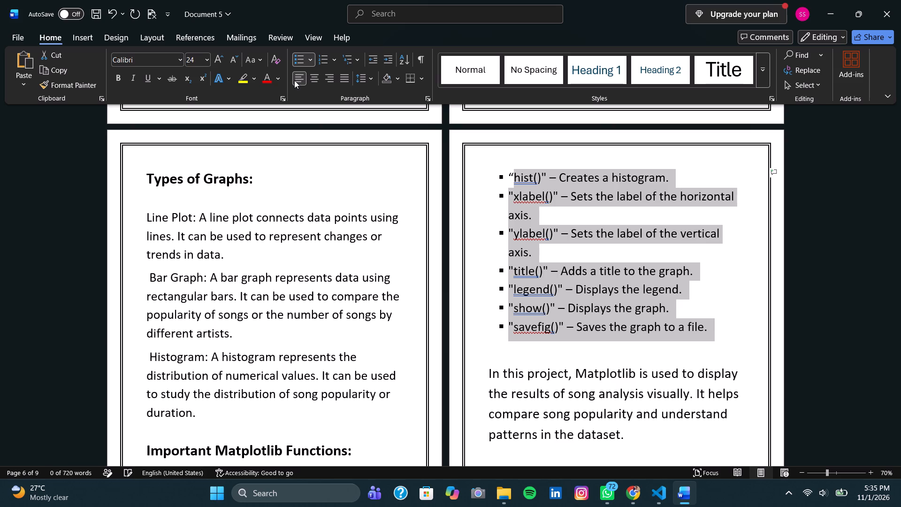
left_click(747, 338)
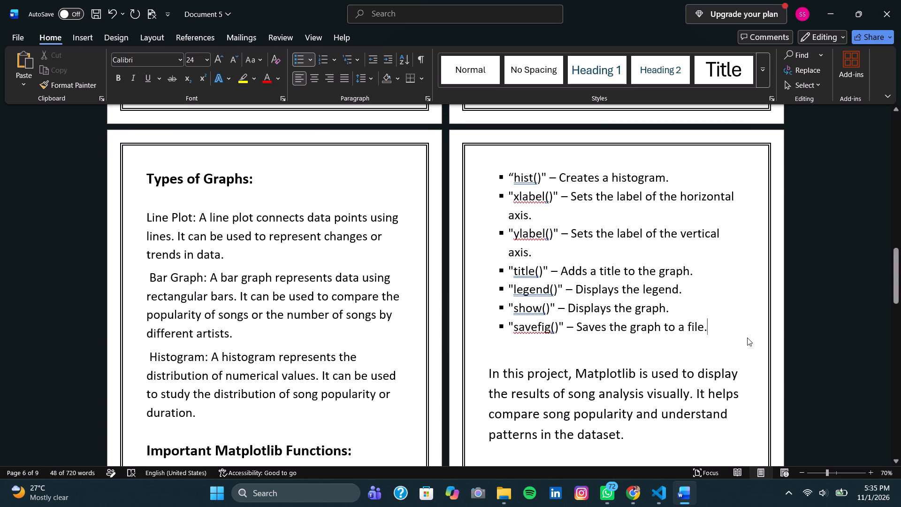
Justify the seven square-bulleted function items from "hist()" to "savefig()".
left_click_drag(717, 334, 502, 157)
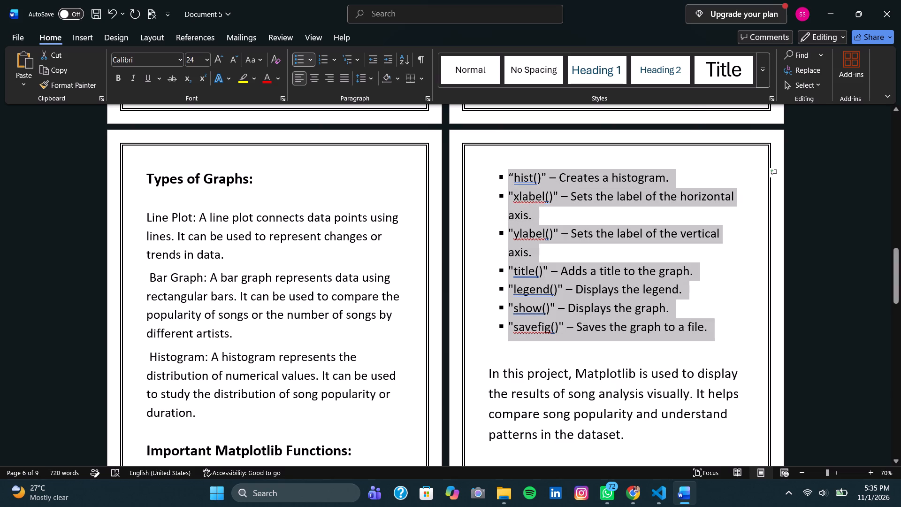
left_click(305, 85)
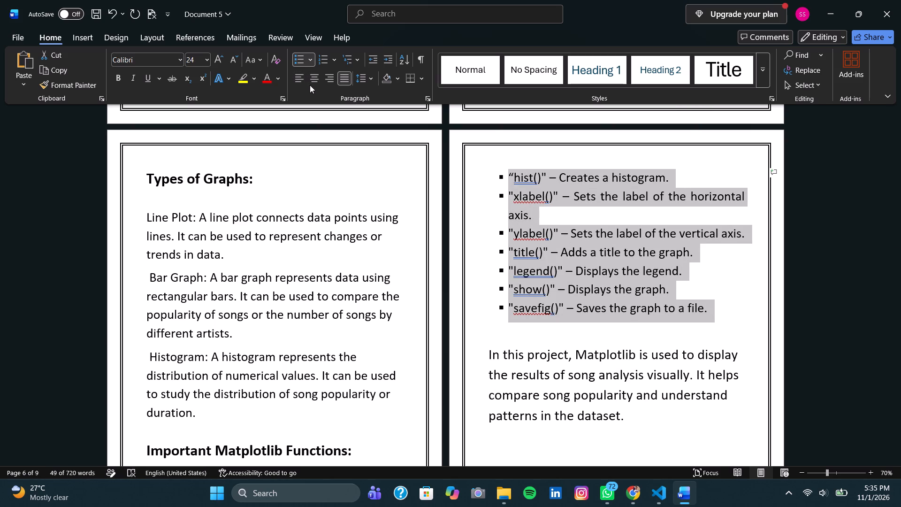
left_click(297, 77)
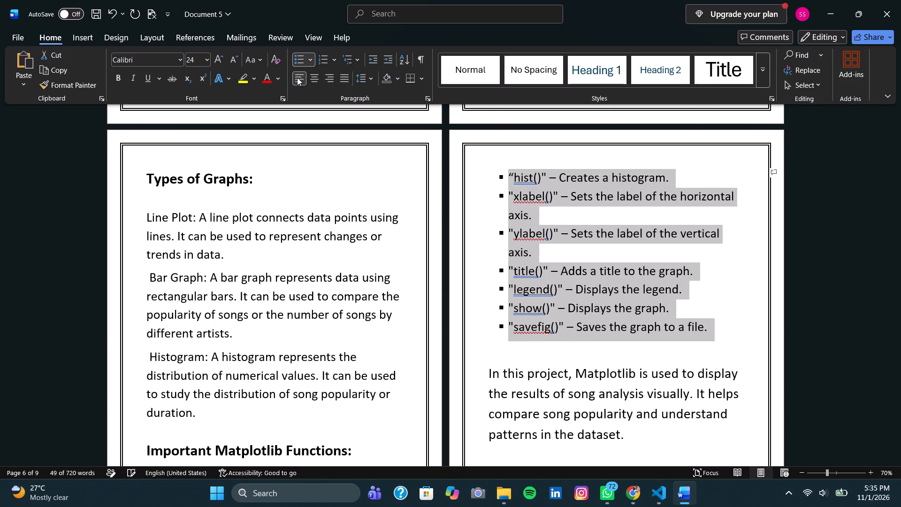
left_click(350, 77)
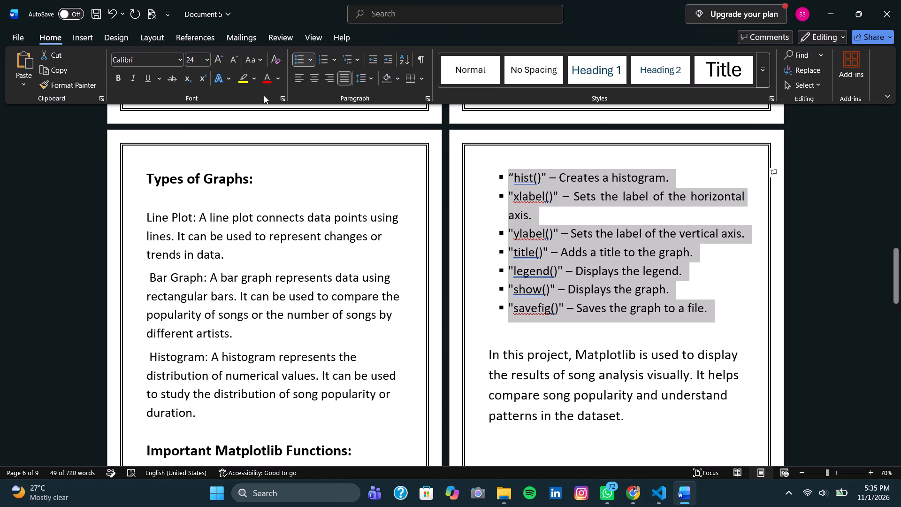
left_click(300, 79)
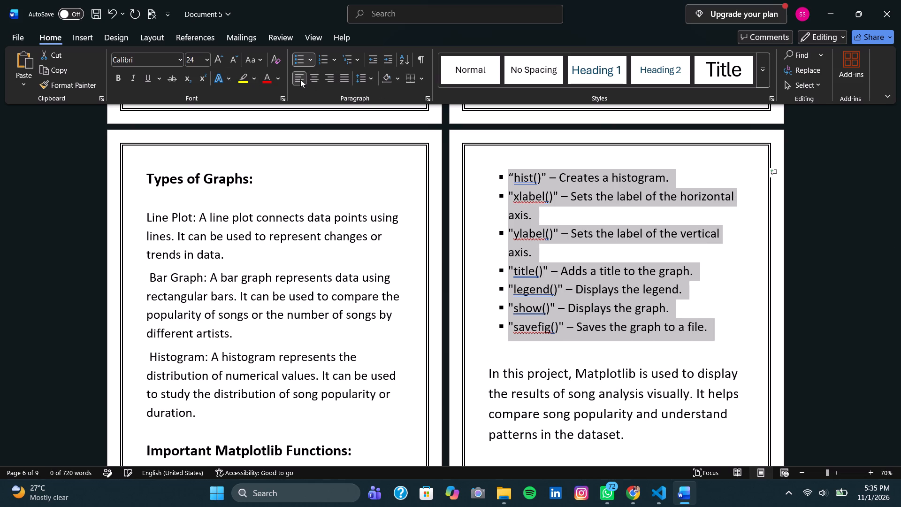
left_click(338, 79)
left_click(443, 178)
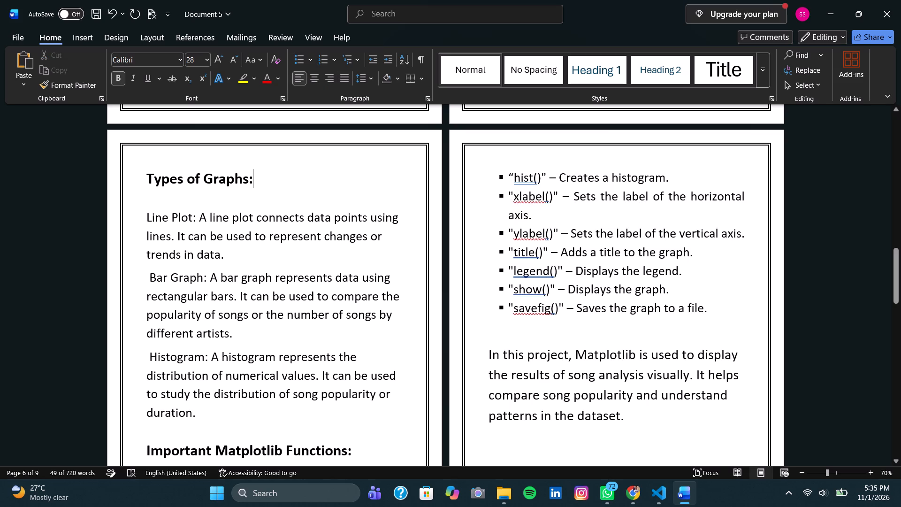
Set the font size of the bulleted items from "hist()" to "savefig()" to 26.
left_click_drag(710, 317, 506, 148)
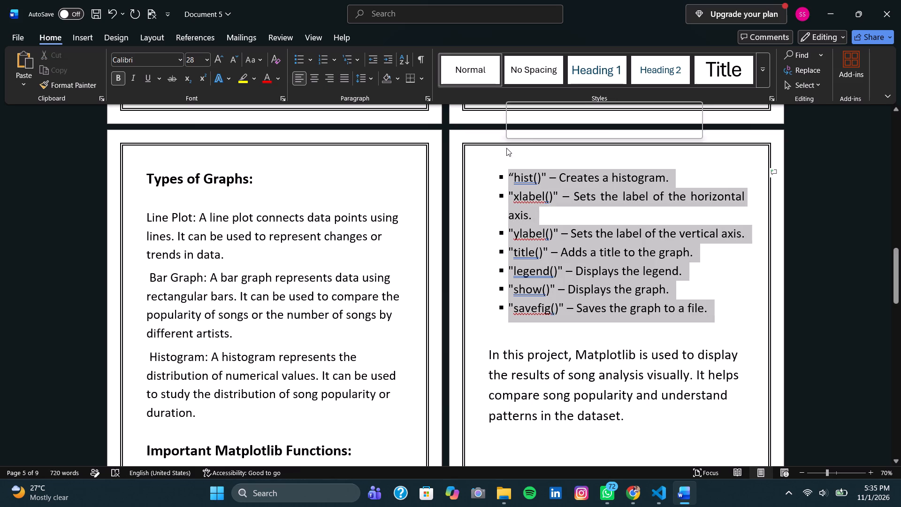
left_click(597, 113)
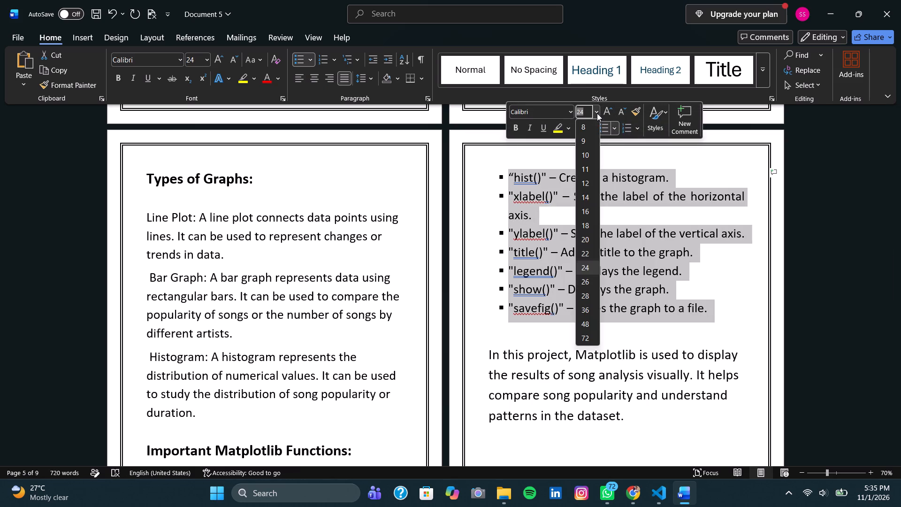
left_click(583, 277)
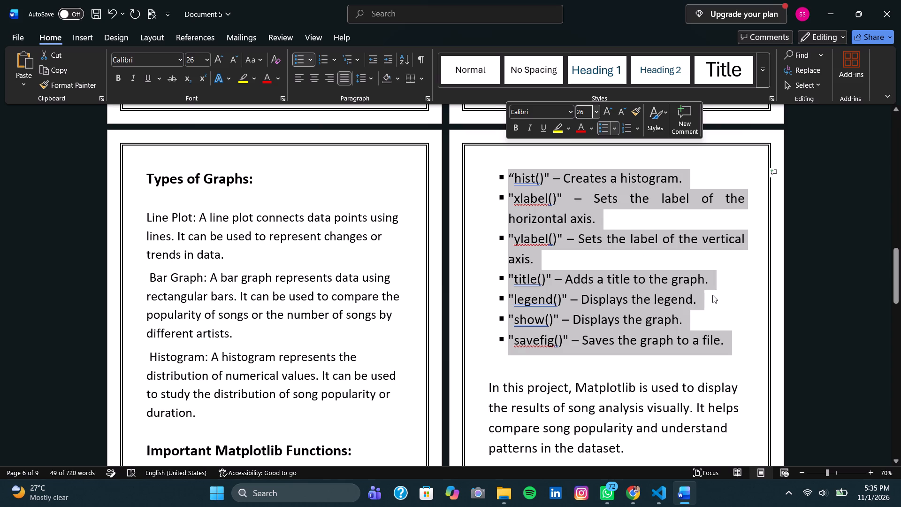
Review the whole document from the title page to the Conclusion, checking the formatting and layout of every section.
scroll(712, 295, "down", 1)
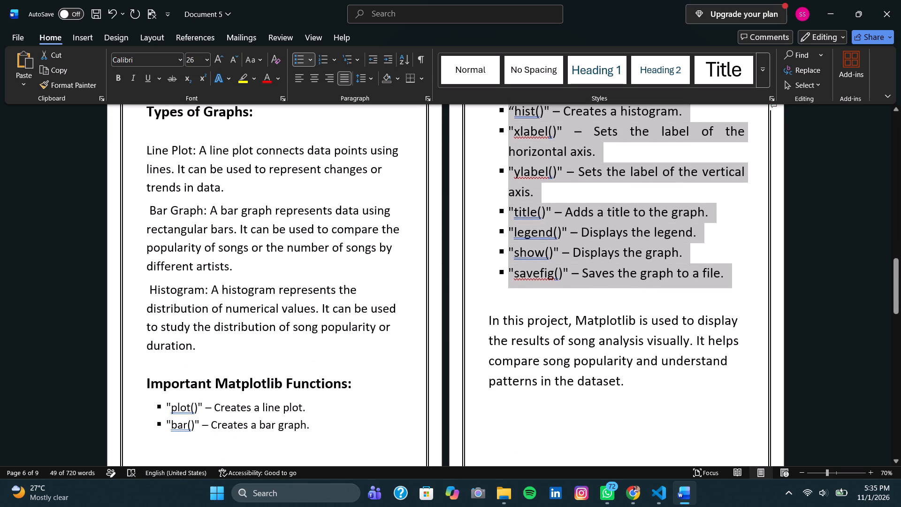
scroll(712, 295, "down", 4)
scroll(712, 295, "up", 6)
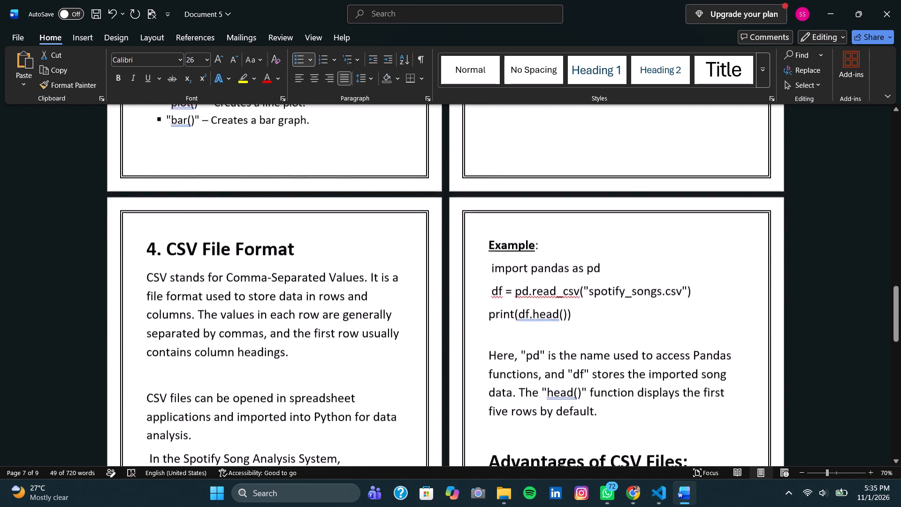
scroll(712, 295, "up", 8)
scroll(615, 283, "up", 1)
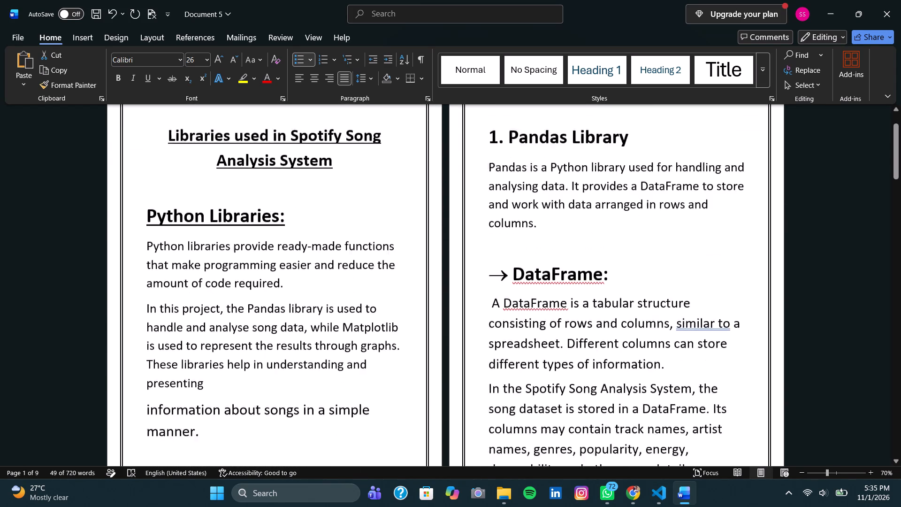
scroll(615, 283, "up", 1)
scroll(615, 283, "down", 1)
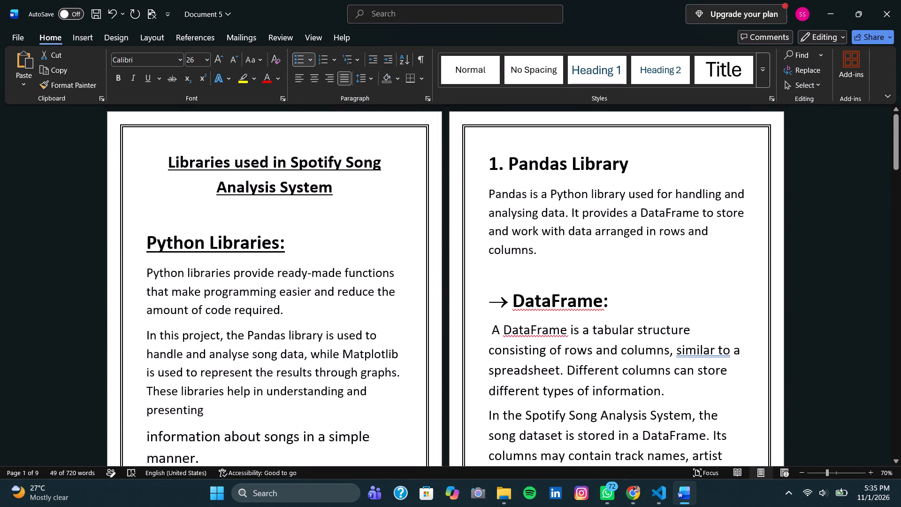
scroll(615, 283, "down", 2)
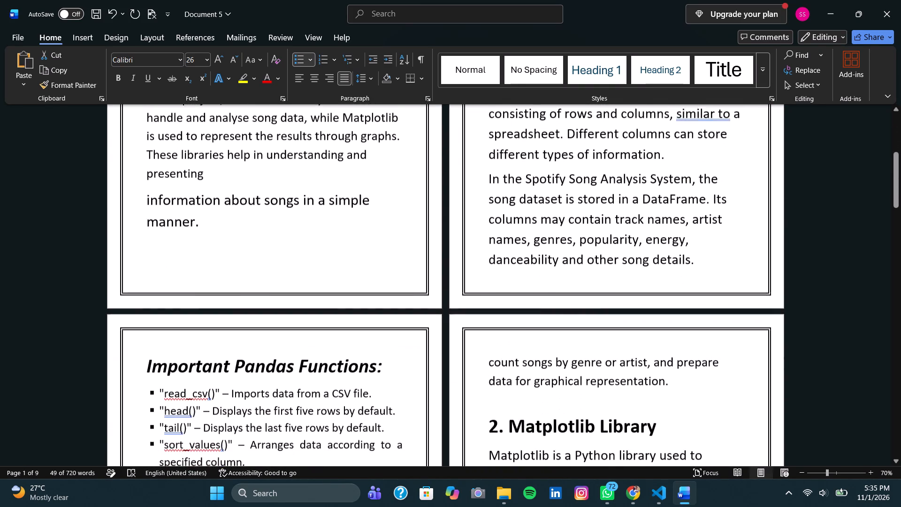
scroll(615, 283, "down", 5)
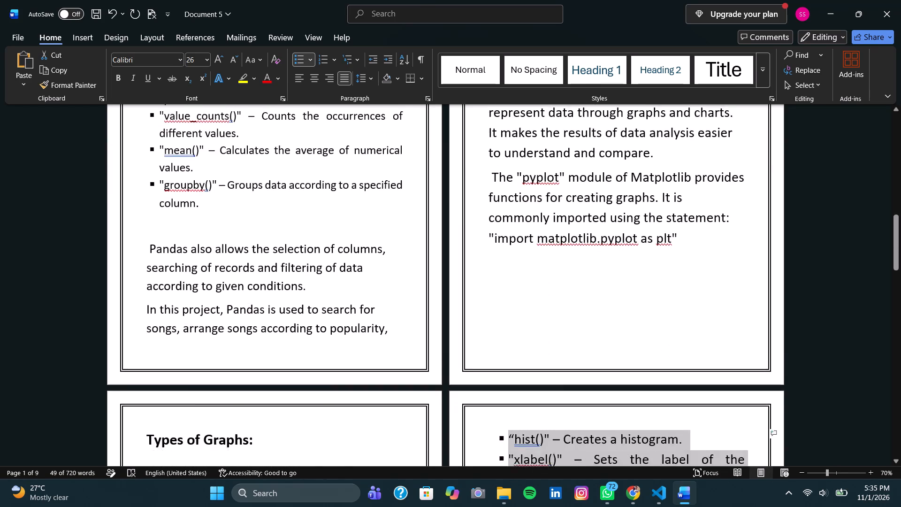
scroll(615, 283, "down", 2)
scroll(615, 283, "up", 2)
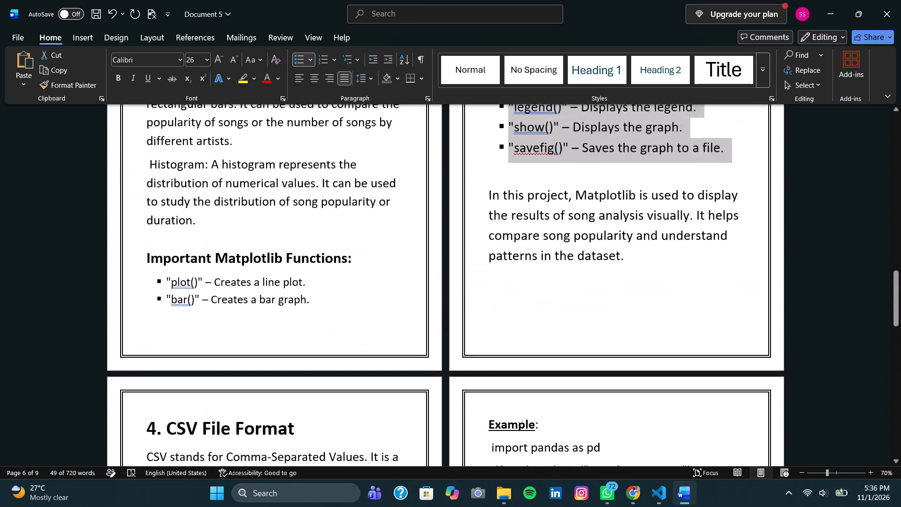
left_click(615, 283)
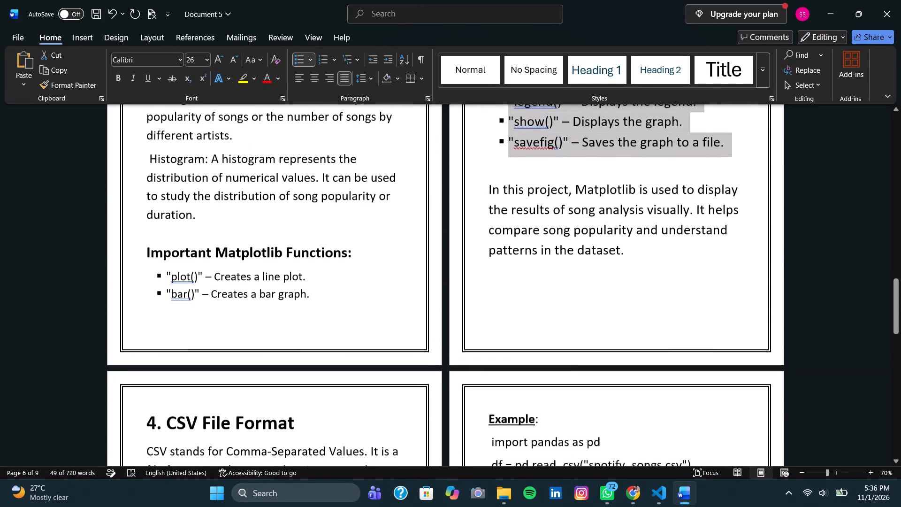
scroll(615, 282, "down", 2)
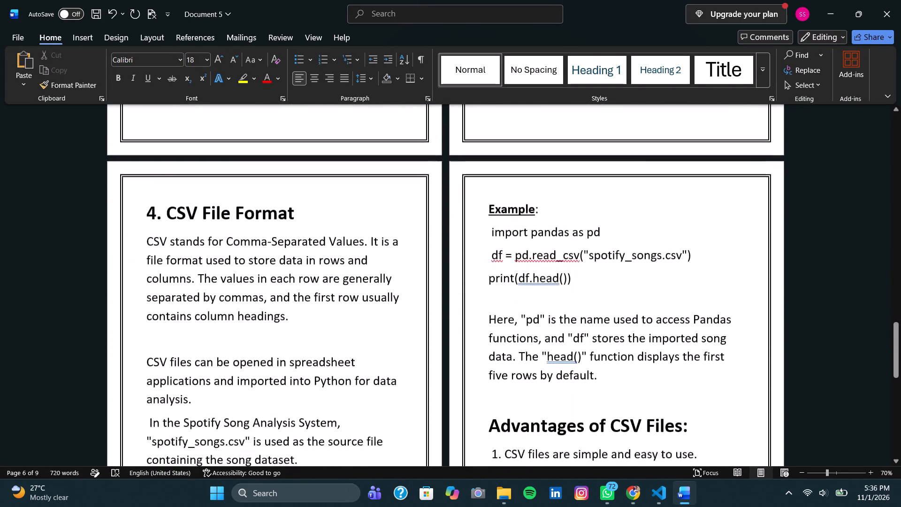
scroll(615, 282, "down", 1)
scroll(615, 282, "up", 3)
scroll(615, 282, "down", 1)
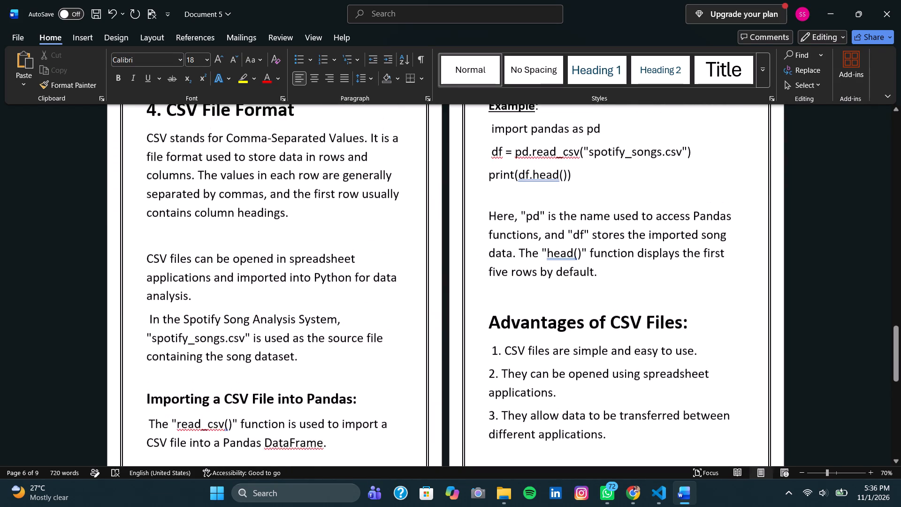
scroll(615, 282, "down", 2)
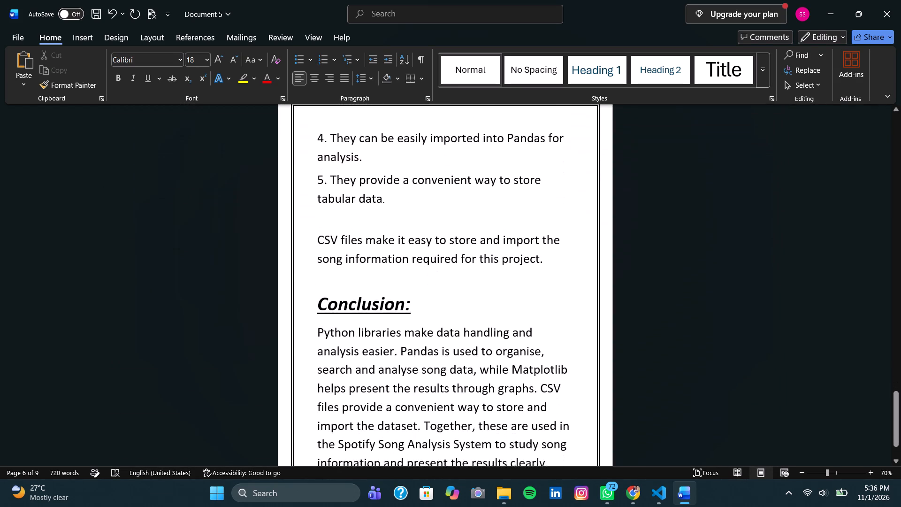
scroll(454, 258, "down", 2)
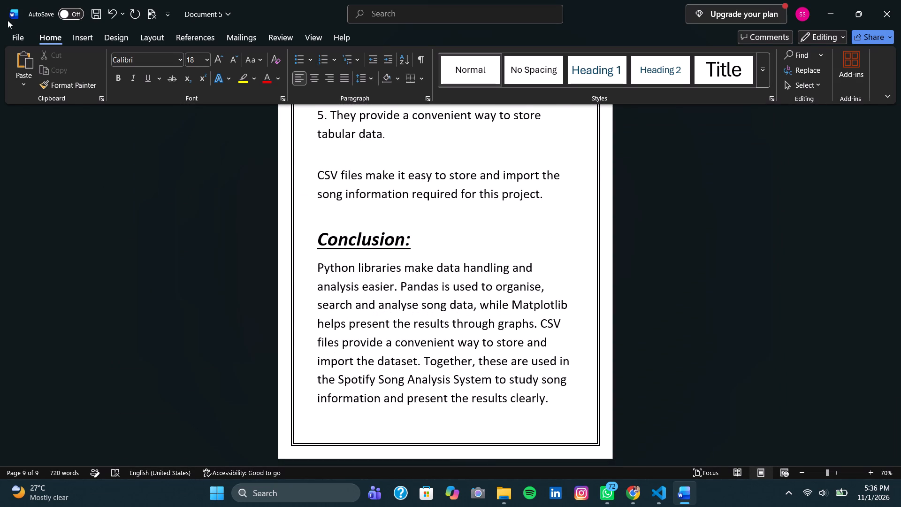
Start saving the document as a new file and bring up the choice of save locations.
left_click(13, 30)
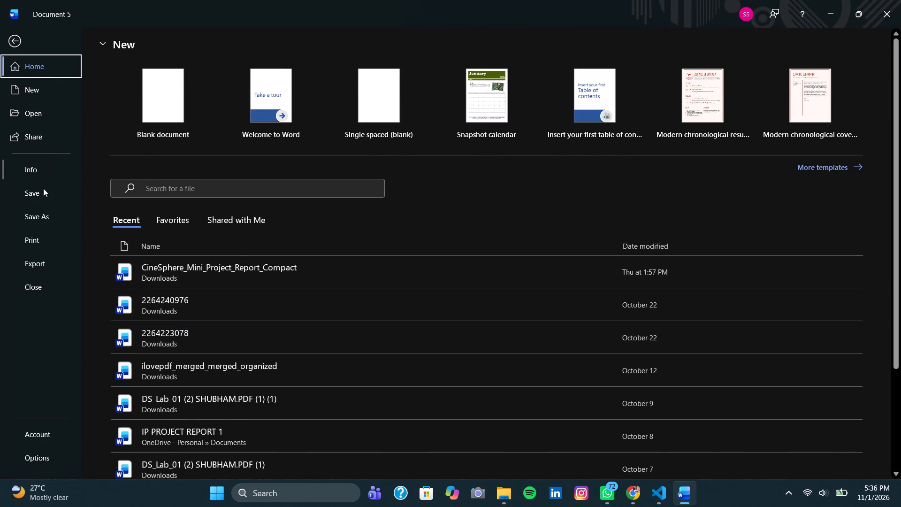
left_click(42, 209)
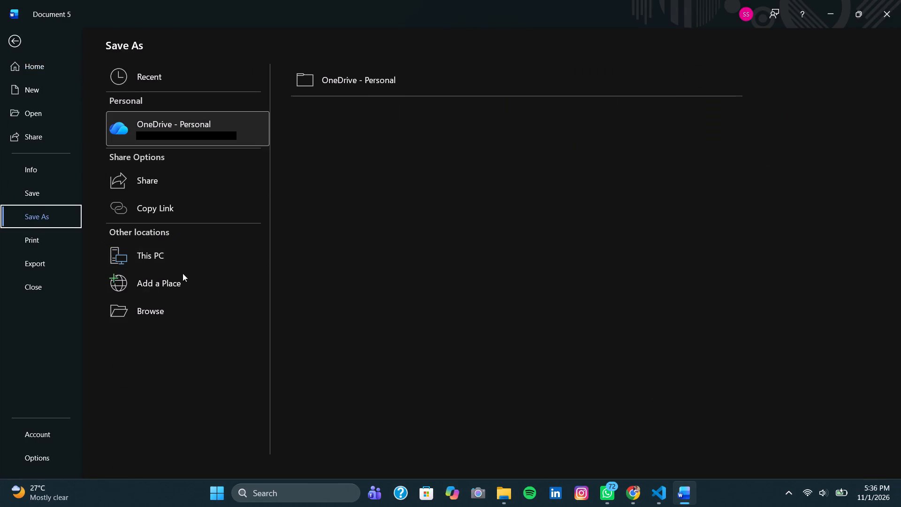
Save the document to the Desktop folder as a Word Document named "thoery practical".
left_click(175, 303)
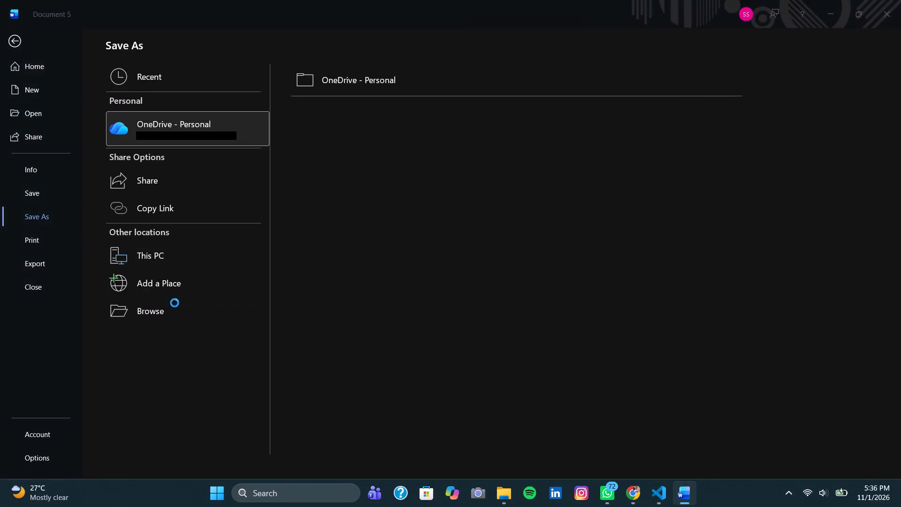
scroll(40, 165, "up", 4)
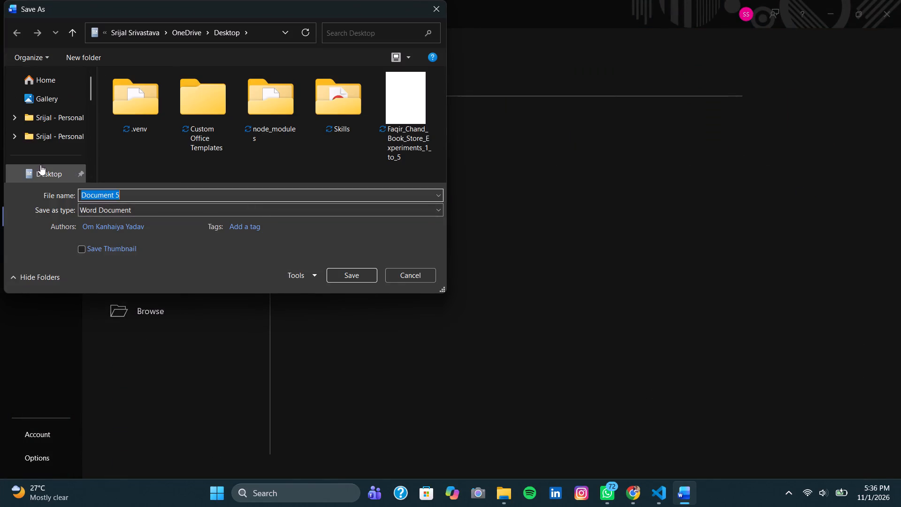
left_click(46, 173)
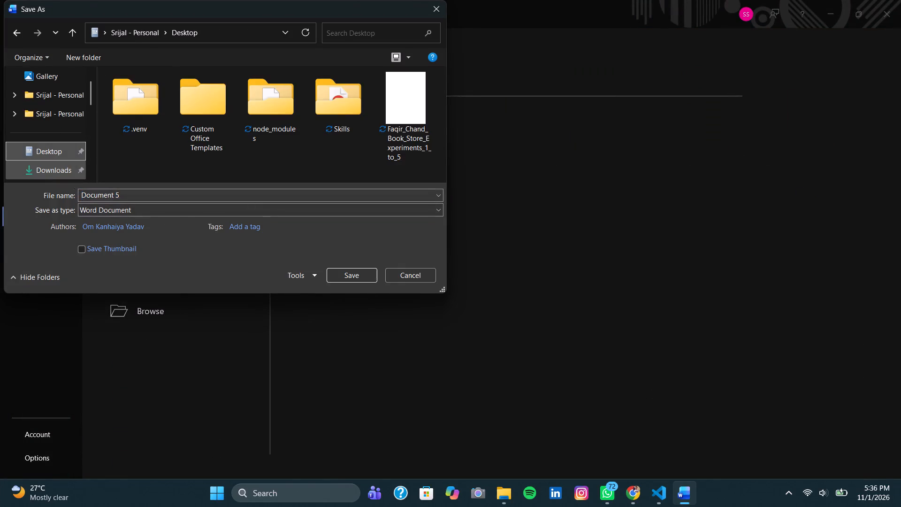
left_click(232, 192)
key("BackSpace")
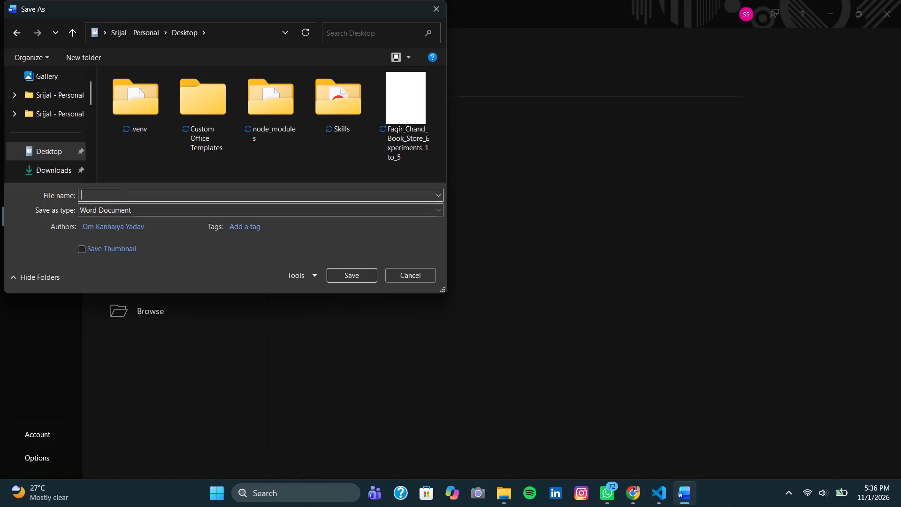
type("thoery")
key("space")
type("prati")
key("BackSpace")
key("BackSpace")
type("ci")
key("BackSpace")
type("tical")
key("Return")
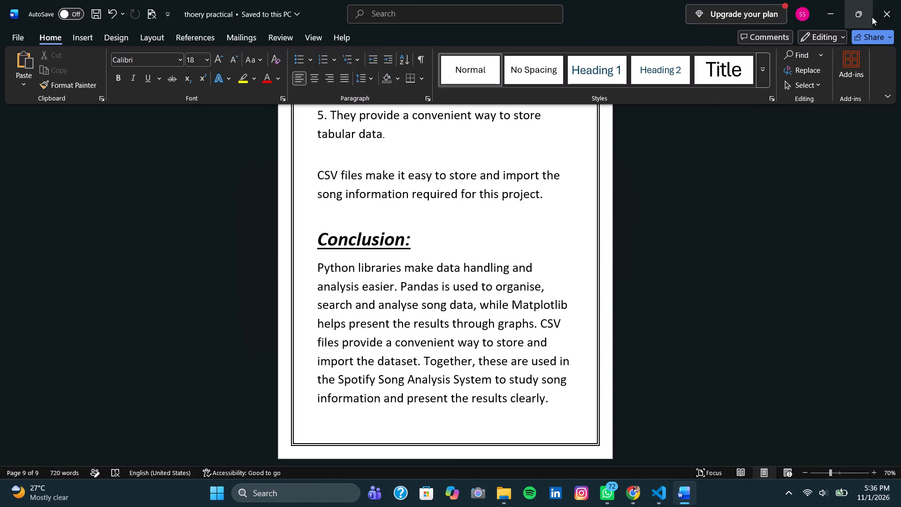
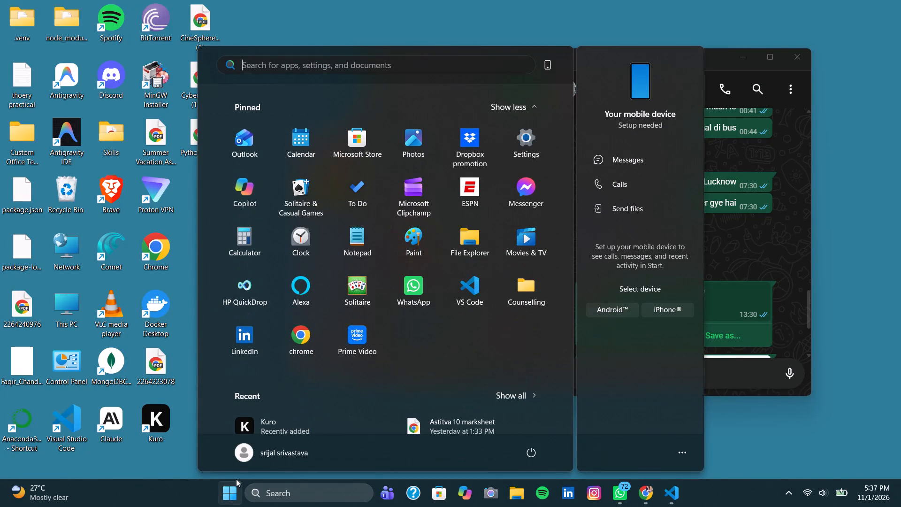
Open File Explorer and go to the Desktop folder that contains the saved document.
scroll(336, 394, "down", 2)
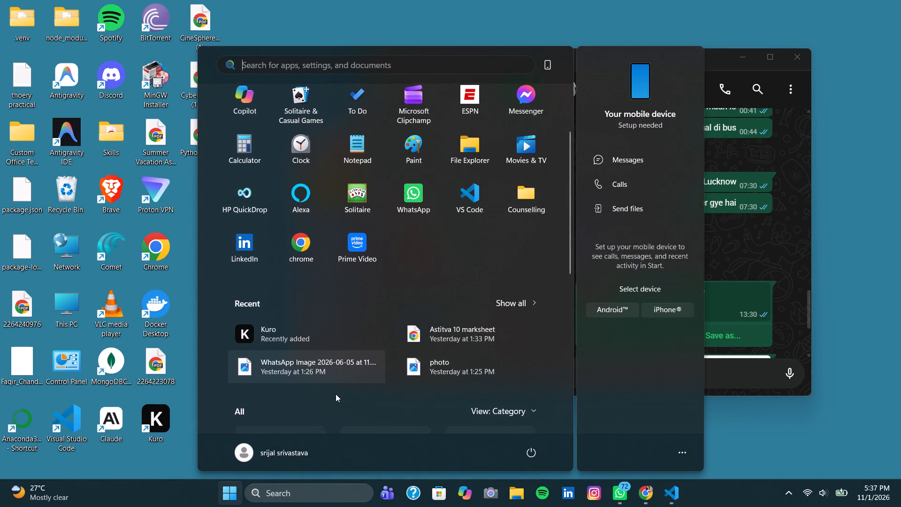
scroll(336, 394, "down", 4)
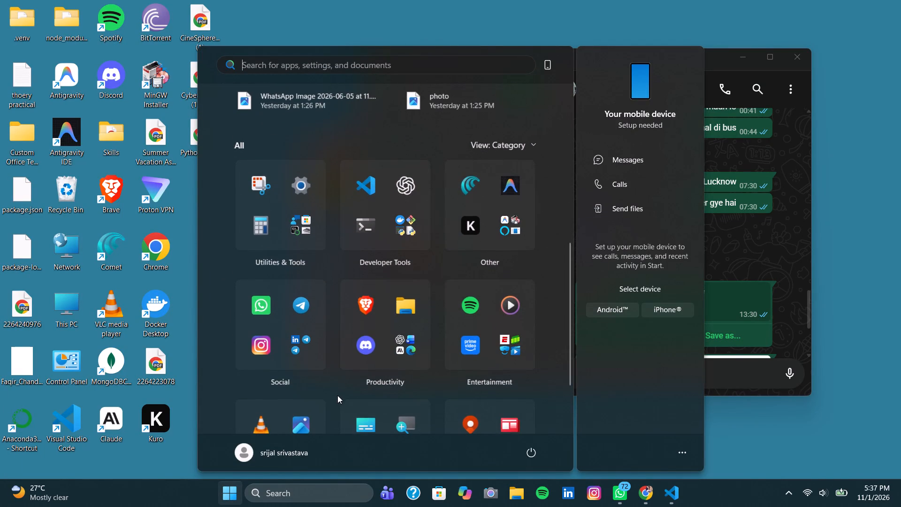
left_click(411, 304)
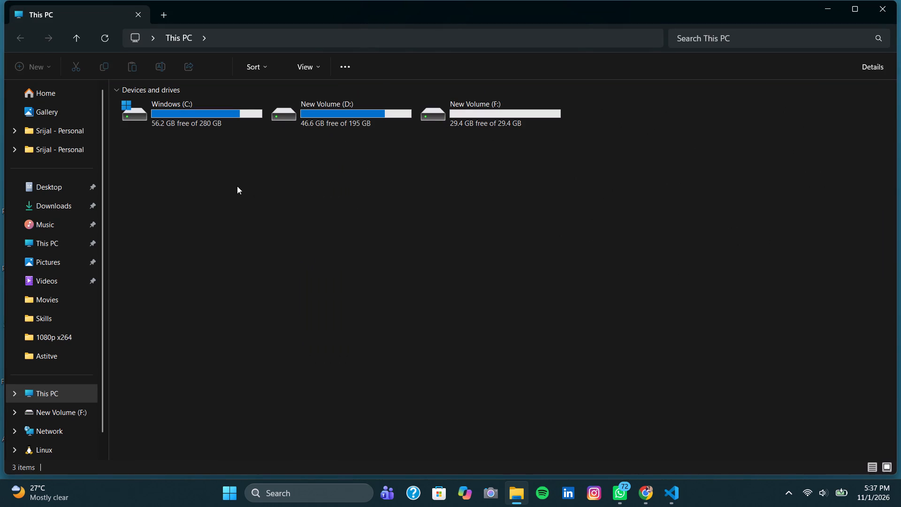
left_click(79, 195)
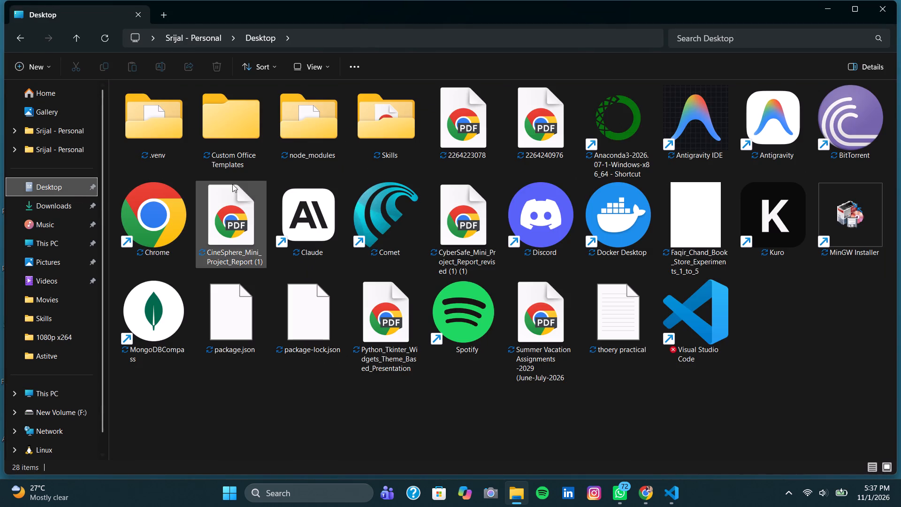
Pick up the "thoery practical" file from the Desktop folder and move it towards another open app.
left_click(619, 301)
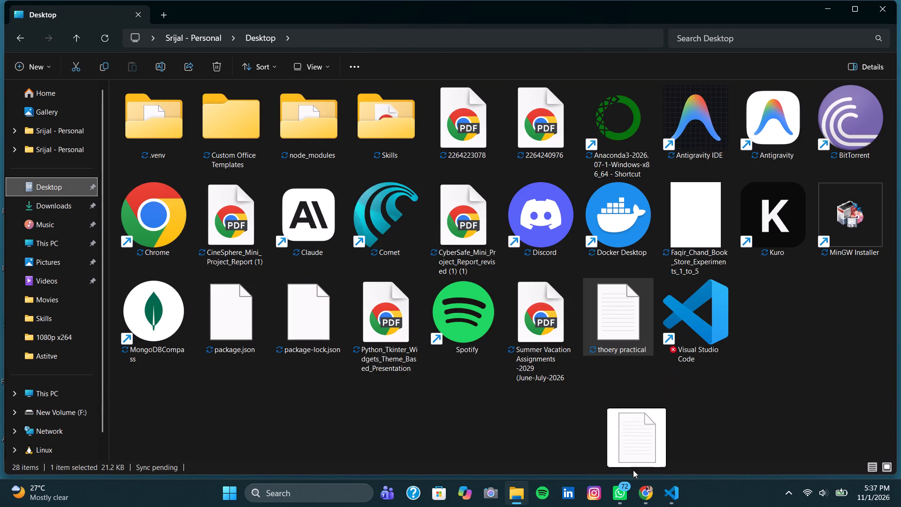
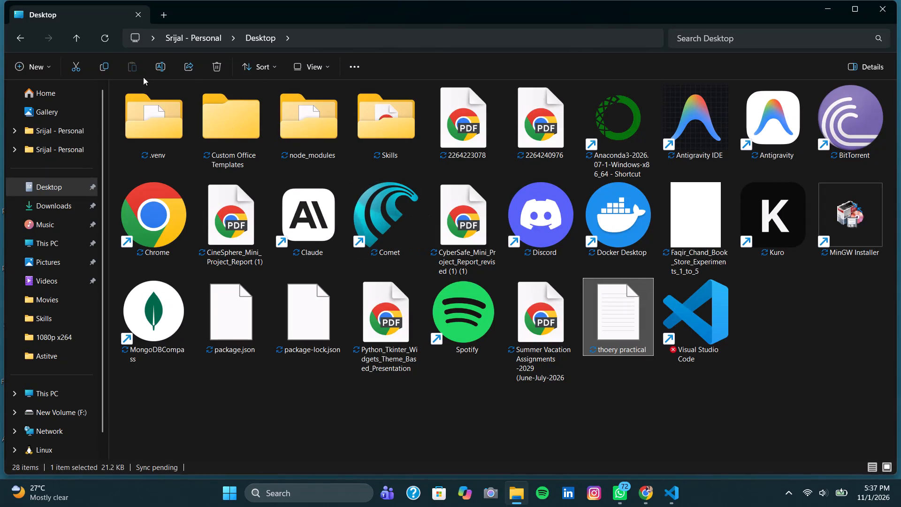
Copy the selected "thoery practical" file from the Desktop folder.
left_click(97, 65)
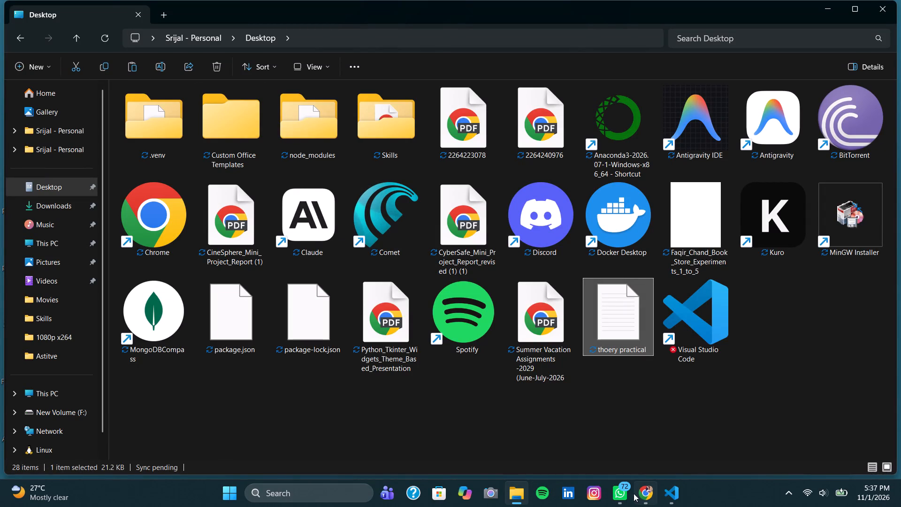
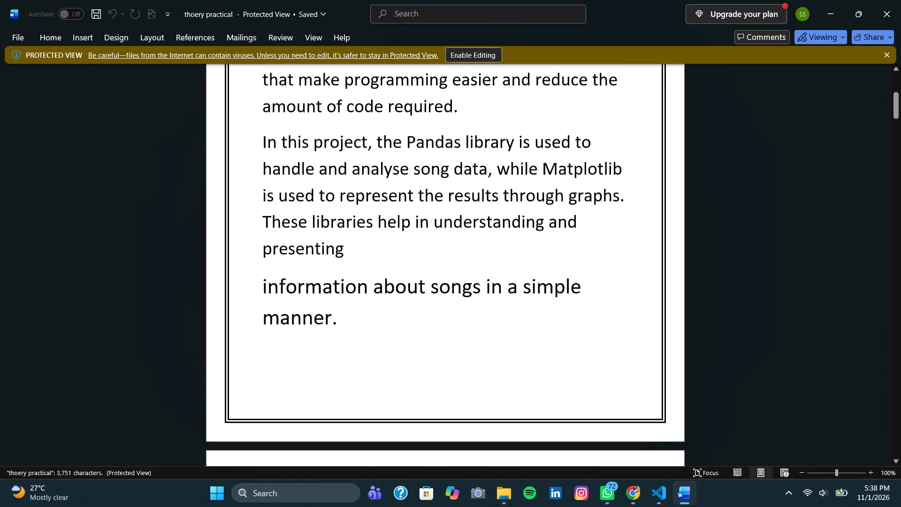
Review the "thoery practical" document's formatting and content from the introduction through the Pandas, Matplotlib and CSV sections to the Conclusion.
scroll(488, 311, "down", 4)
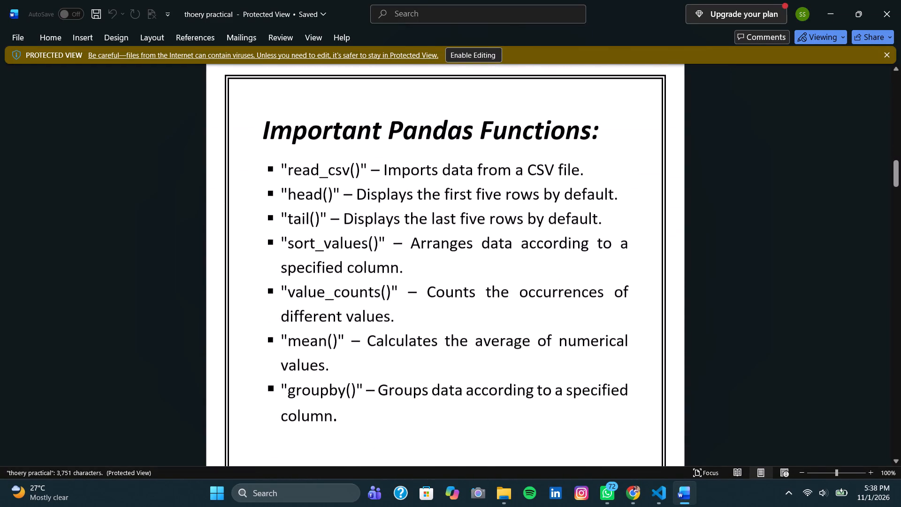
scroll(488, 311, "down", 3)
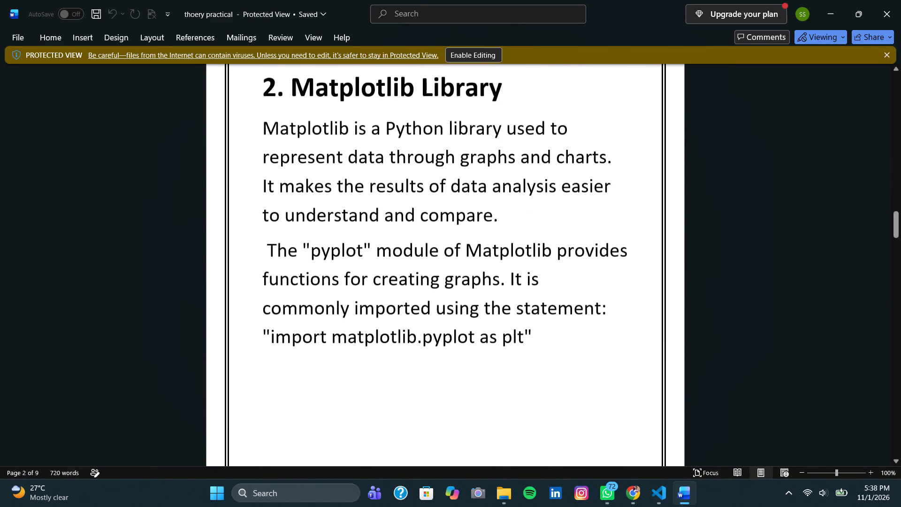
scroll(488, 311, "down", 5)
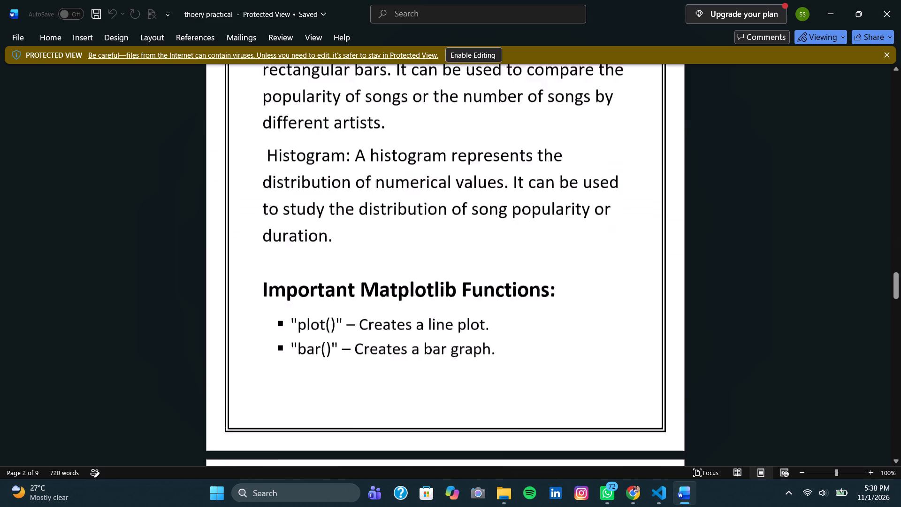
scroll(488, 311, "down", 5)
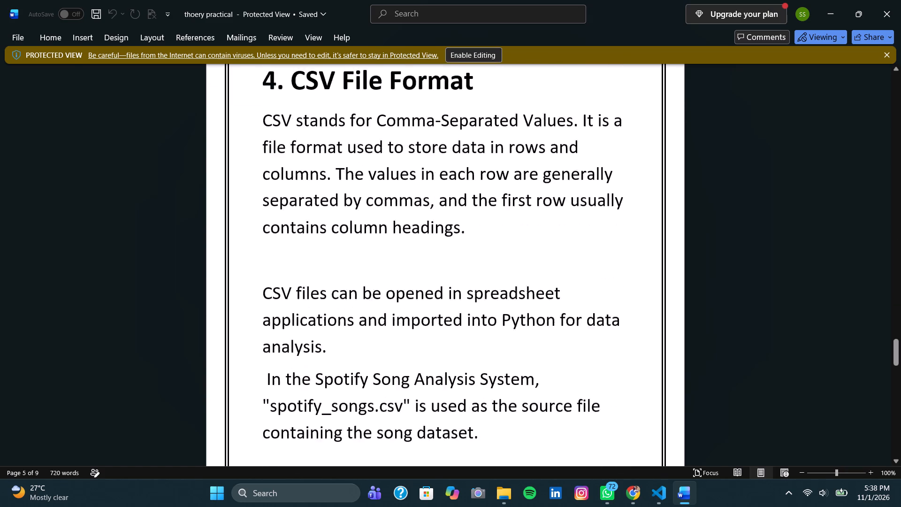
scroll(488, 311, "down", 4)
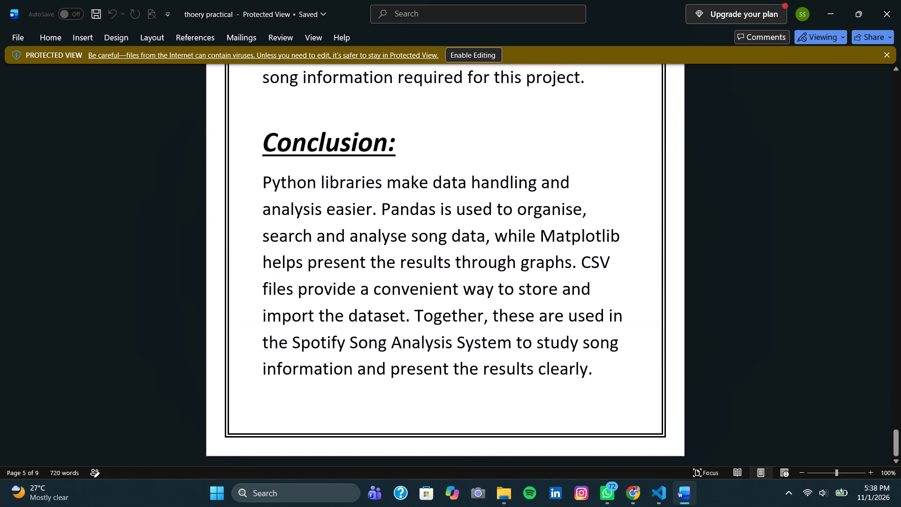